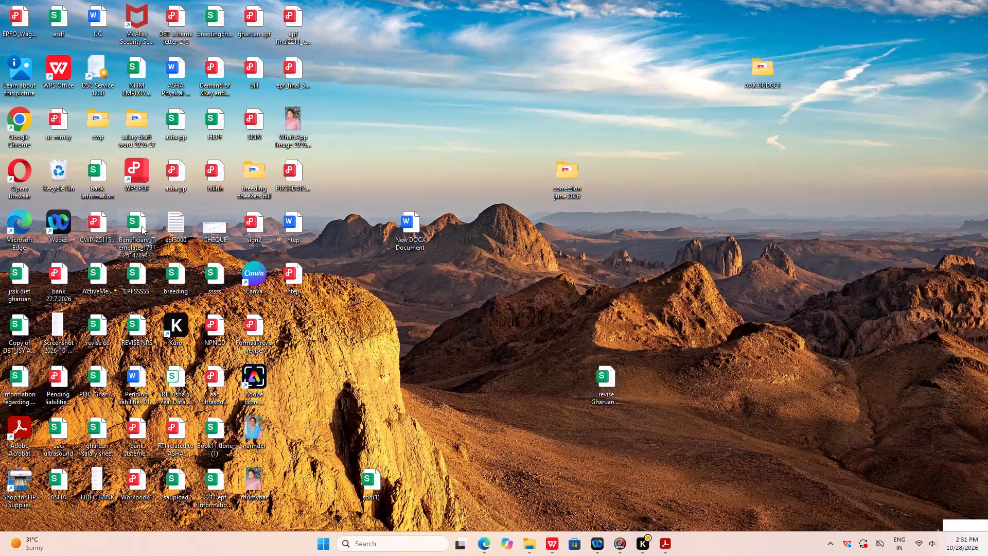
Open the breeding spreadsheet from the desktop.
left_click(304, 293)
left_click(377, 267)
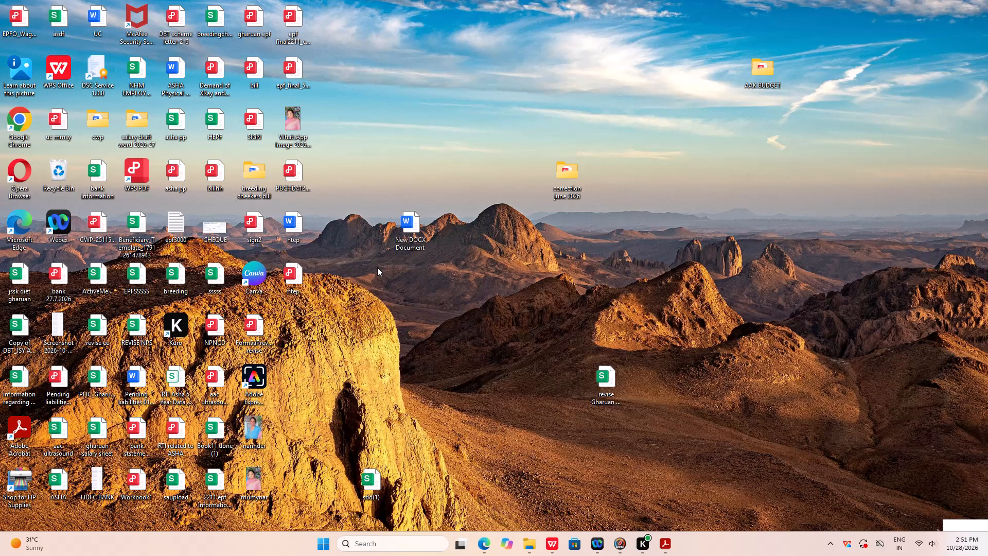
left_click(261, 175)
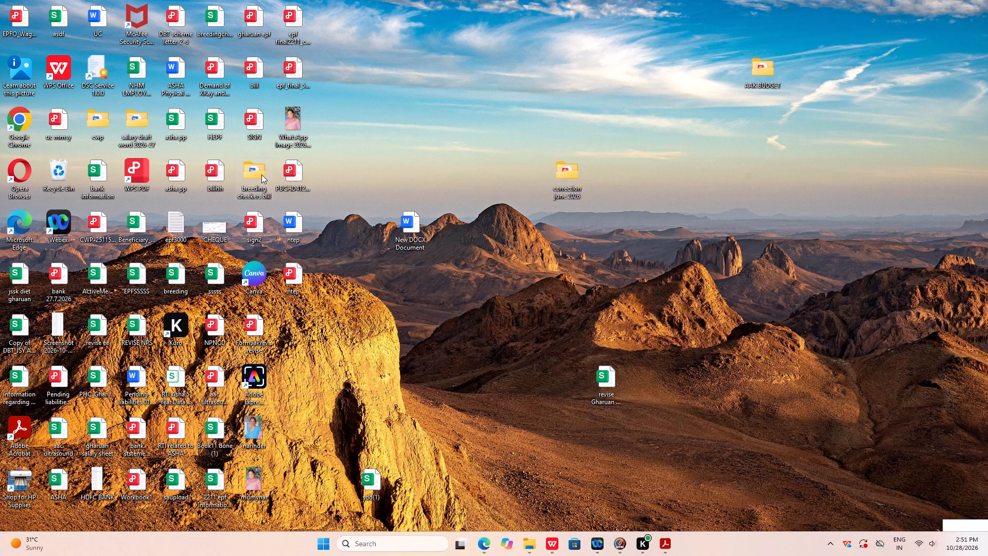
double_click(177, 272)
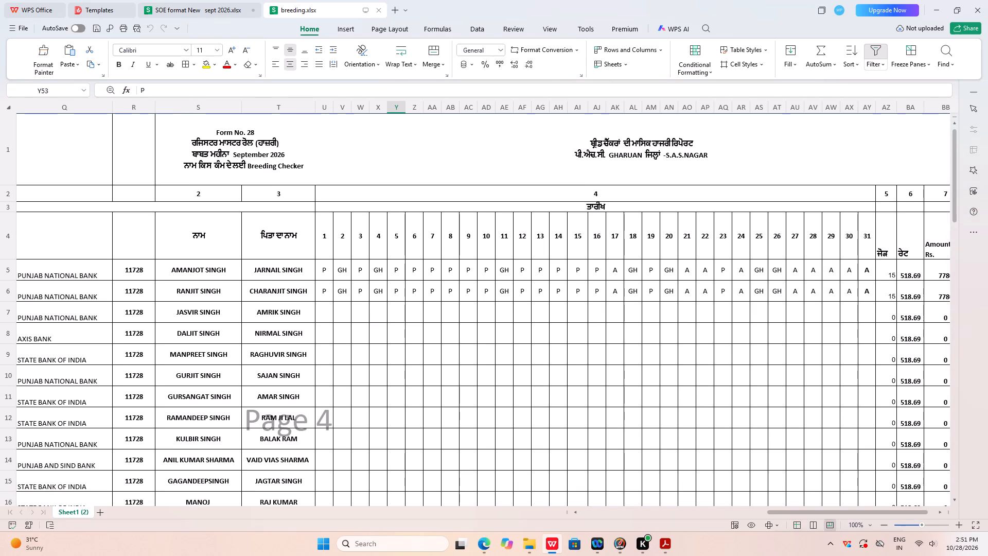
Review the September 2026 breeding checker attendance register, checking which workers' rows have daily marks down to row 53.
scroll(296, 372, "down", 10)
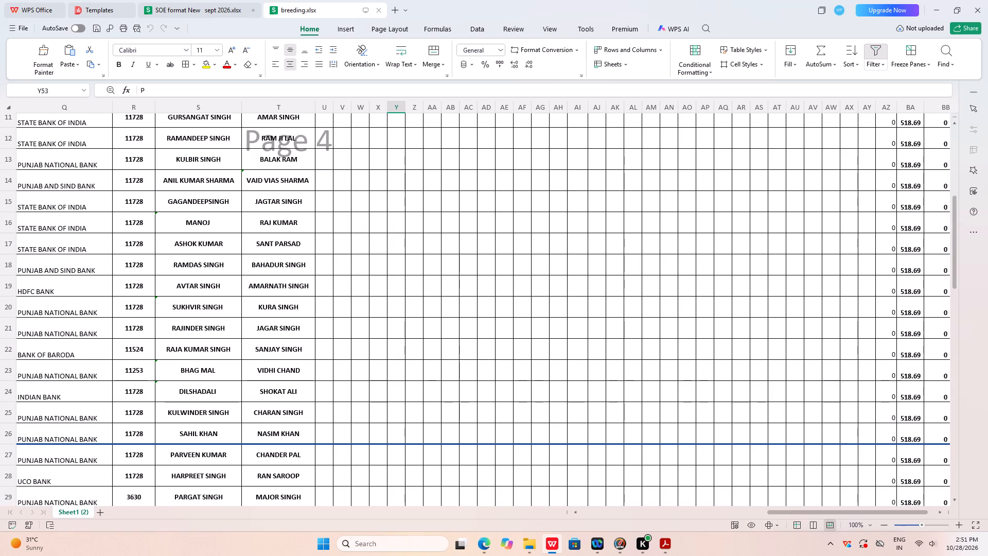
scroll(217, 381, "down", 3)
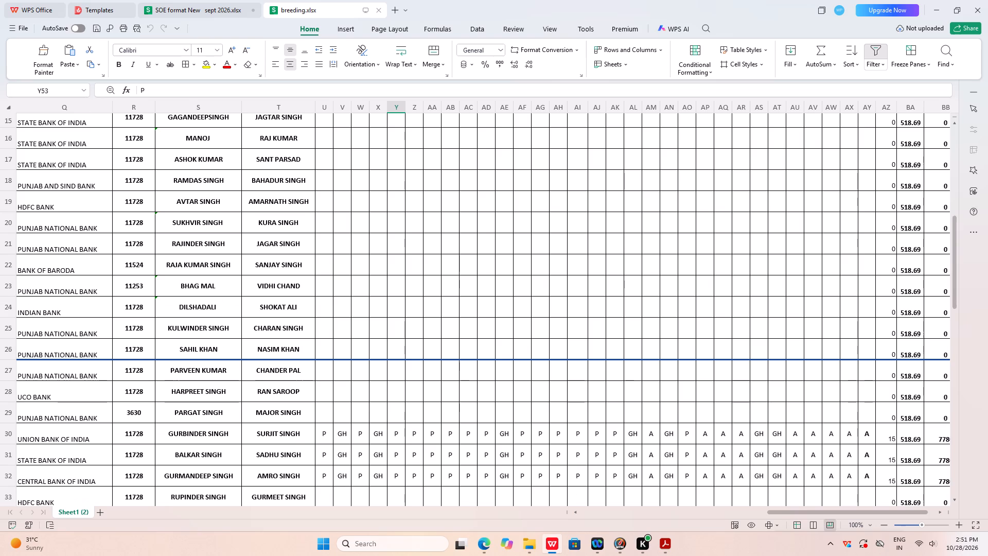
scroll(227, 390, "up", 5)
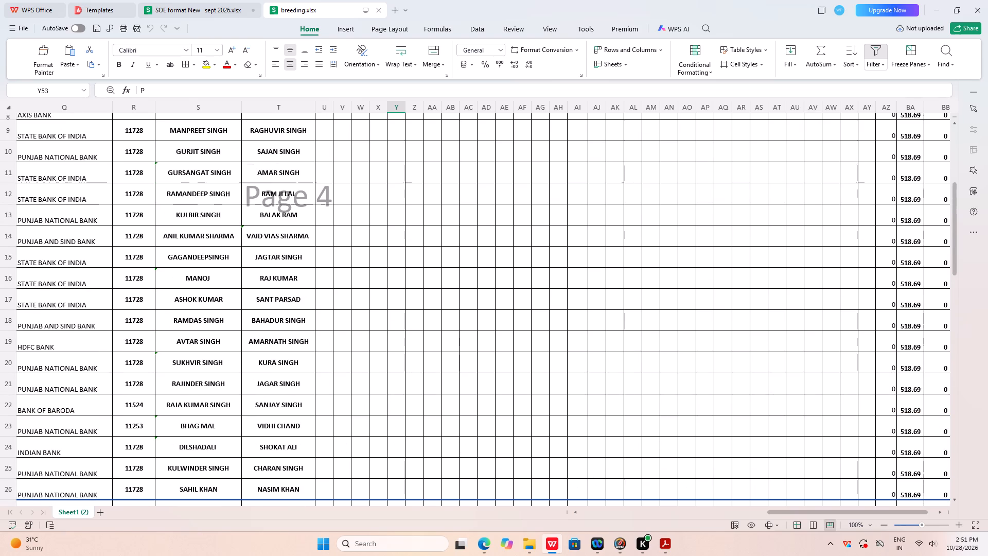
scroll(227, 390, "up", 4)
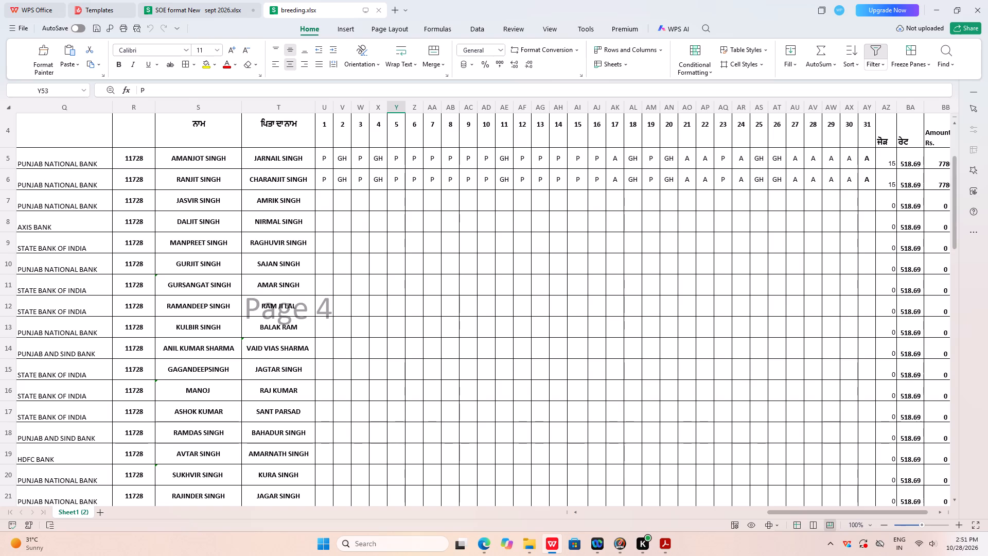
scroll(211, 357, "down", 12)
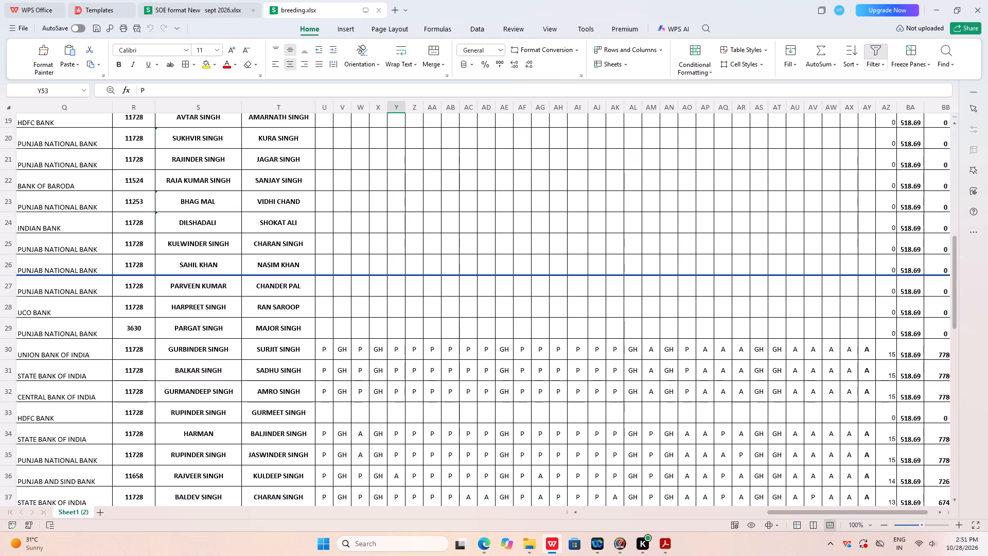
scroll(261, 341, "down", 6)
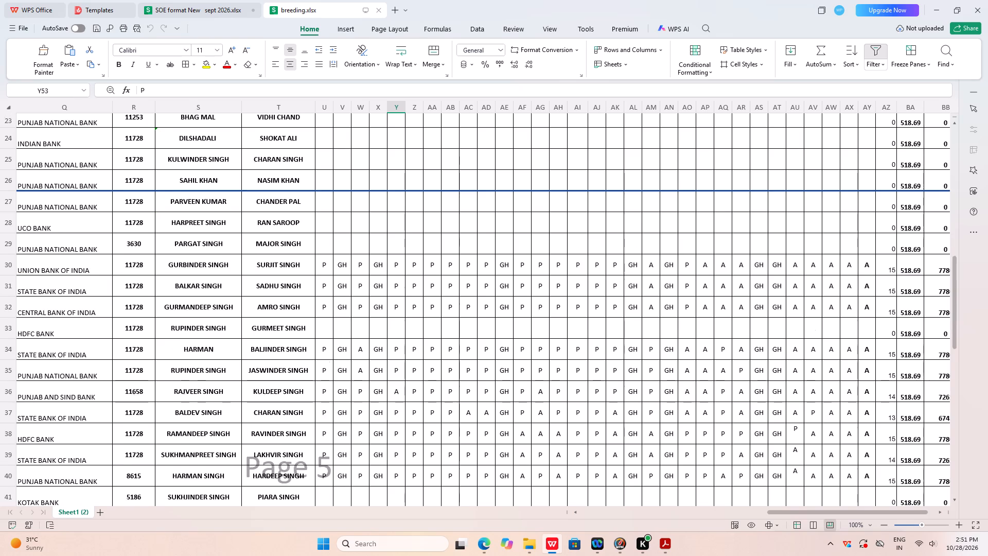
scroll(261, 341, "down", 6)
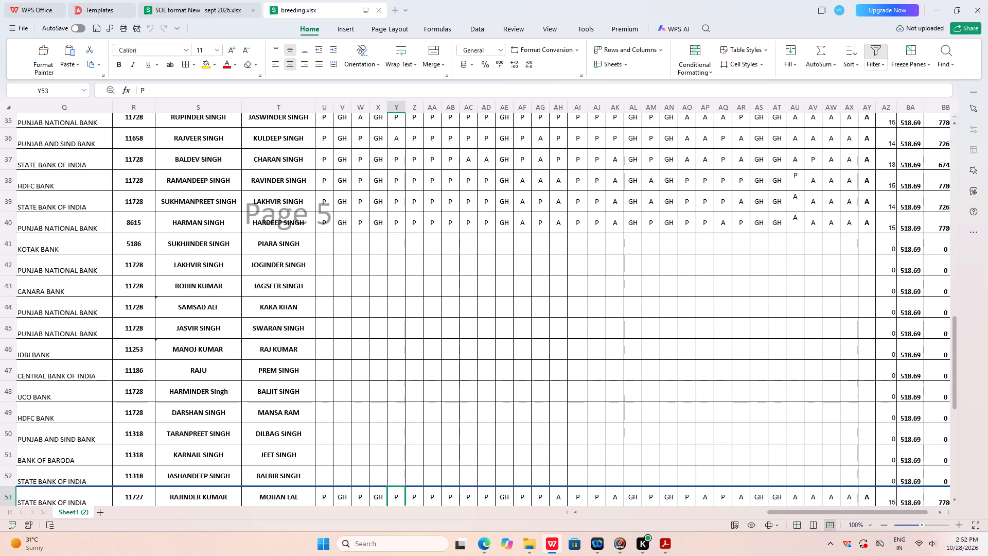
Hide rows 7 to 40 of the attendance register.
left_click_drag(12, 224, 60, 118)
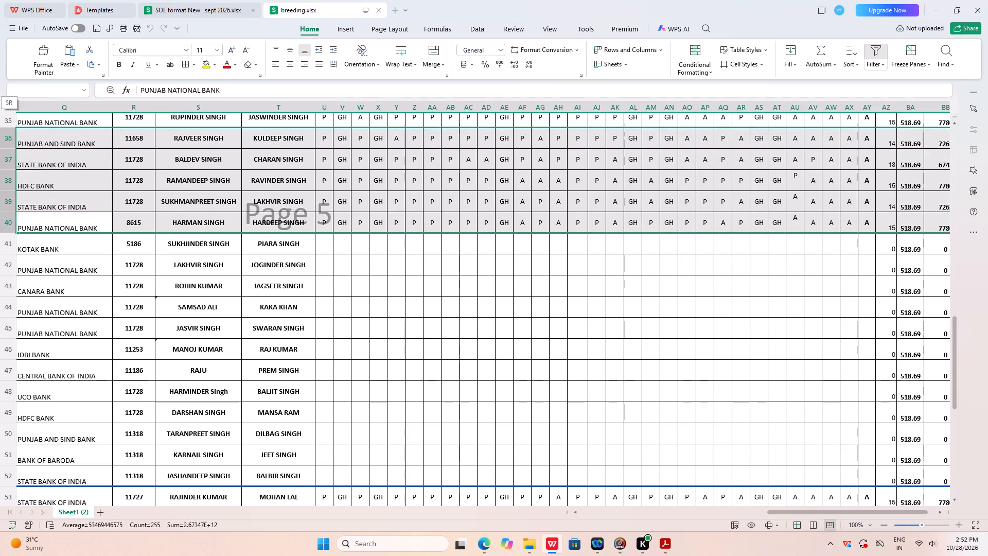
left_click_drag(60, 118, 67, 77)
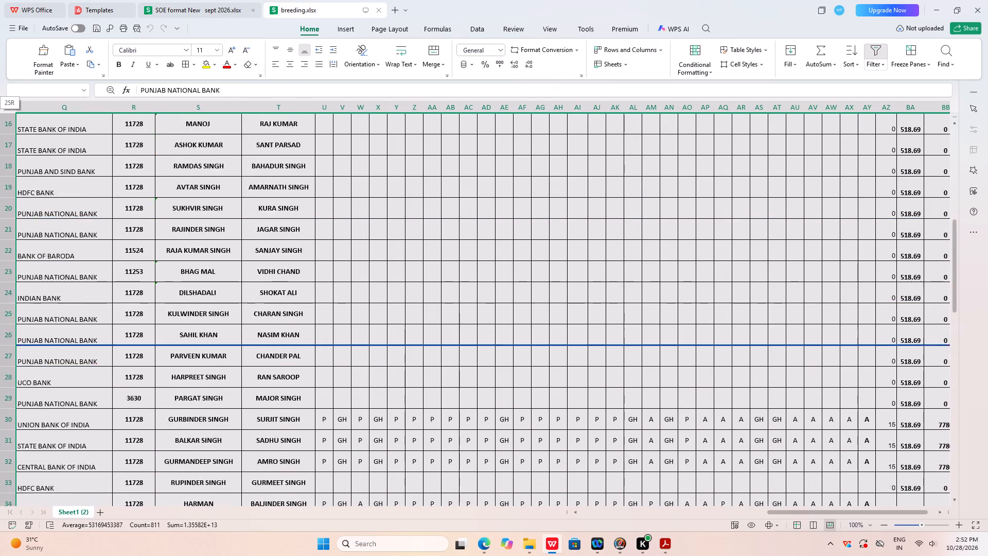
left_click_drag(67, 77, 115, 243)
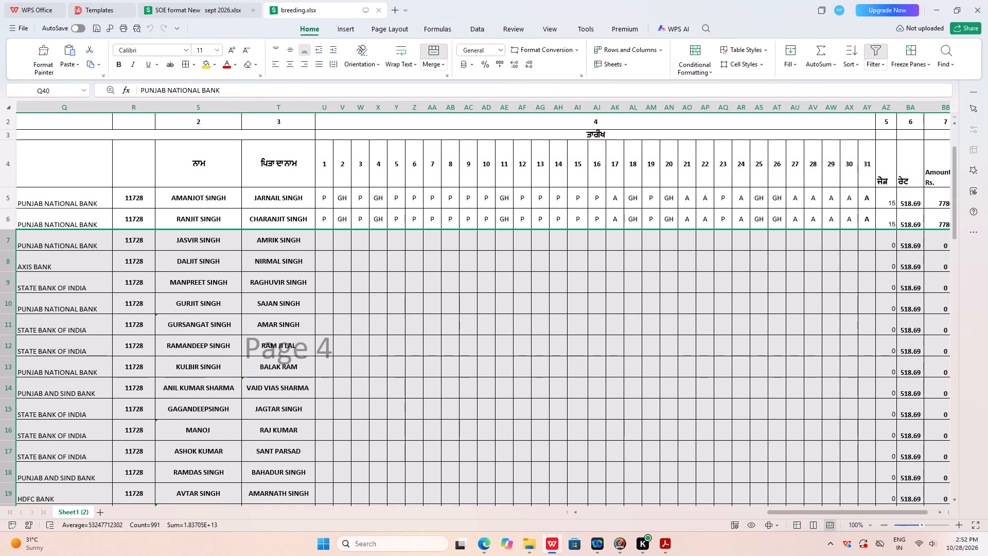
right_click(352, 299)
left_click(391, 78)
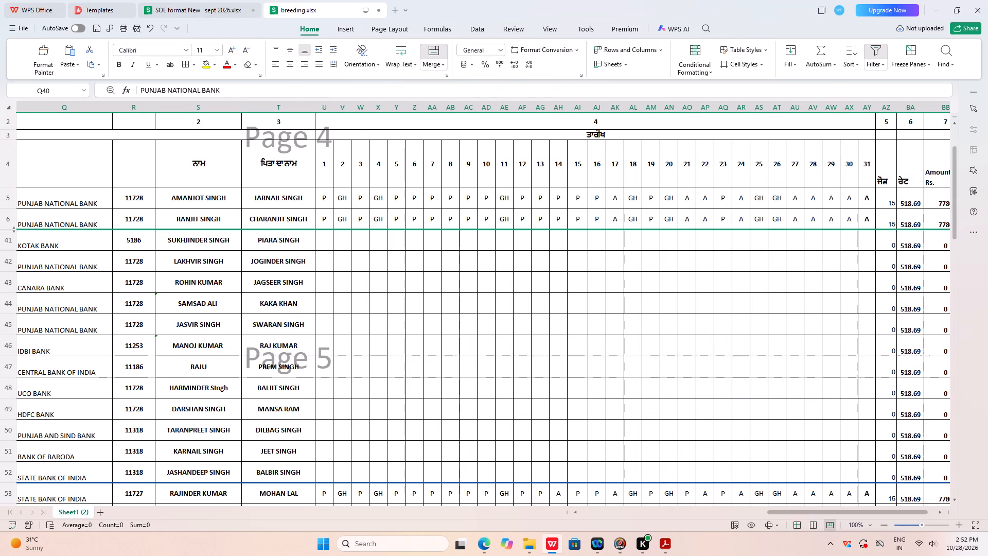
left_click(386, 293)
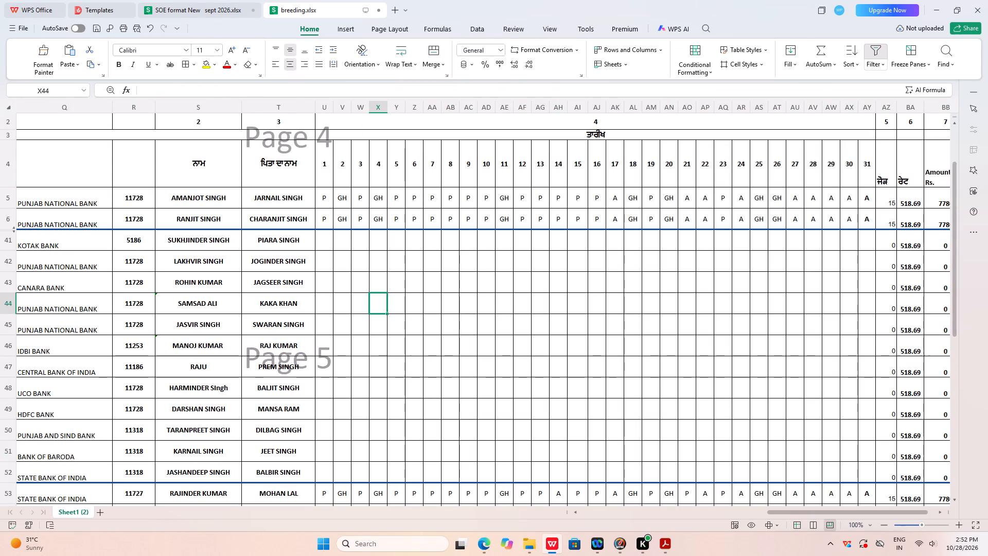
Enter a capital P for day 1 in the attendance of the worker in row 42.
scroll(386, 293, "up", 1)
left_click(333, 288)
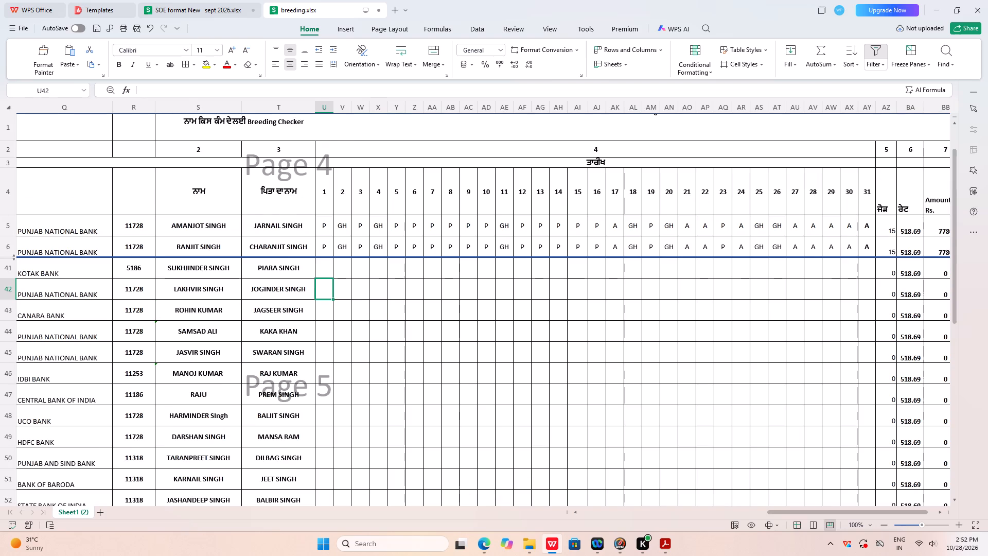
left_click(325, 270)
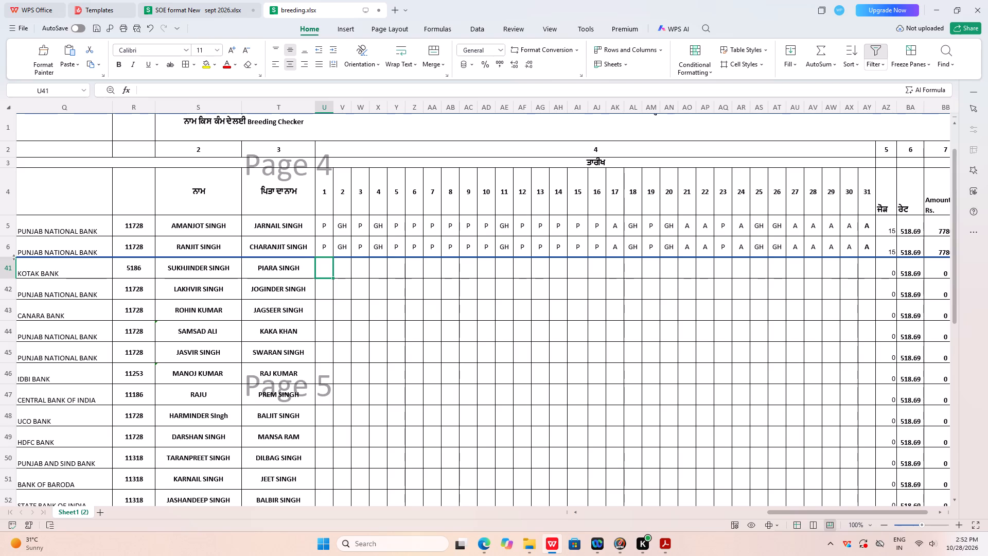
left_click(224, 290)
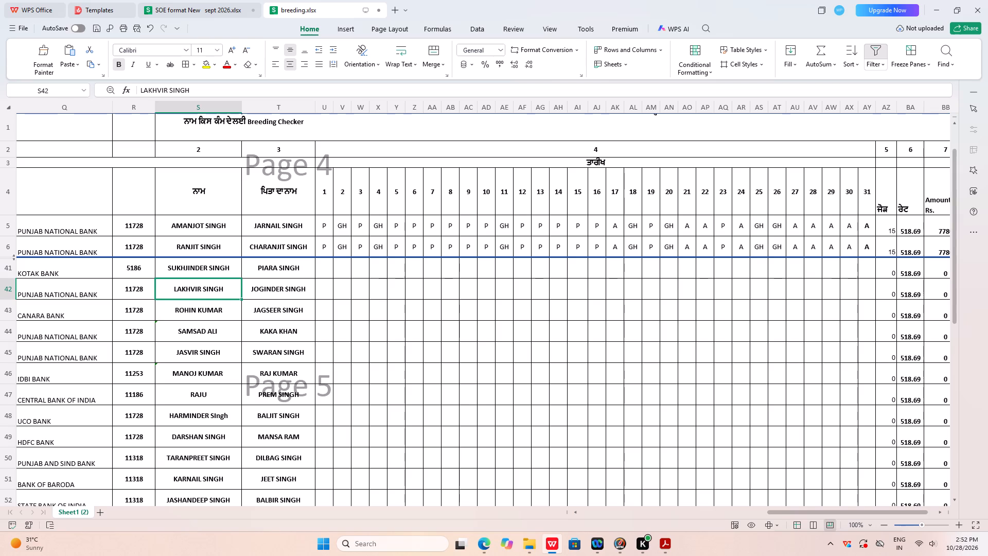
left_click(218, 312)
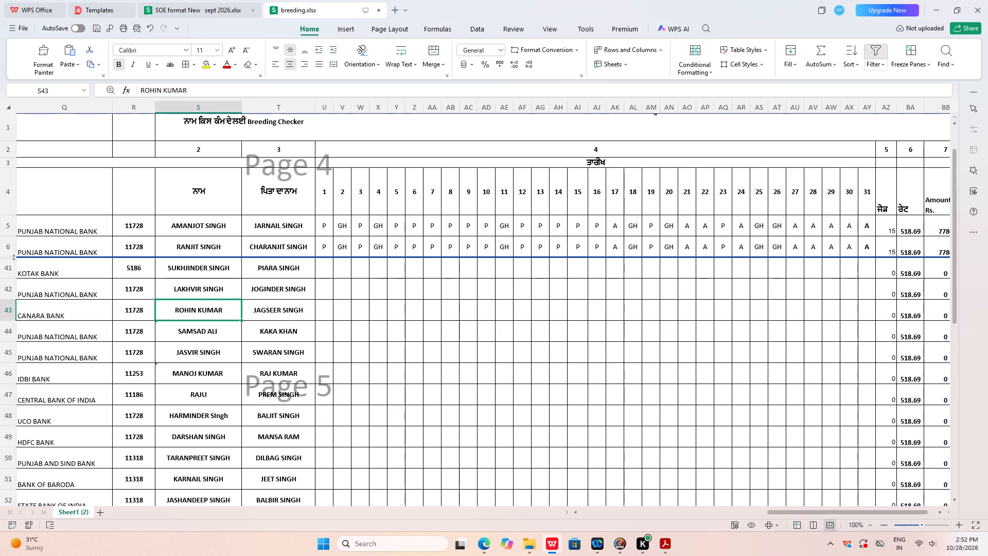
left_click(215, 292)
left_click(323, 285)
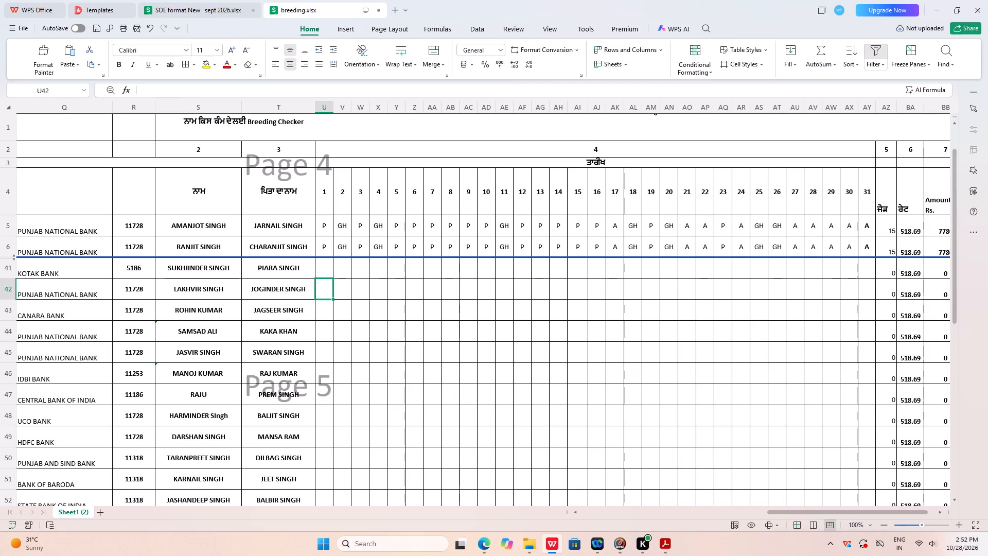
key("p")
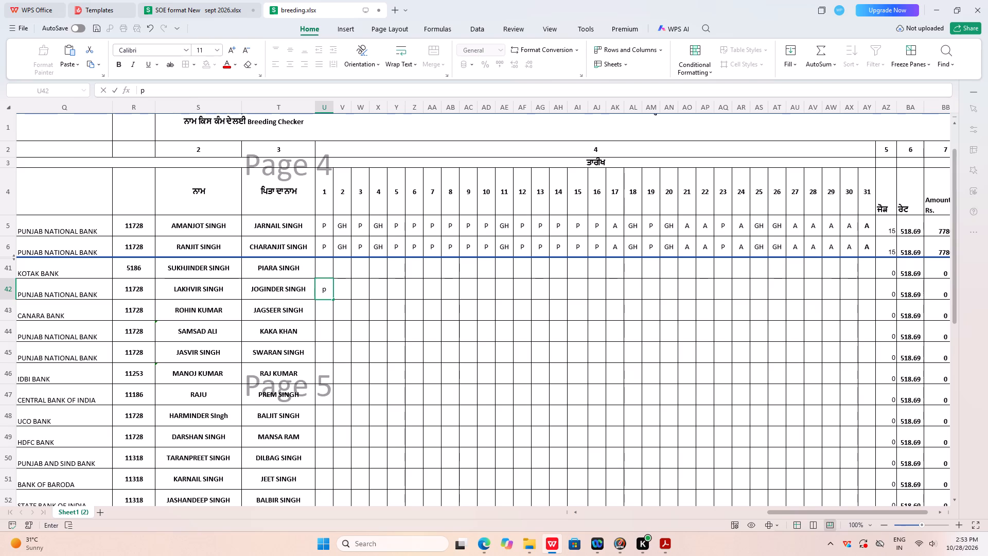
left_click(360, 314)
left_click(330, 291)
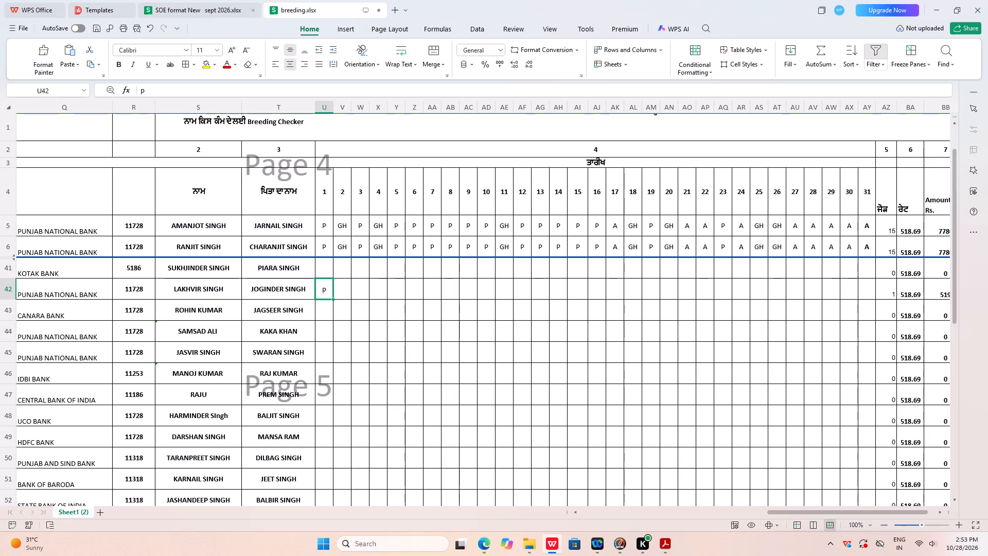
key("BackSpace")
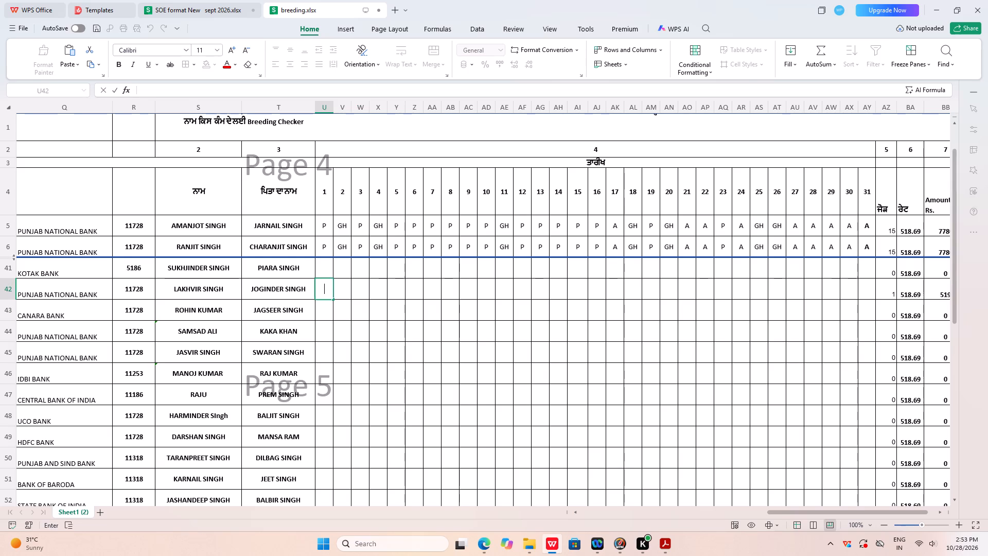
key("p")
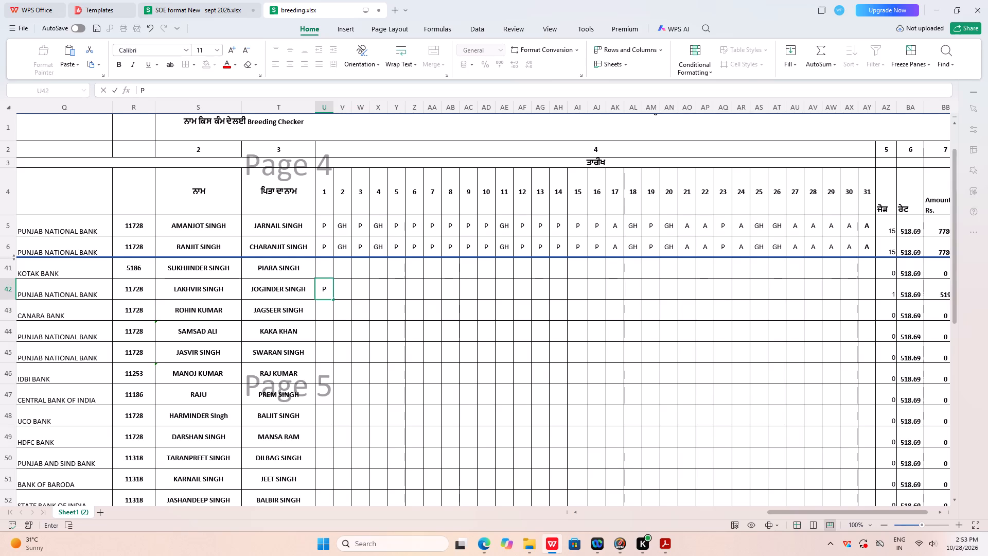
left_click(322, 342)
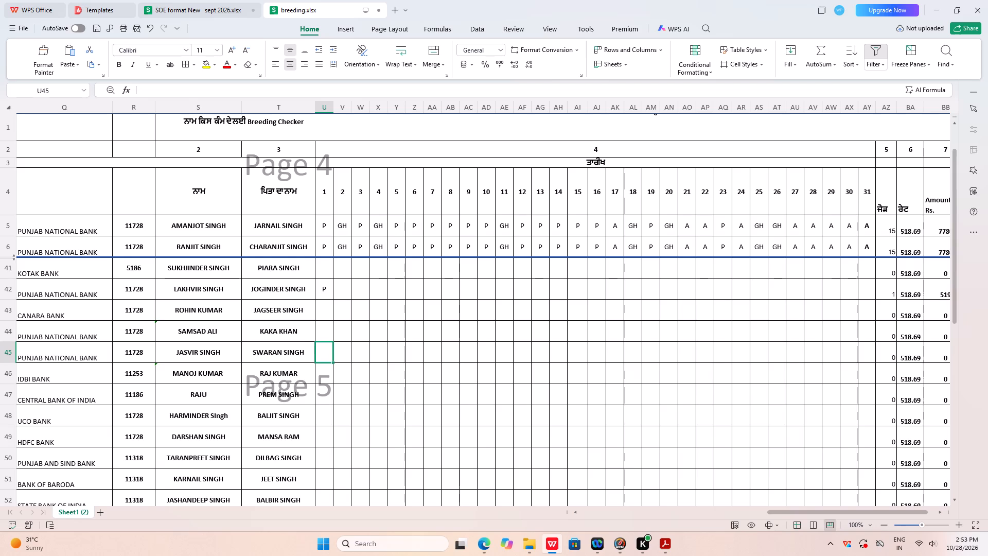
Go through the worker names in rows 42 to 52 one by one.
left_click(200, 286)
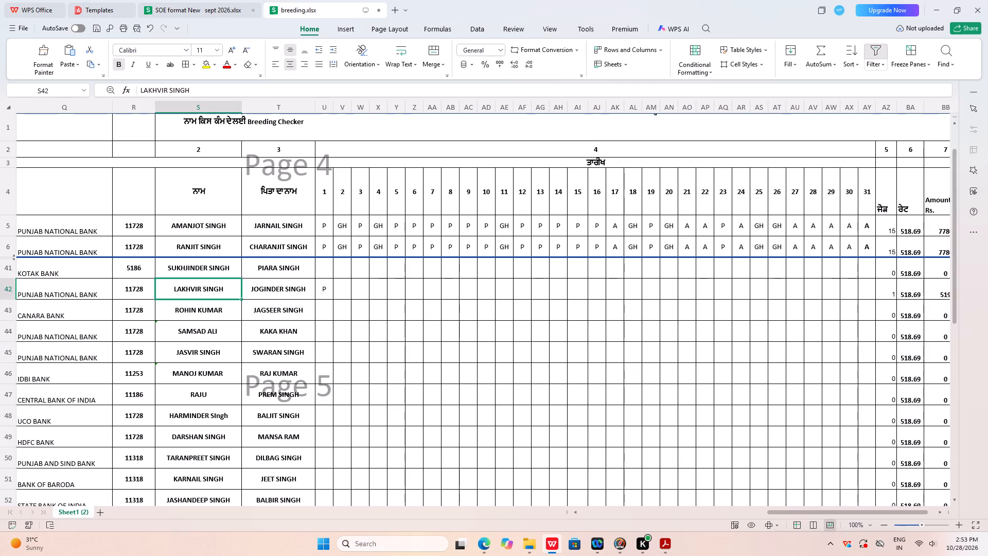
key("Down")
key("Down")
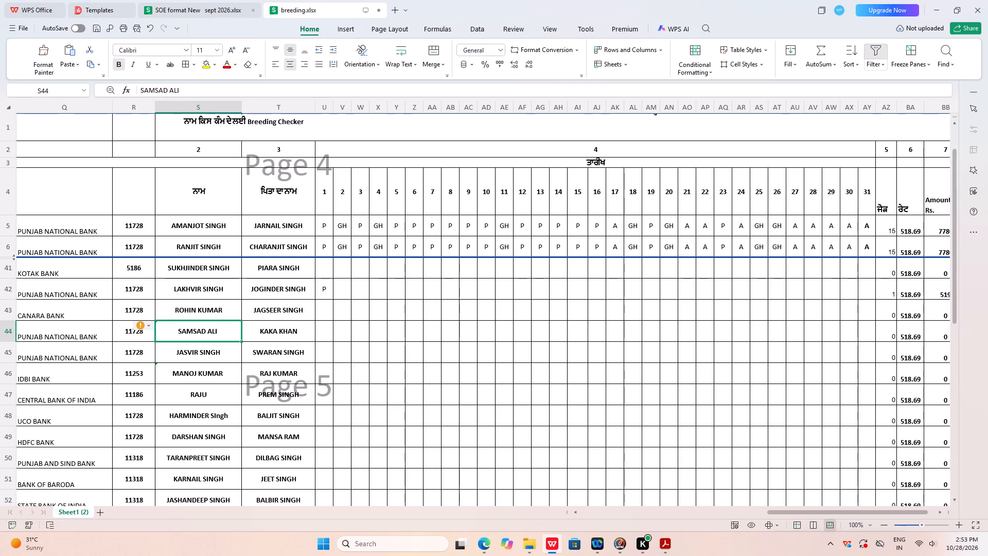
key("Down")
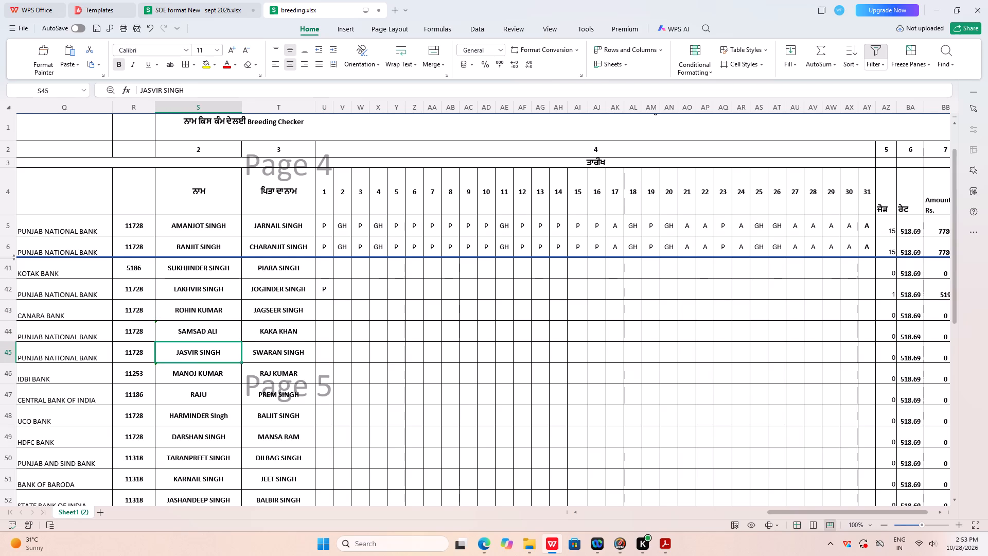
key("Down")
key("Down")
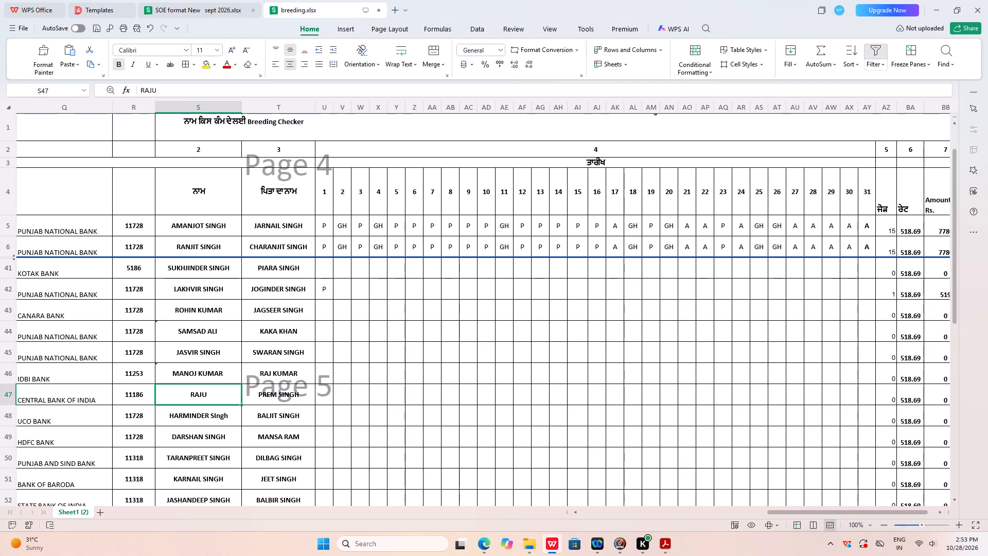
key("Down")
key("Down")
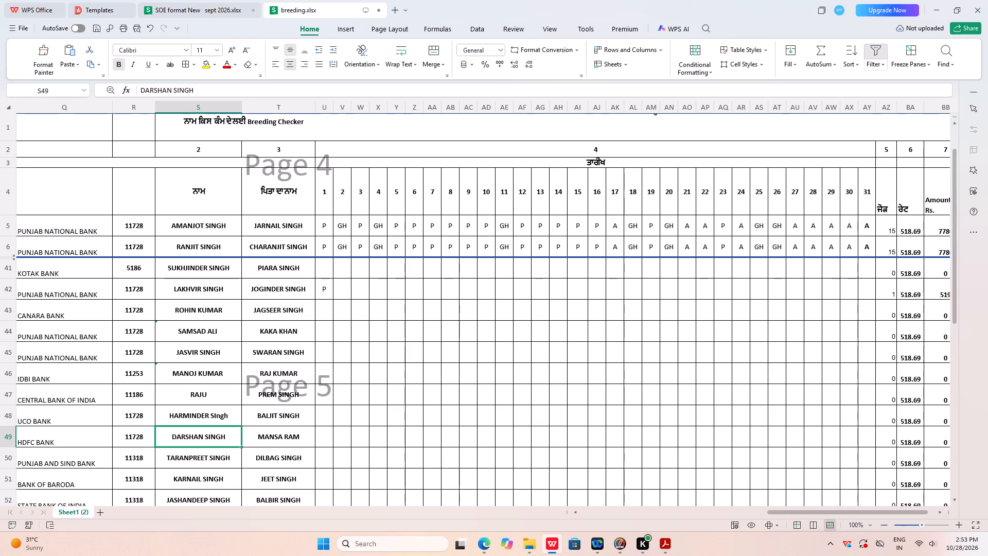
key("Down")
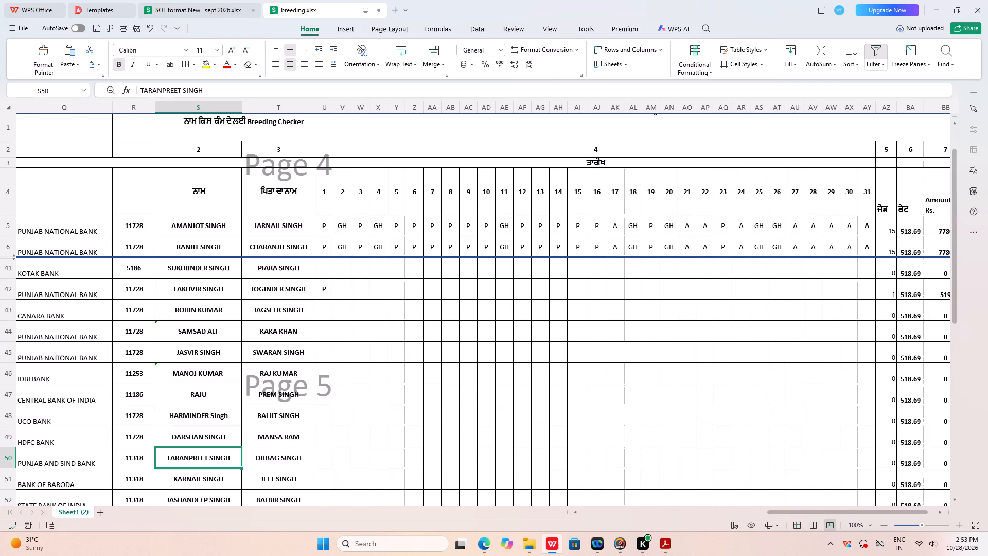
key("Down")
key("Down")
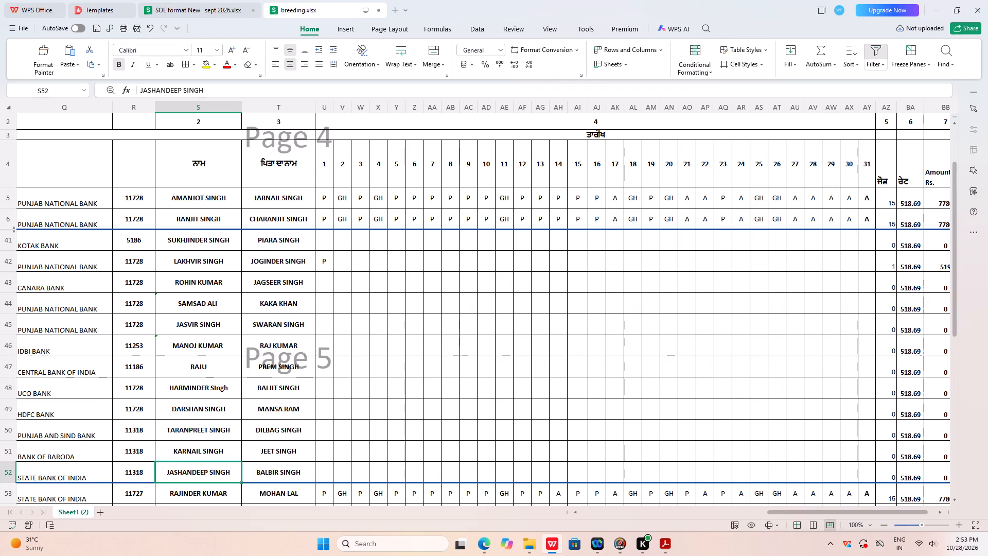
Colour the worker and father names in rows 42 to 52 red.
left_click(343, 303)
left_click(212, 269)
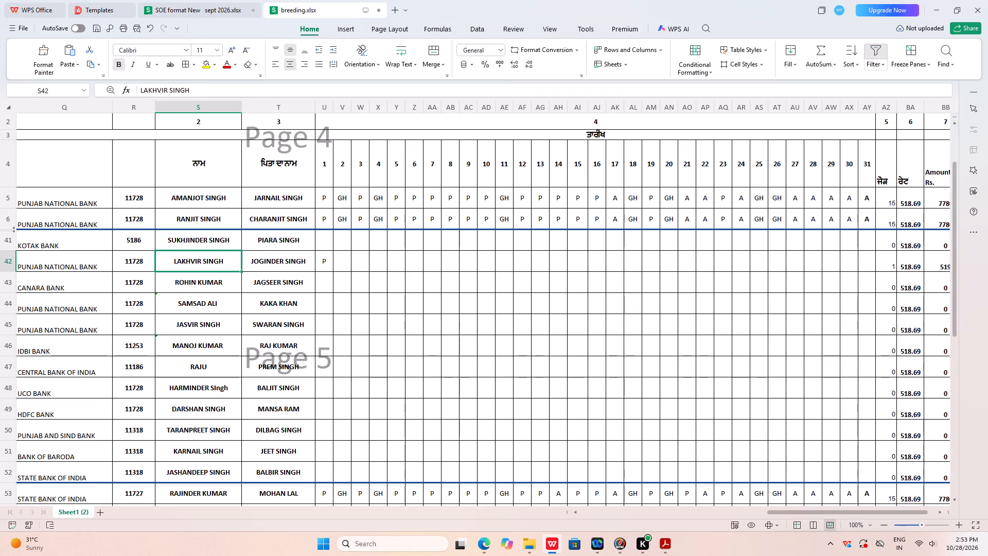
left_click_drag(192, 265, 290, 465)
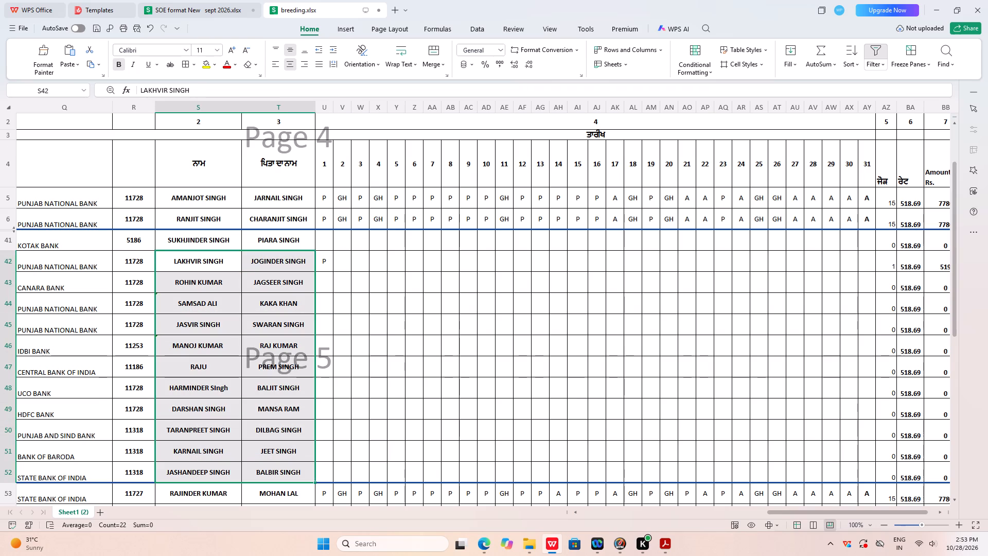
left_click(227, 65)
left_click(489, 368)
left_click(320, 260)
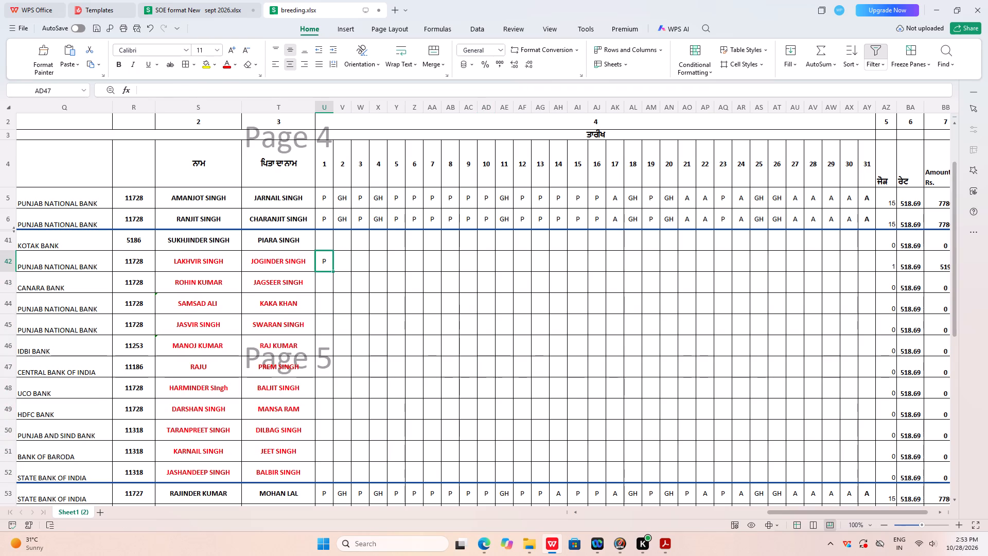
Fill the day 1 P from row 42 down through row 52.
left_click_drag(333, 271, 325, 472)
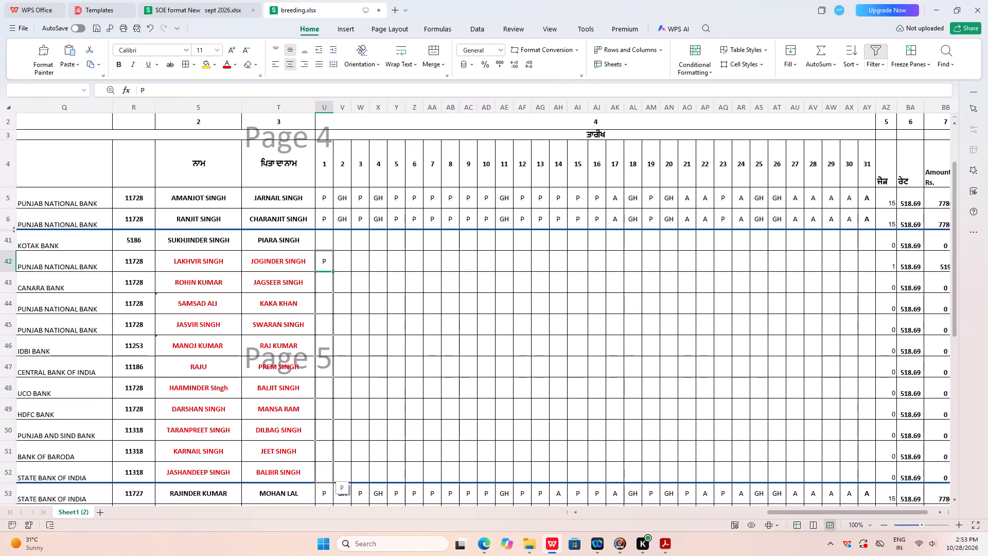
left_click_drag(325, 472, 325, 475)
left_click(363, 431)
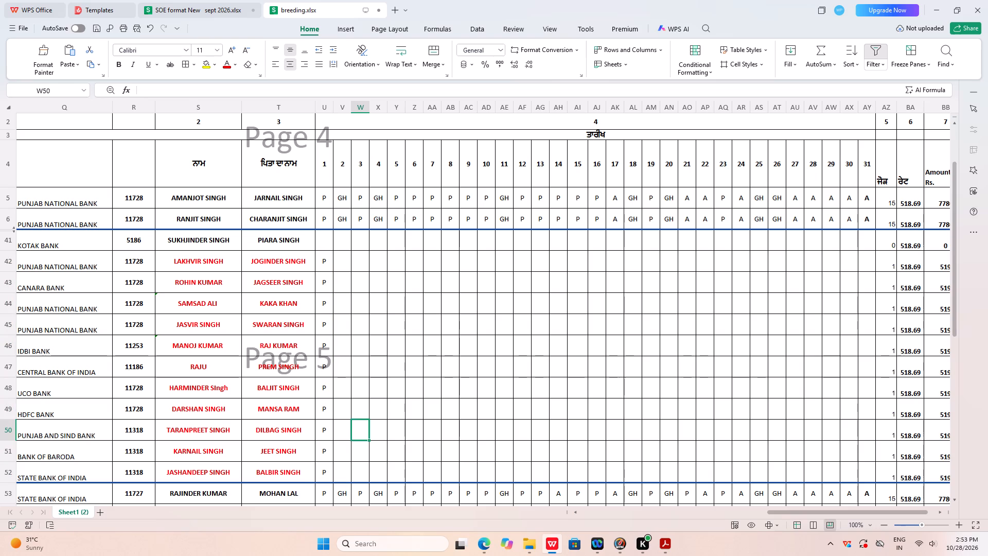
Fill the day 2 GH mark from row 6 down through rows 41 to 52.
left_click(346, 271)
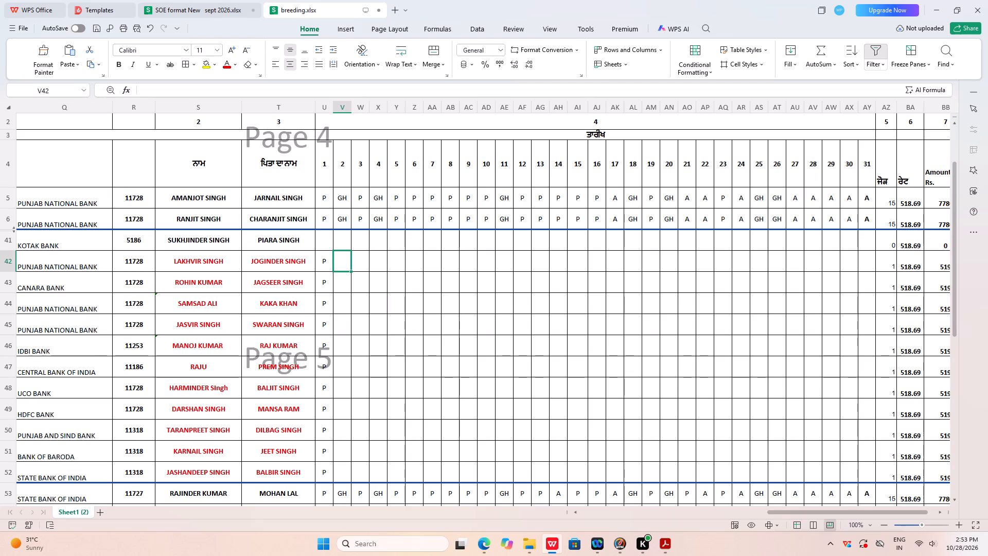
left_click(345, 223)
left_click_drag(352, 230, 328, 439)
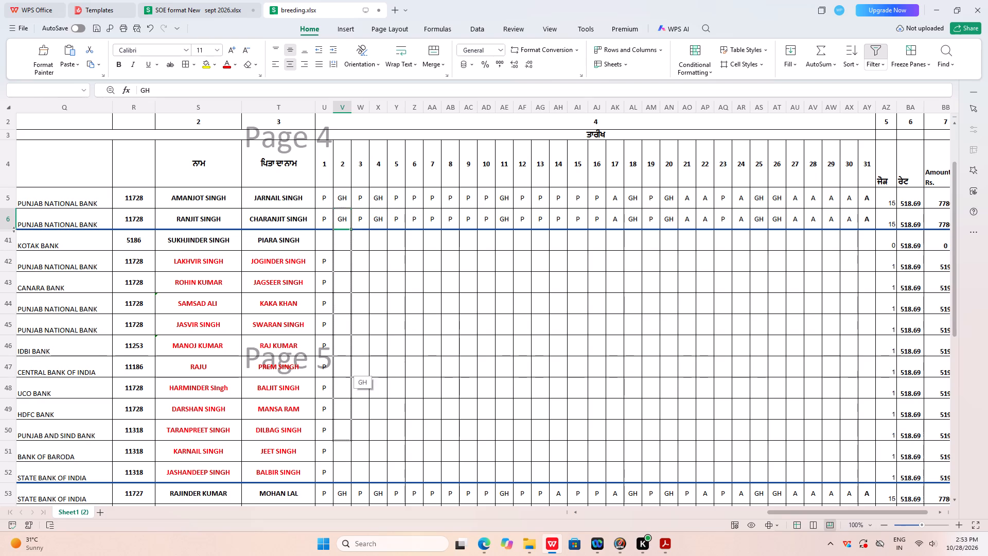
left_click_drag(328, 439, 327, 479)
left_click_drag(381, 424, 381, 419)
Enter P for day 3 for the workers in rows 42 and 43.
left_click(362, 266)
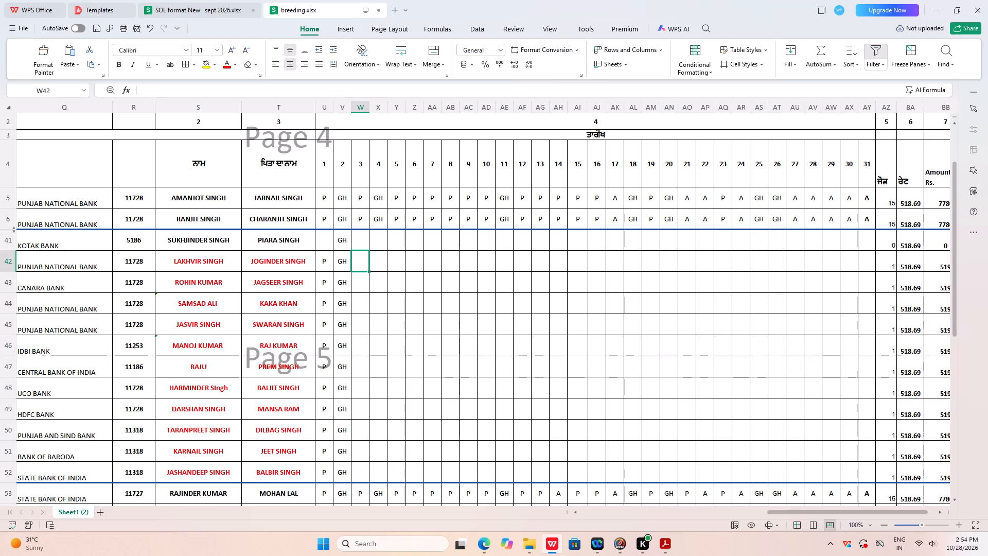
key("p")
key("Down")
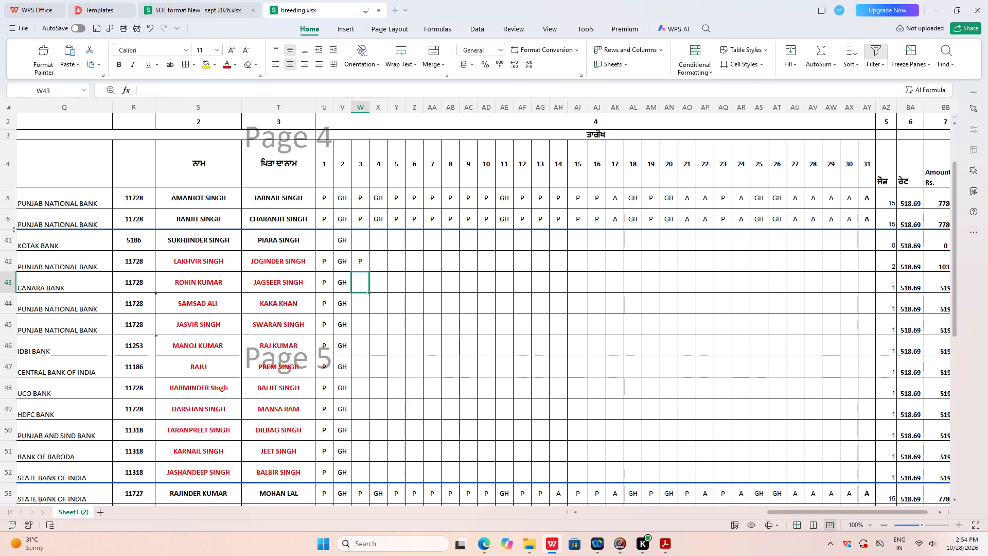
key("p")
key("Left")
key("Down")
key("Left")
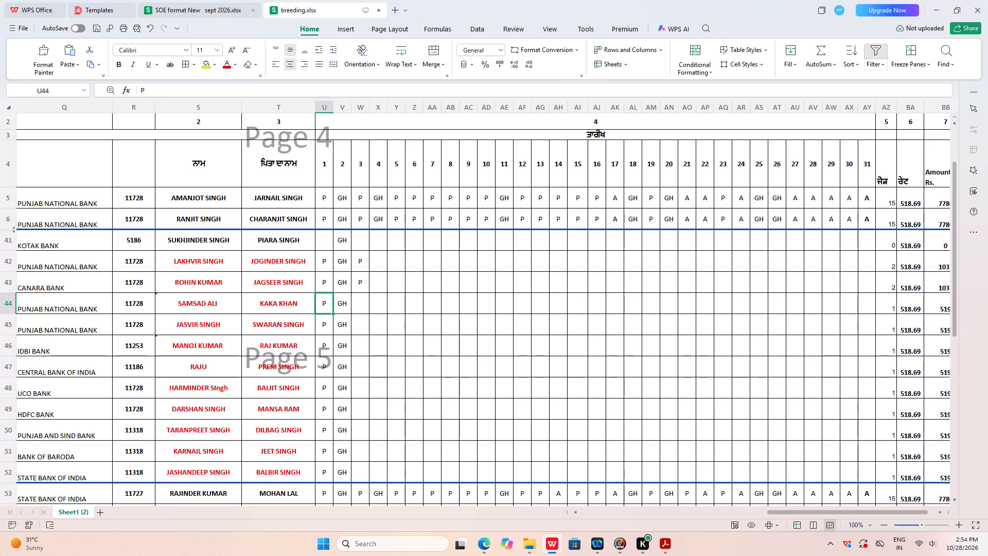
key("Down")
key("Down")
Enter A for day 3 for the workers in rows 44 and 45.
left_click(367, 300)
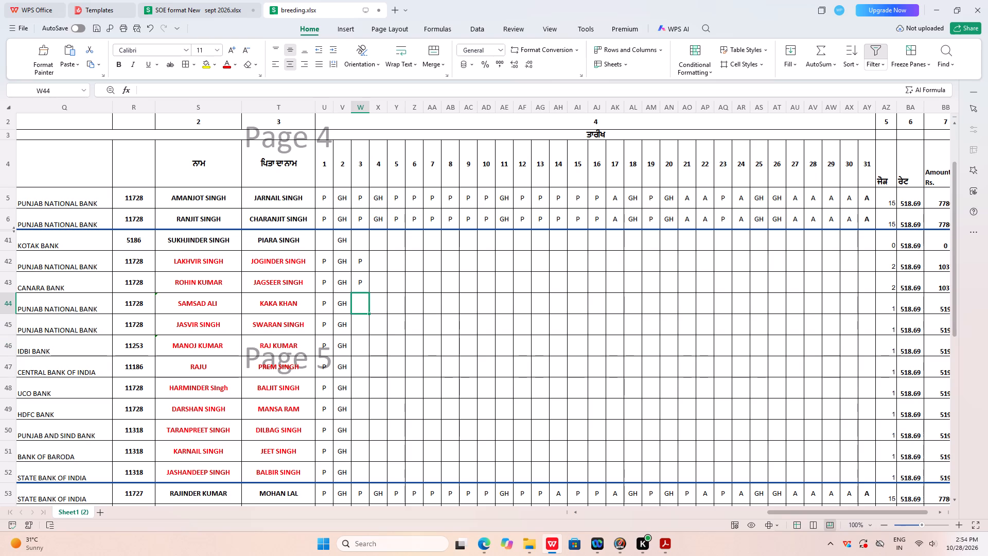
key("a")
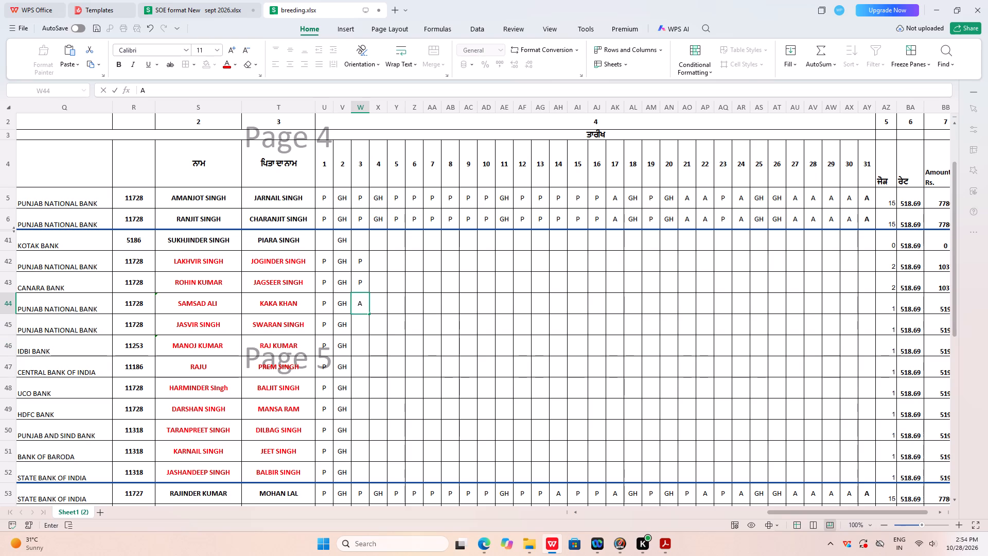
key("Down")
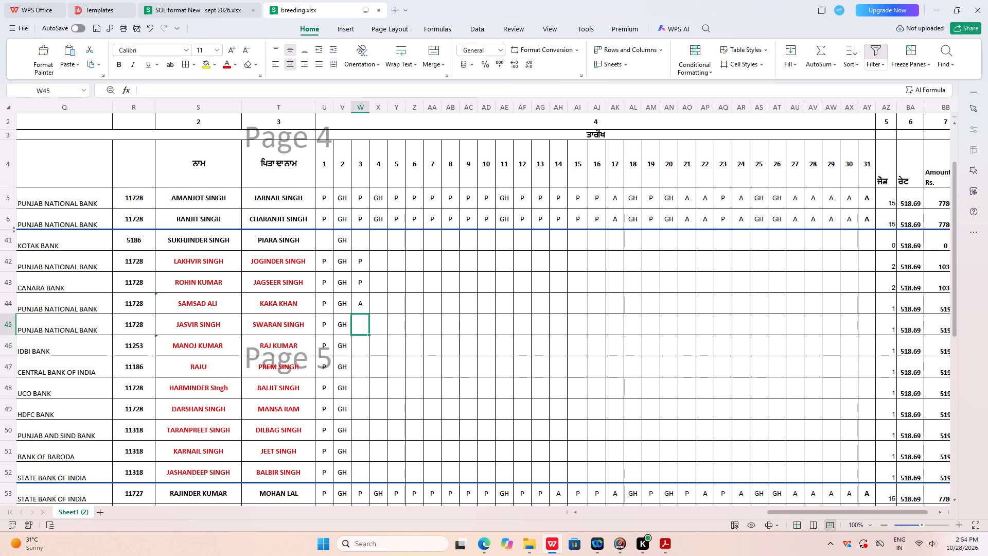
key("a")
key("Down")
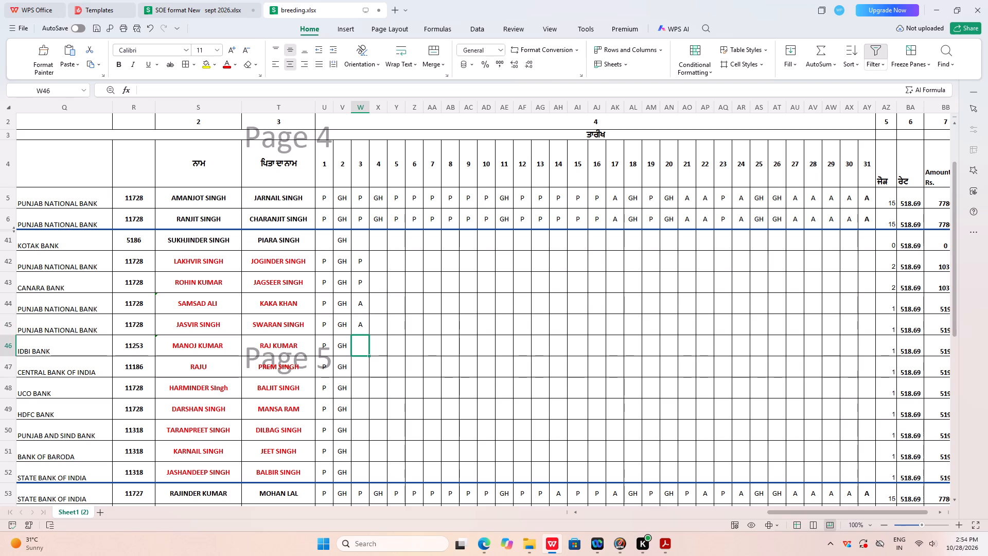
Enter P for day 3 in rows 46 and 47 and fill it down through row 52.
key("p")
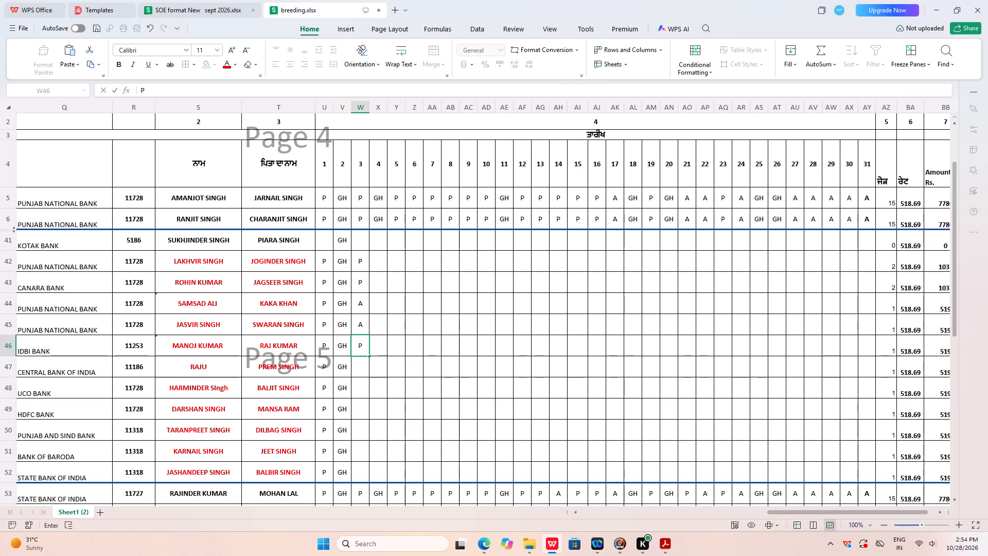
key("Down")
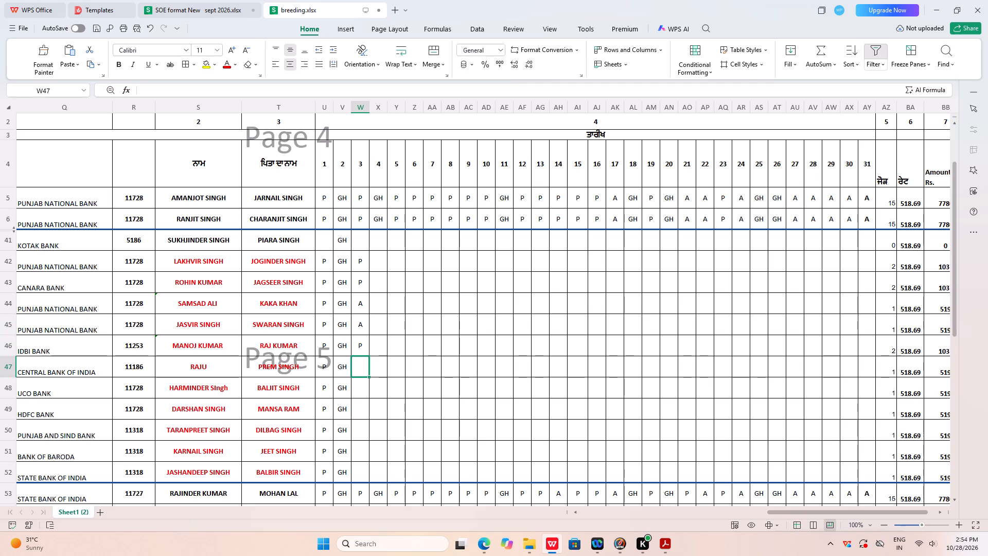
key("p")
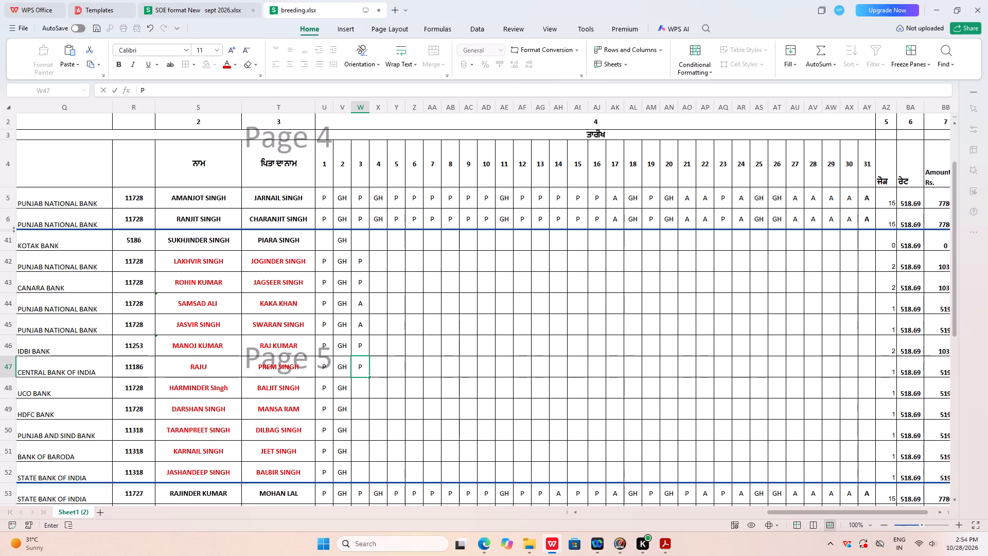
left_click(374, 393)
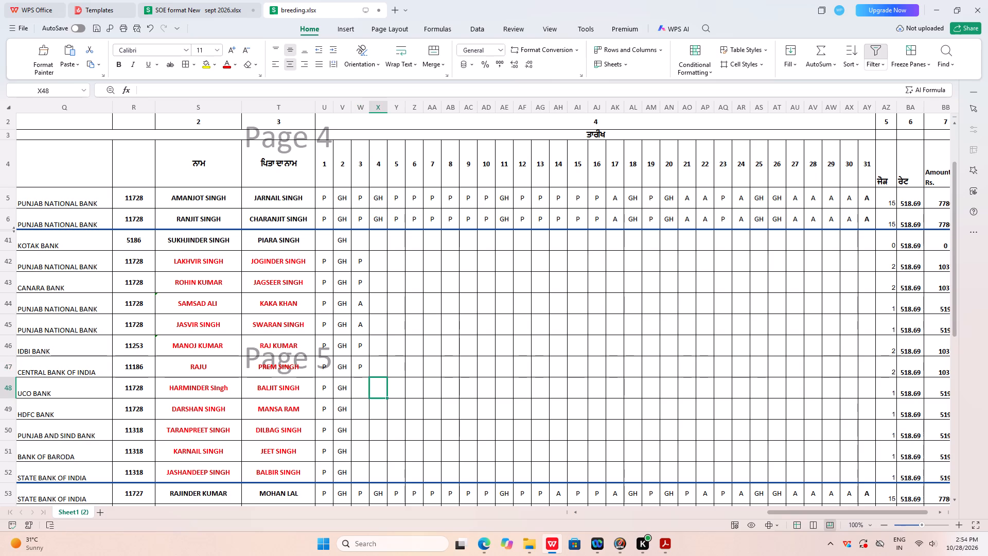
left_click(361, 371)
left_click_drag(368, 377, 369, 477)
left_click(383, 461)
Fill the day 4 GH mark from row 6 down through rows 41 to 52.
left_click(381, 265)
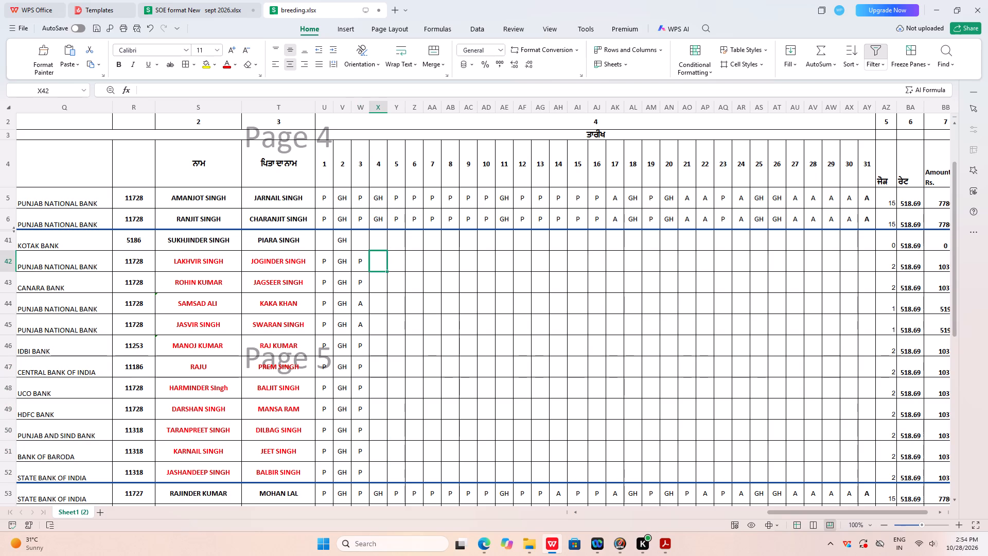
left_click(377, 222)
left_click_drag(388, 230, 388, 393)
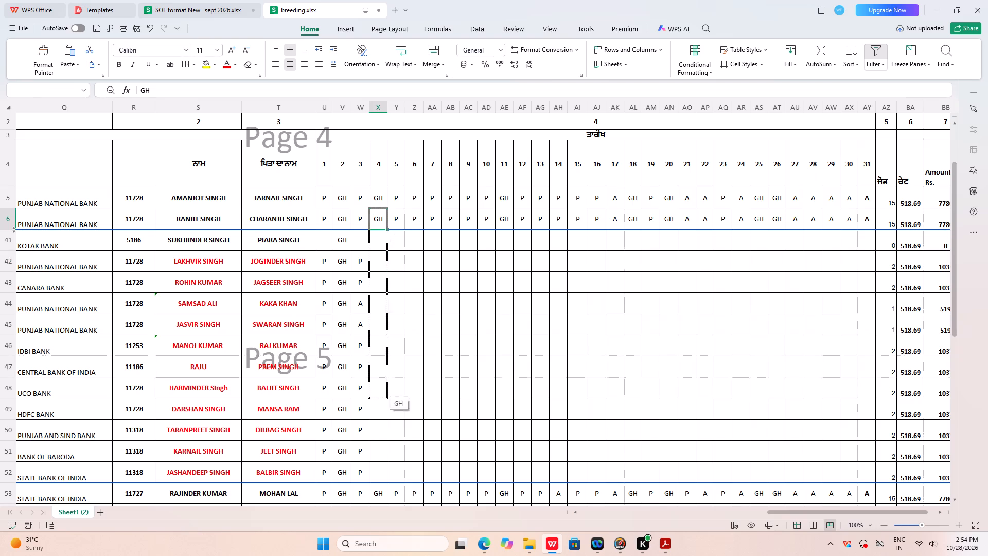
left_click_drag(388, 393, 384, 475)
Enter P for day 5 for the worker in row 42.
left_click(399, 262)
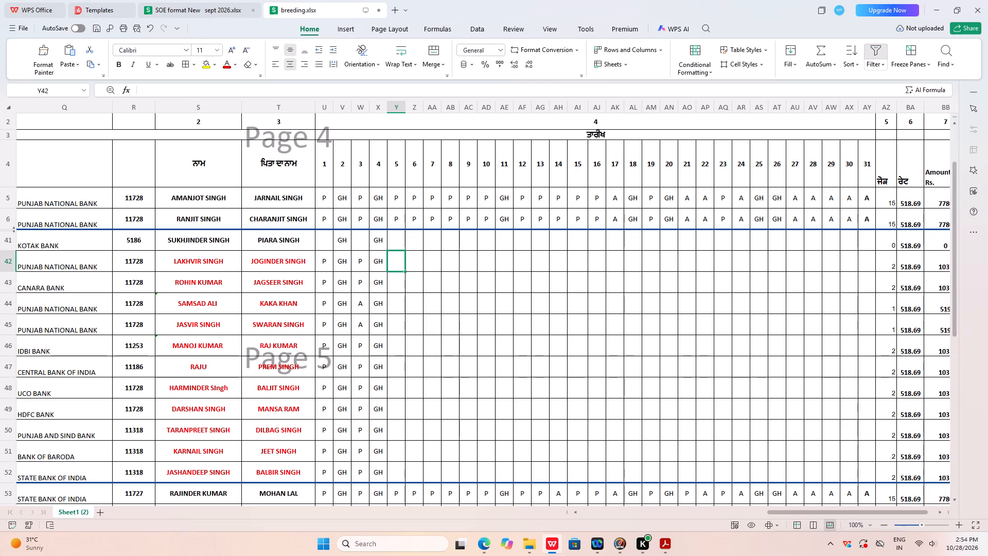
key("p")
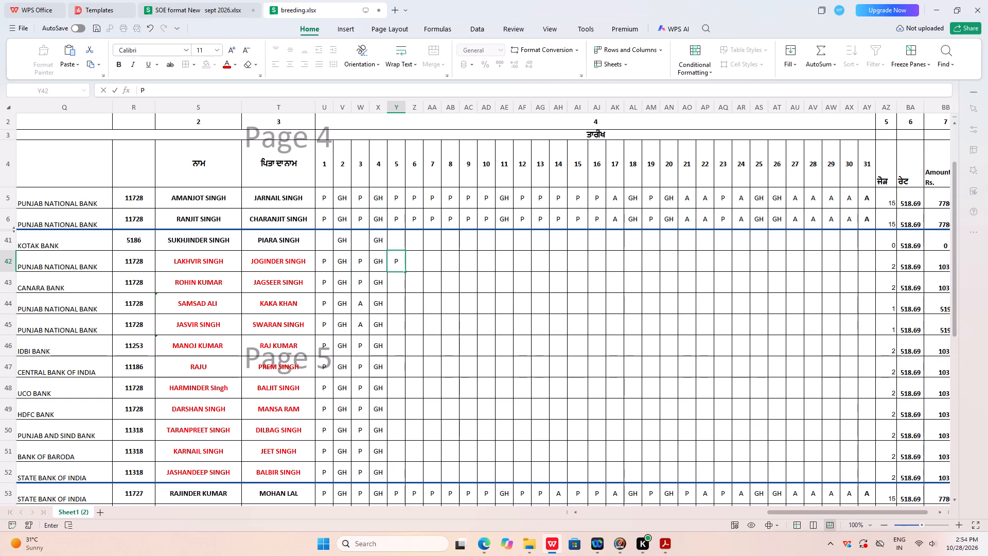
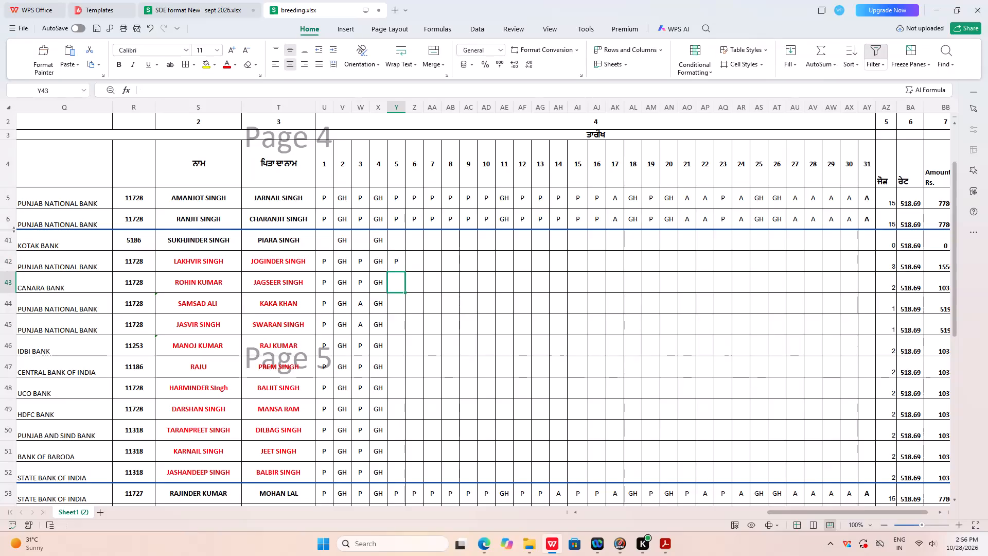
Fill the day 5 P mark from row 42 down through row 52.
left_click(400, 265)
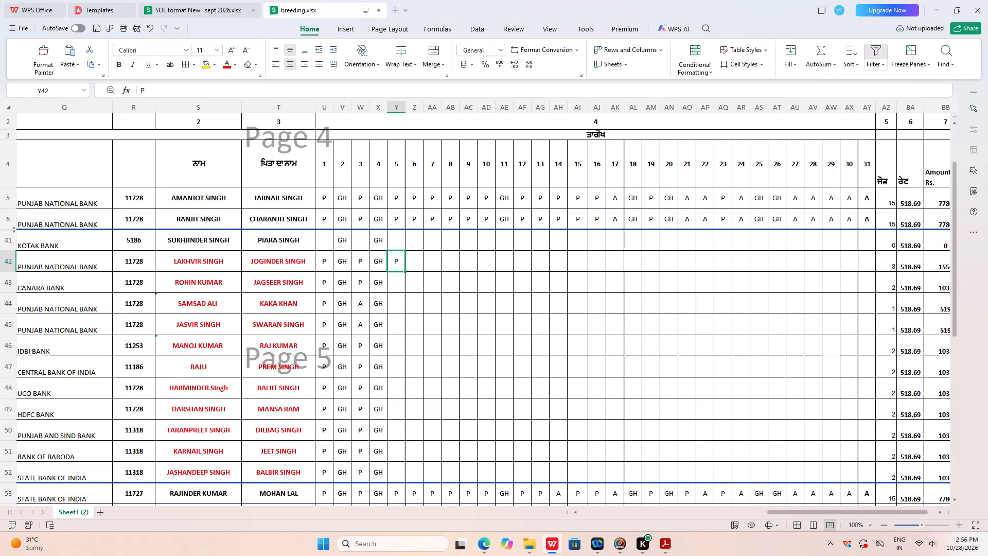
left_click_drag(405, 273, 395, 392)
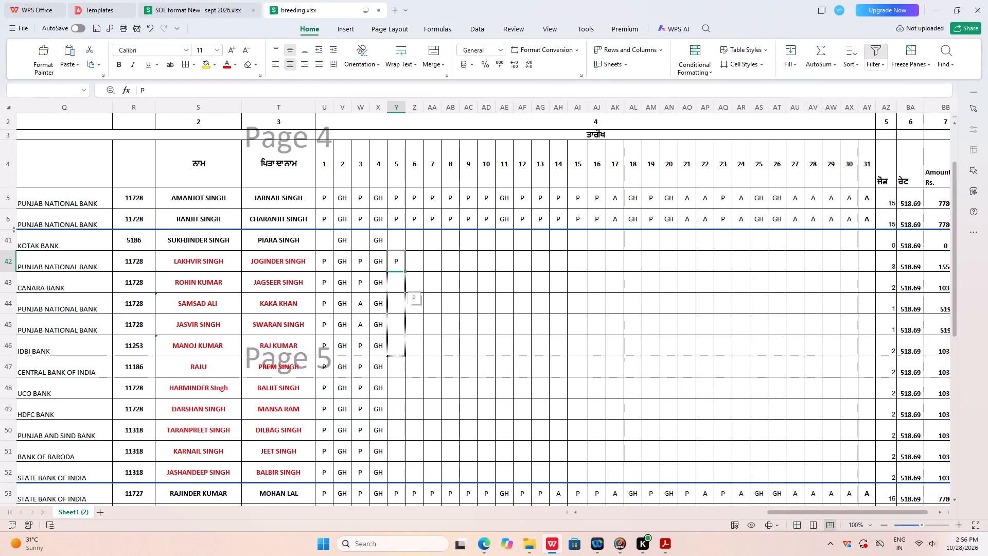
left_click_drag(395, 392, 392, 477)
left_click(409, 416)
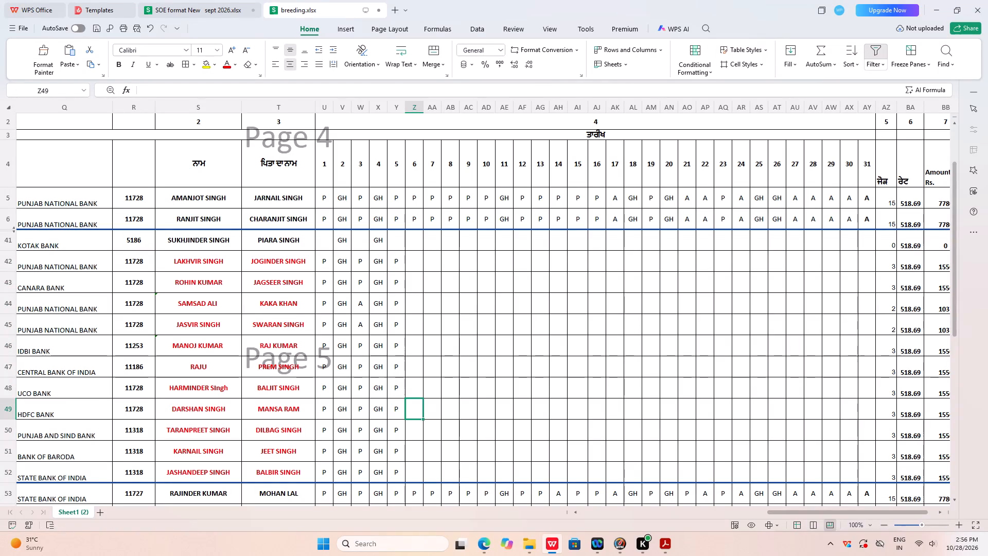
Enter P for day 6 in row 42 and fill it down through row 52.
left_click(397, 265)
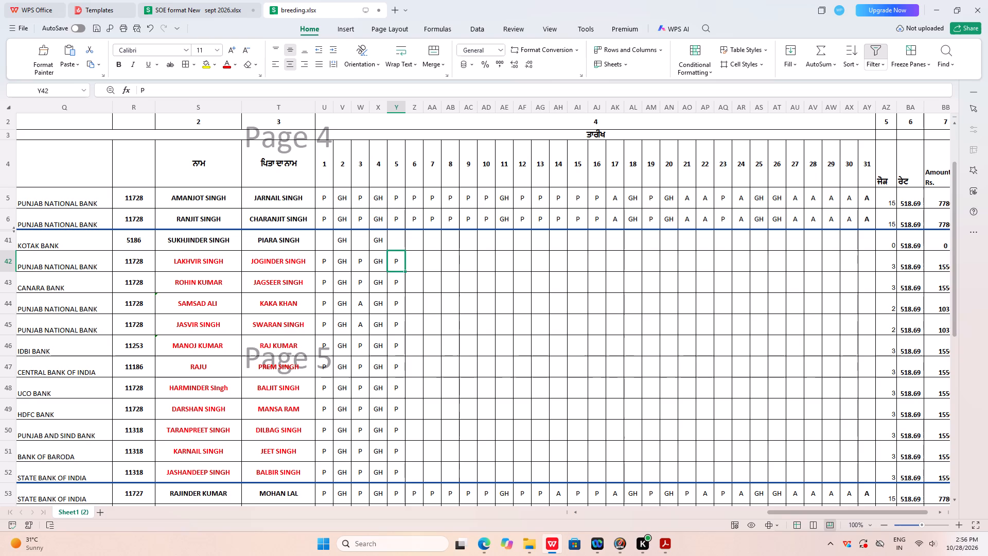
left_click(419, 267)
key("p")
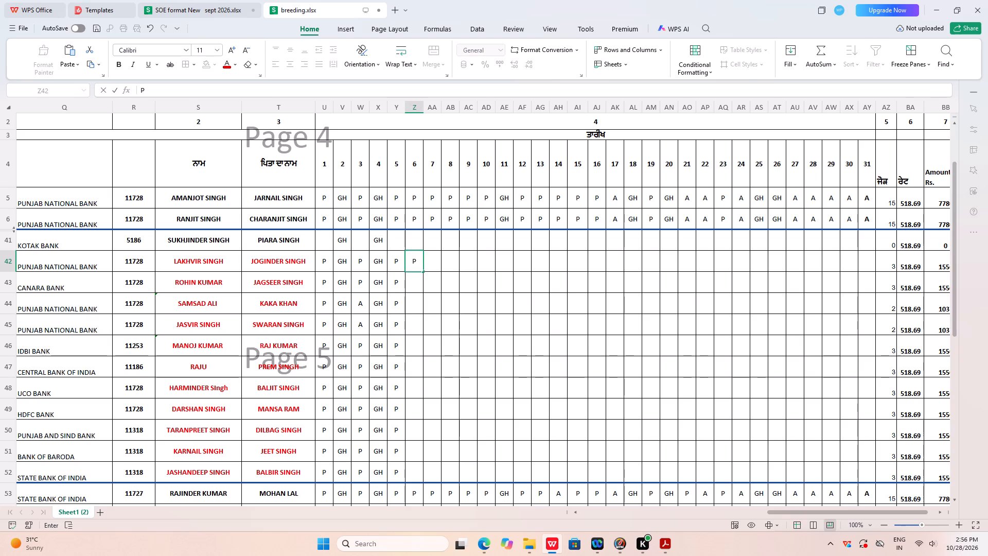
left_click(419, 322)
left_click(421, 264)
left_click_drag(424, 272, 419, 478)
left_click_drag(445, 425, 447, 399)
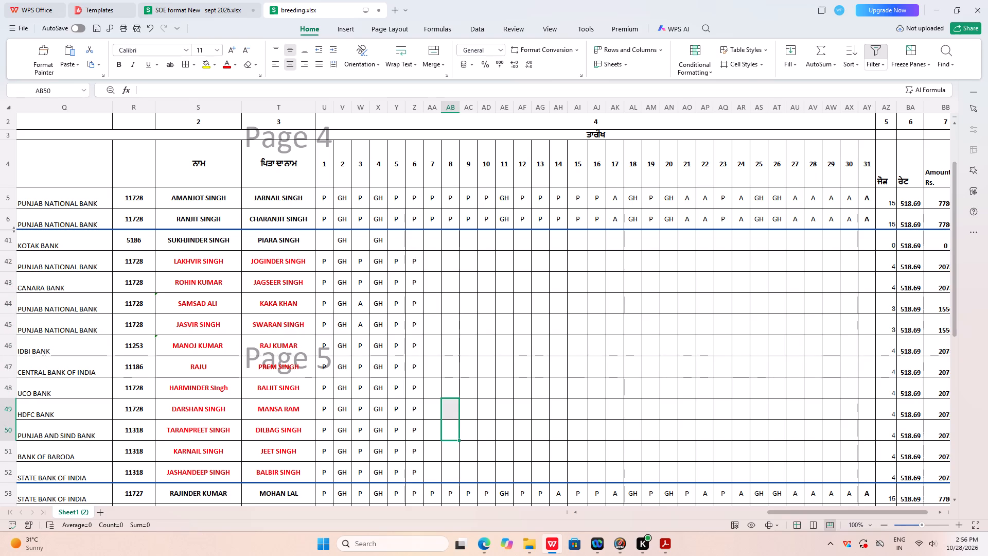
Enter P for day 7 in row 42 and fill it down through row 52.
left_click(432, 260)
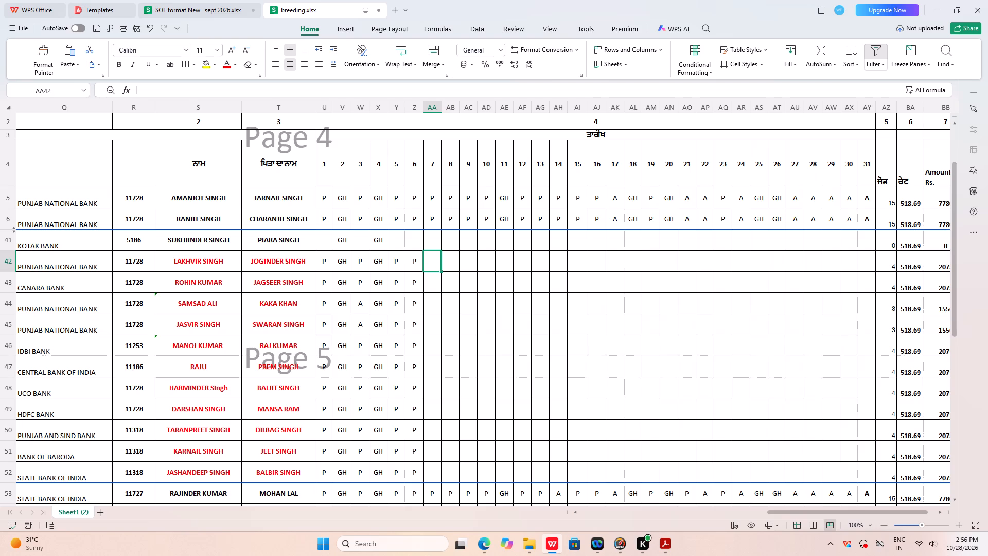
key("p")
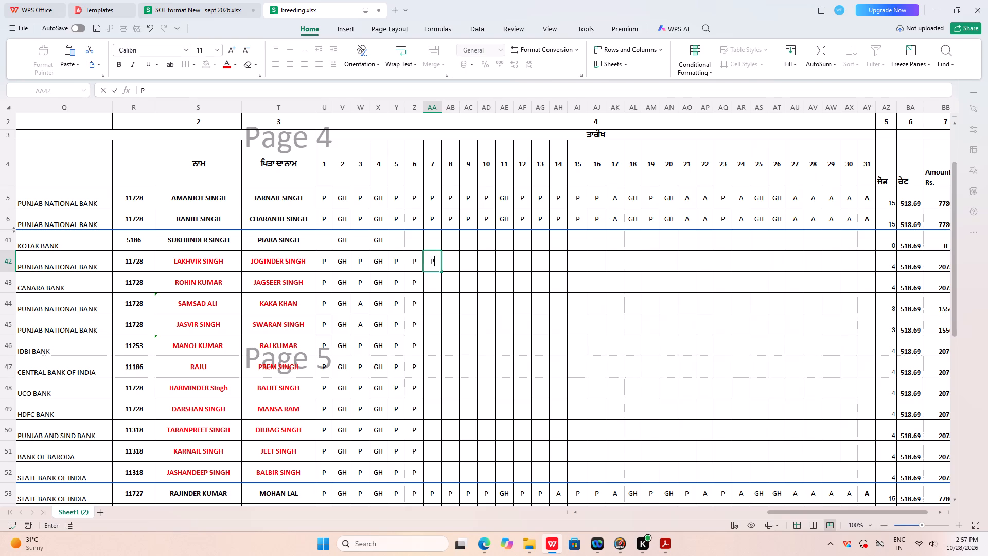
left_click(433, 284)
left_click(436, 265)
left_click_drag(442, 271, 439, 392)
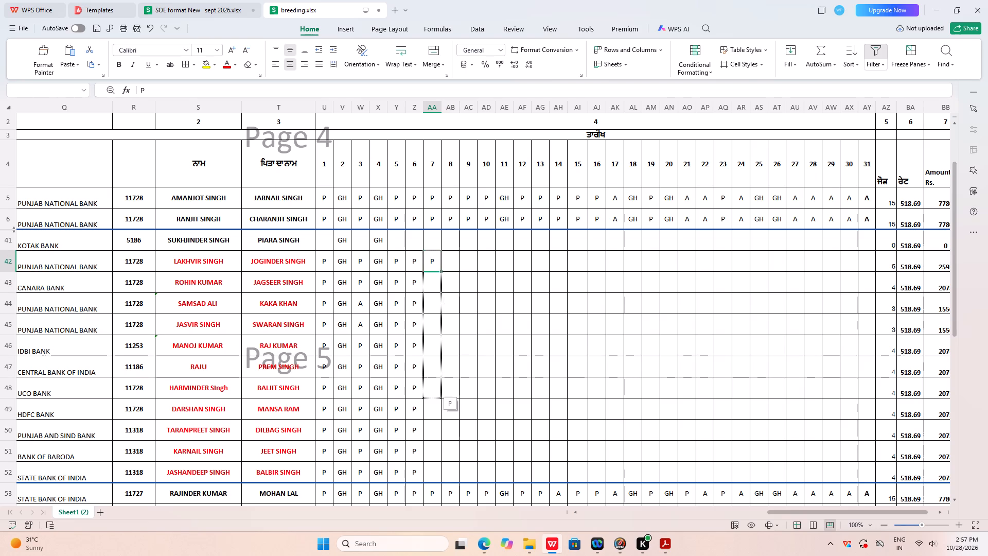
left_click_drag(439, 392, 436, 476)
left_click_drag(457, 443, 460, 427)
Enter the day 8 marks: P for the workers in rows 42 to 45 and A in rows 46 and 47.
left_click(450, 258)
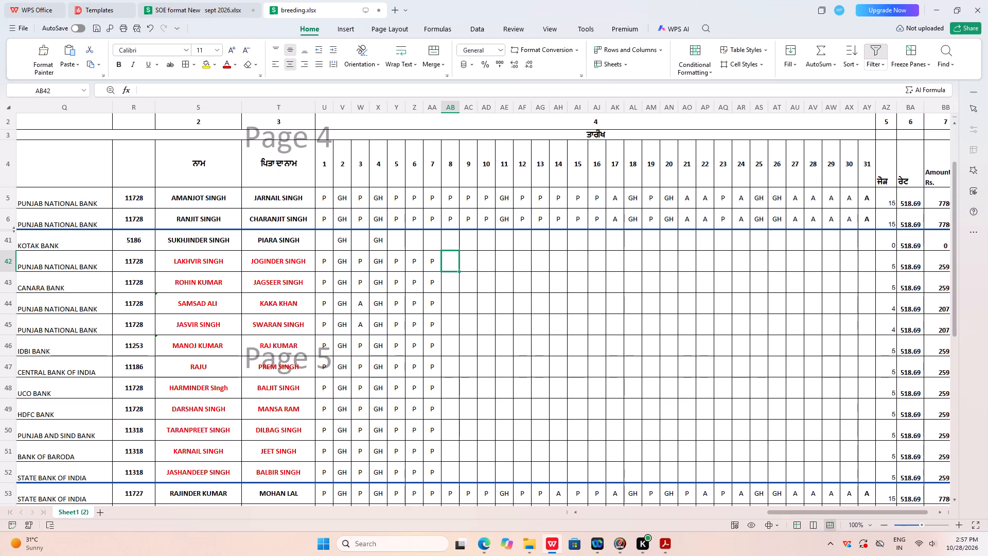
key("p")
key("Down")
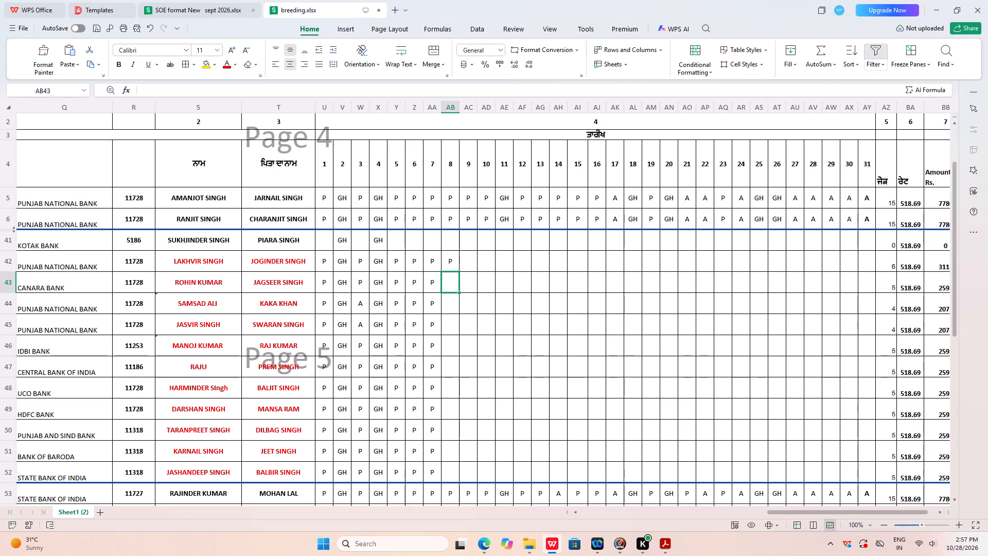
key("p")
key("Down")
key("p")
key("Down")
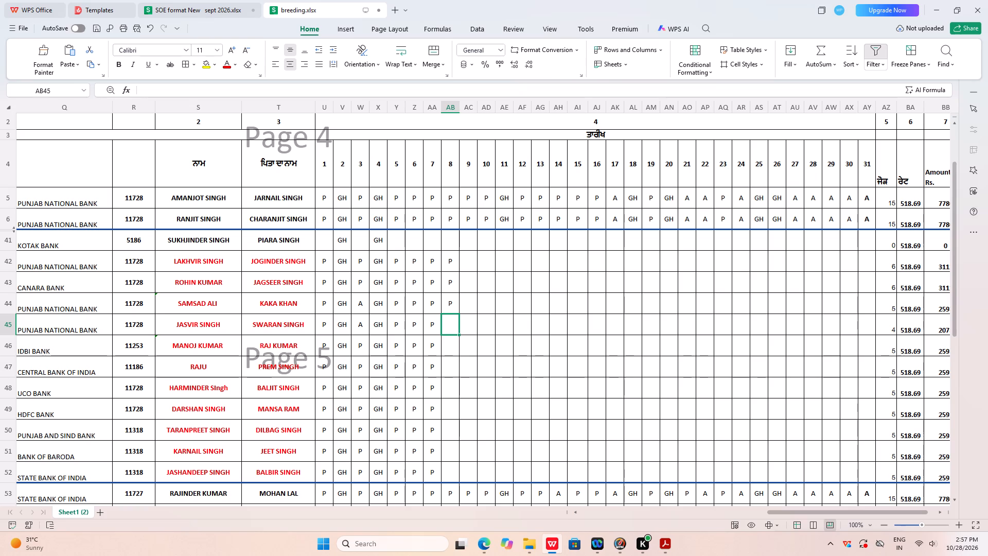
key("p")
key("Down")
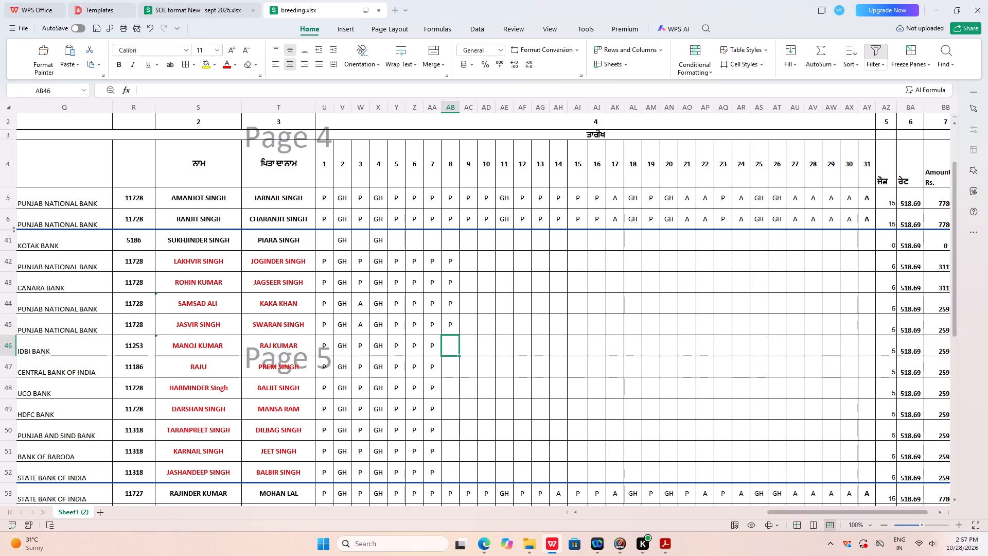
key("a")
key("Down")
key("a")
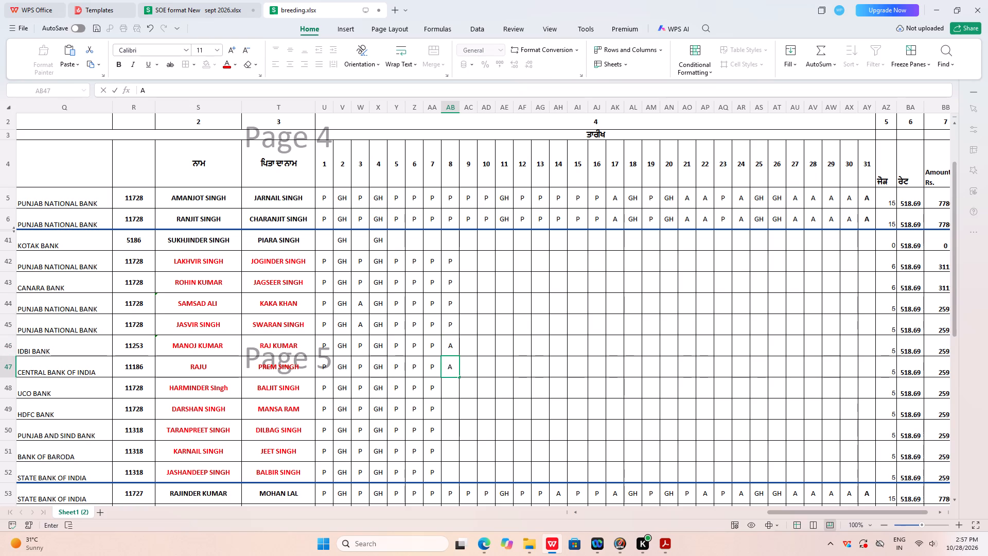
key("Down")
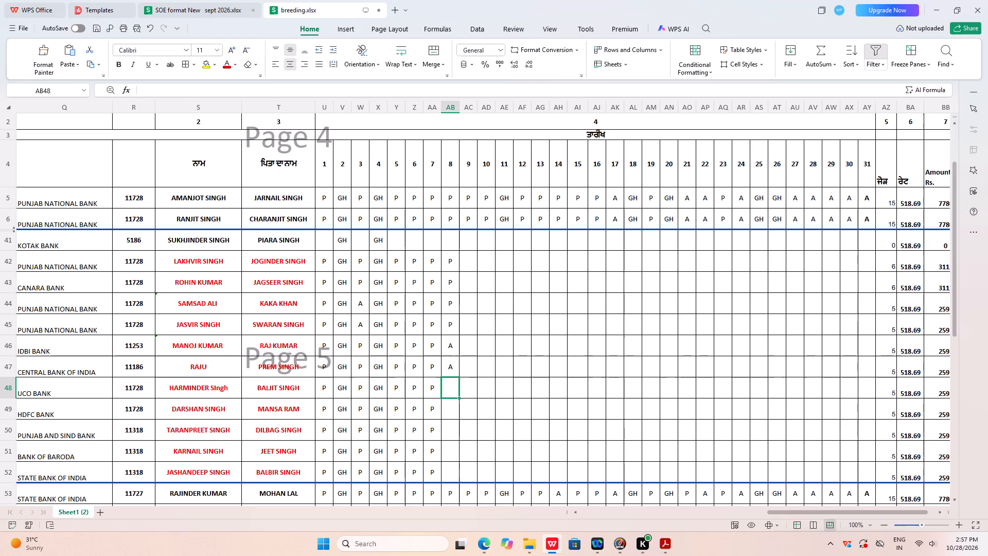
Complete day 8 with P for the workers in rows 48 to 50 and A in rows 51 and 52.
key("p")
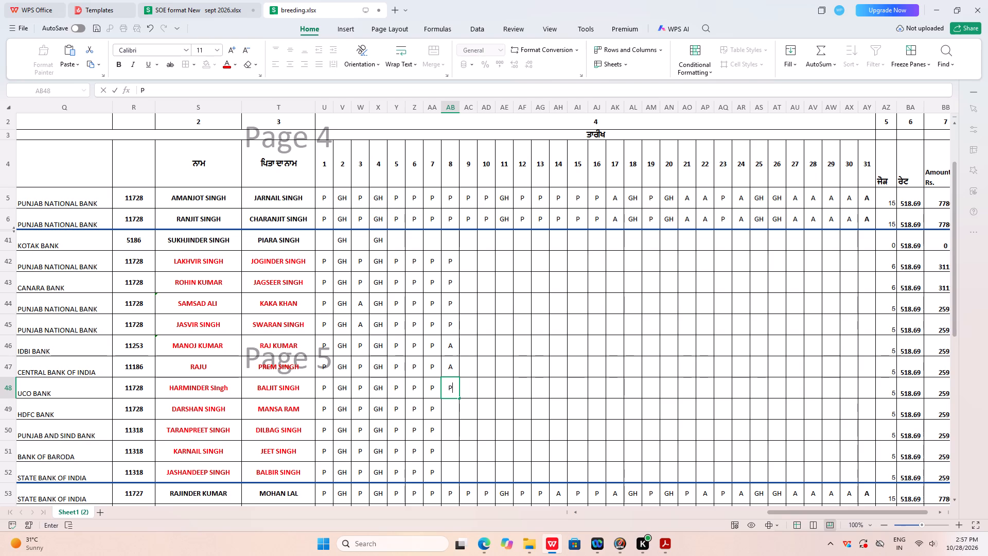
key("Down")
key("p")
key("Down")
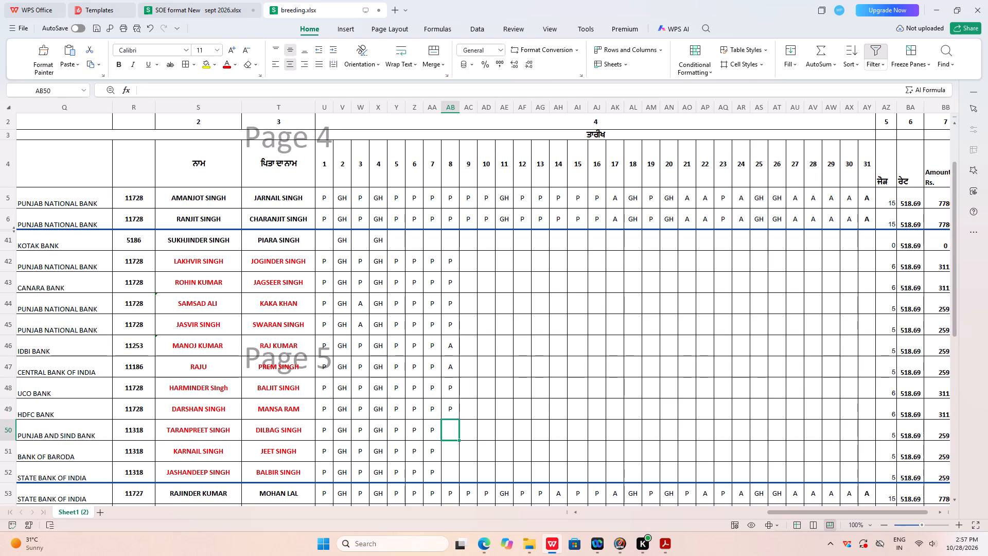
key("p")
key("Left")
key("Right")
key("Down")
key("a")
key("Down")
key("a")
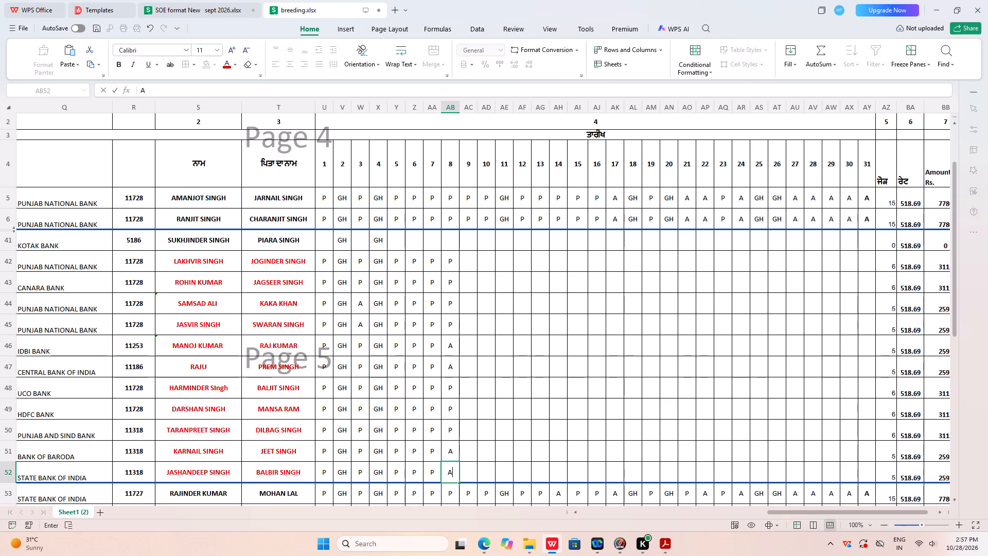
Enter P for day 9 for each worker in rows 42 to 46.
left_click(462, 259)
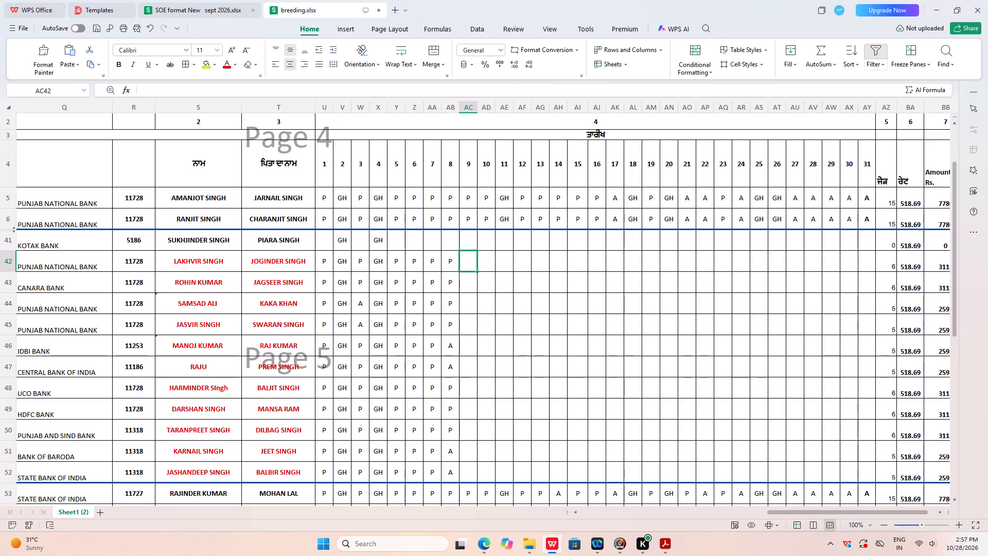
key("p")
key("Down")
key("p")
key("Down")
key("p")
key("Down")
key("p")
key("Down")
key("p")
key("Down")
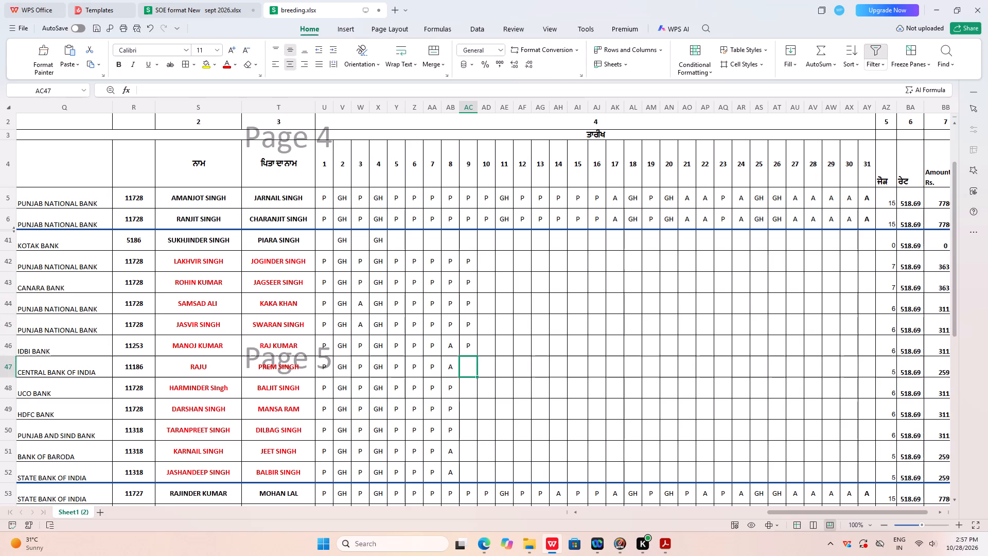
Enter P for day 9 for each worker in rows 47 to 52.
key("p")
key("Down")
key("p")
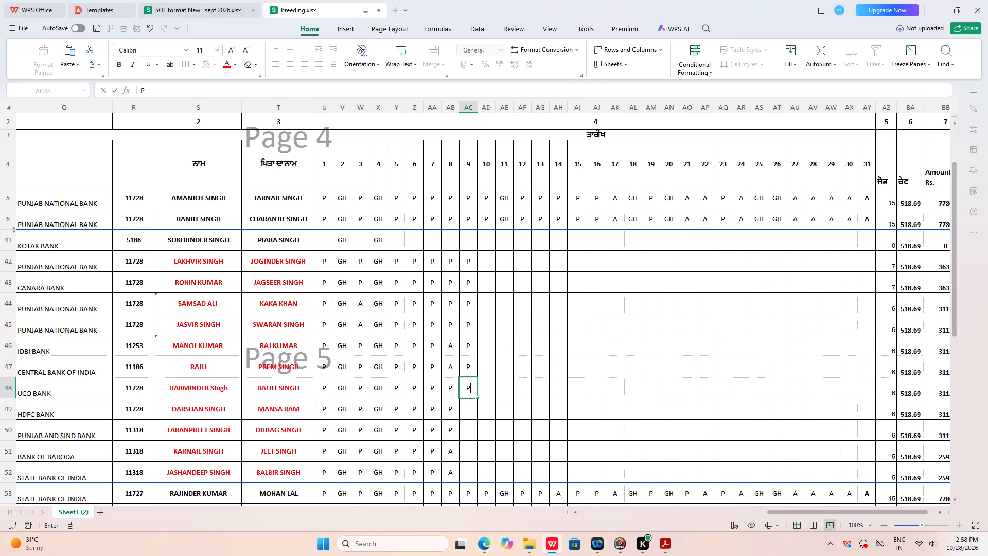
key("Down")
key("p")
key("Down")
key("p")
key("Down")
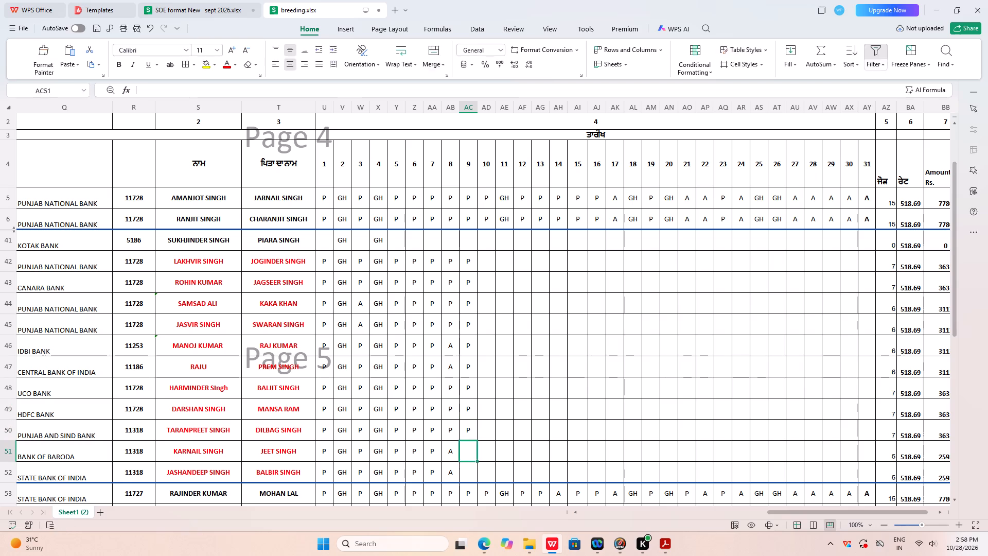
key("p")
key("Down")
key("p")
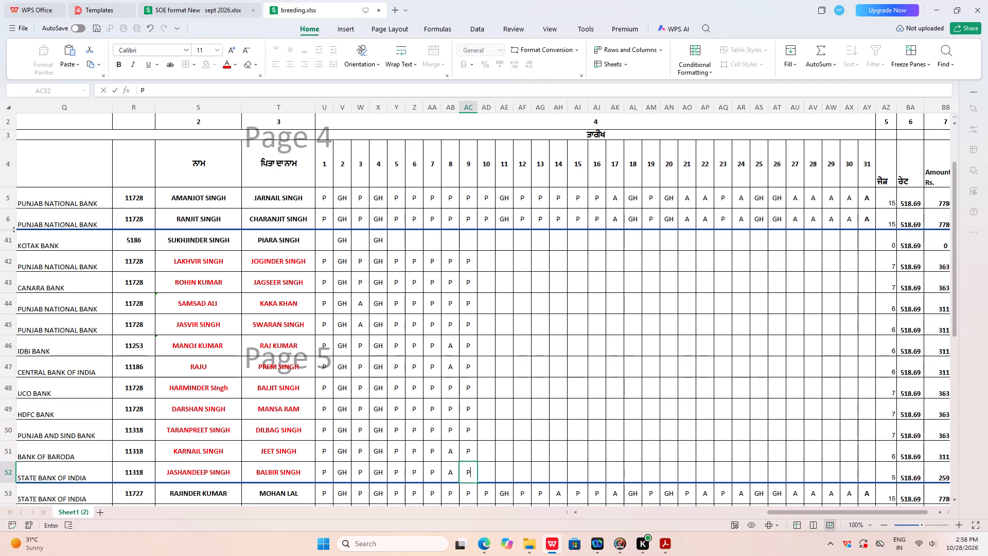
Enter the day 10 marks: P for the workers in rows 42 and 43 and A in rows 44 and 45.
left_click(490, 262)
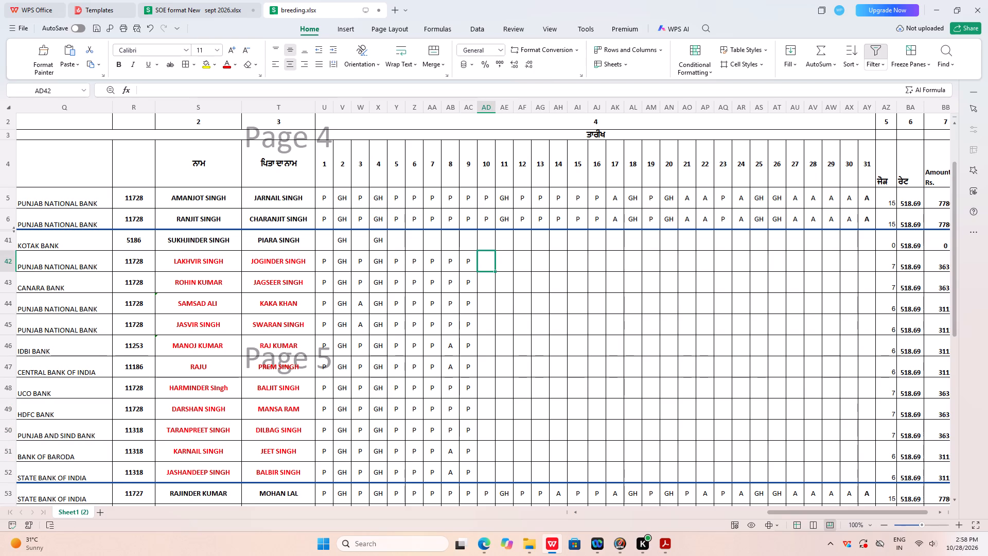
key("p")
key("Down")
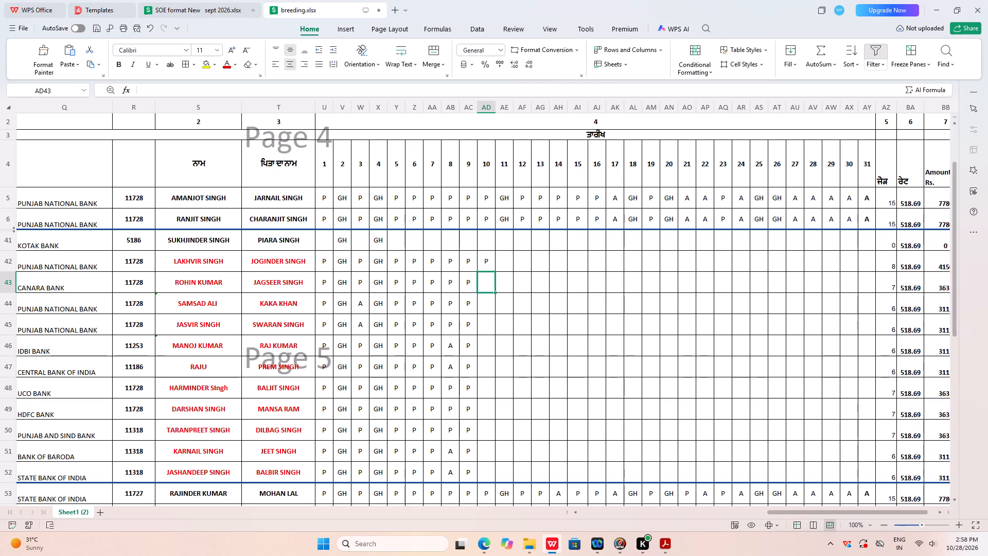
key("p")
key("Down")
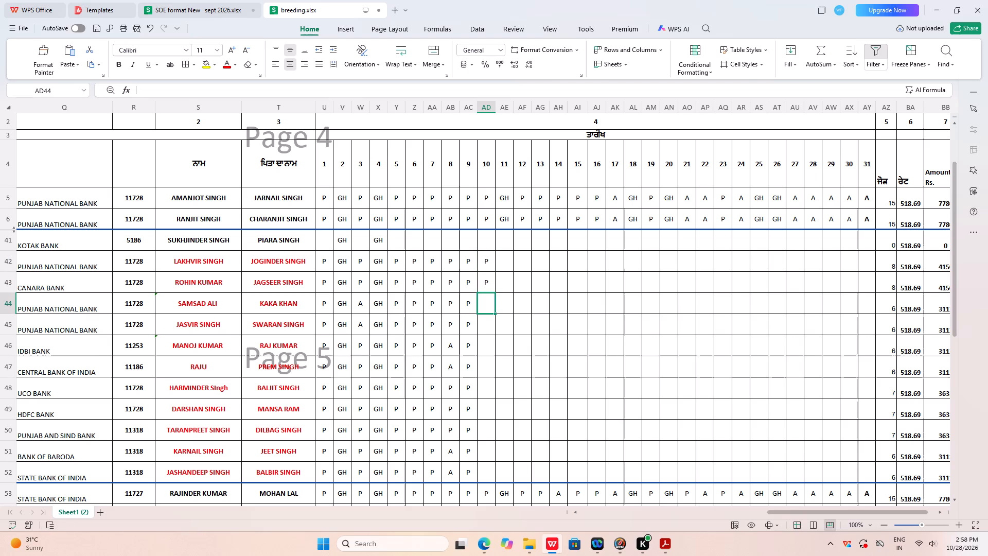
key("a")
key("Down")
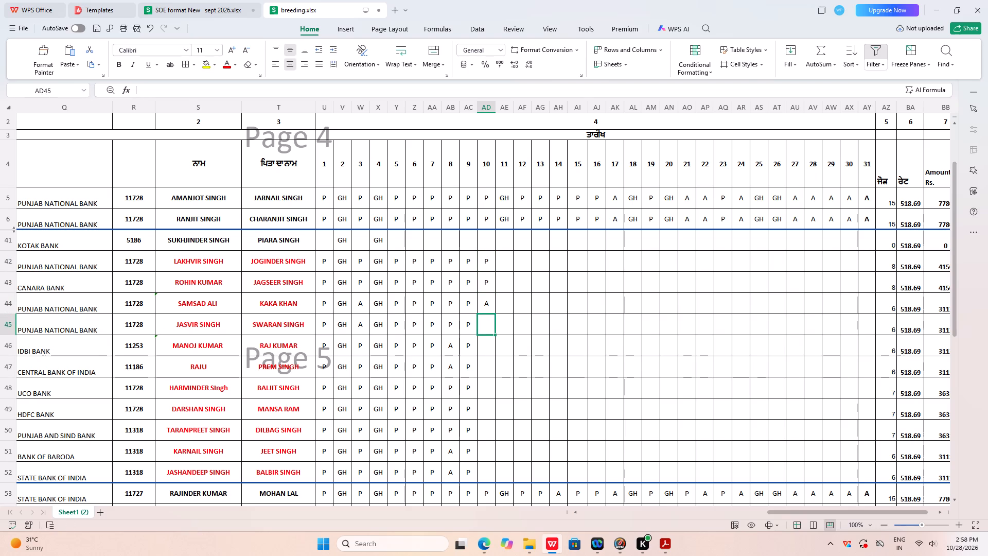
key("a")
key("Down")
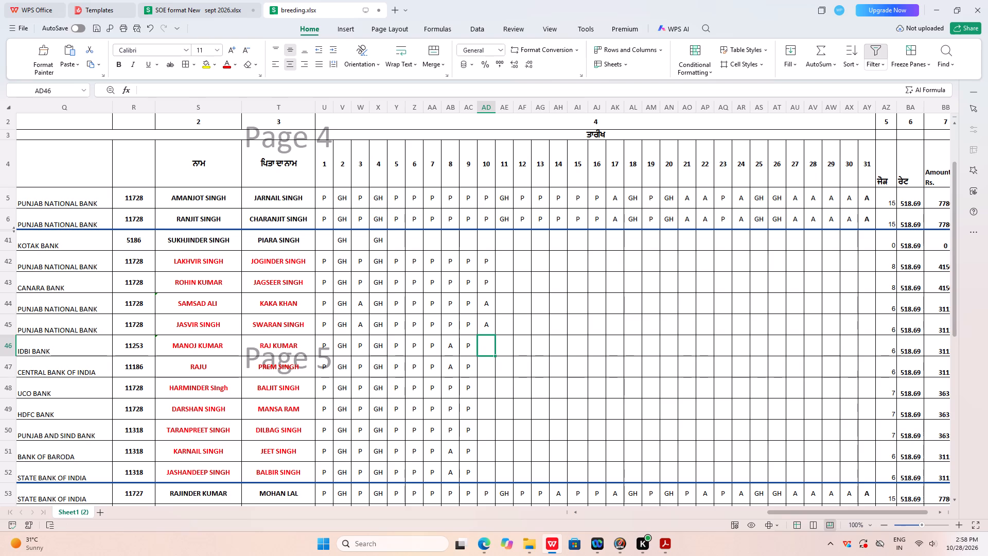
Complete day 10 with P in rows 46 to 48, A in row 49 and P in rows 50 to 52.
key("p")
key("Down")
key("p")
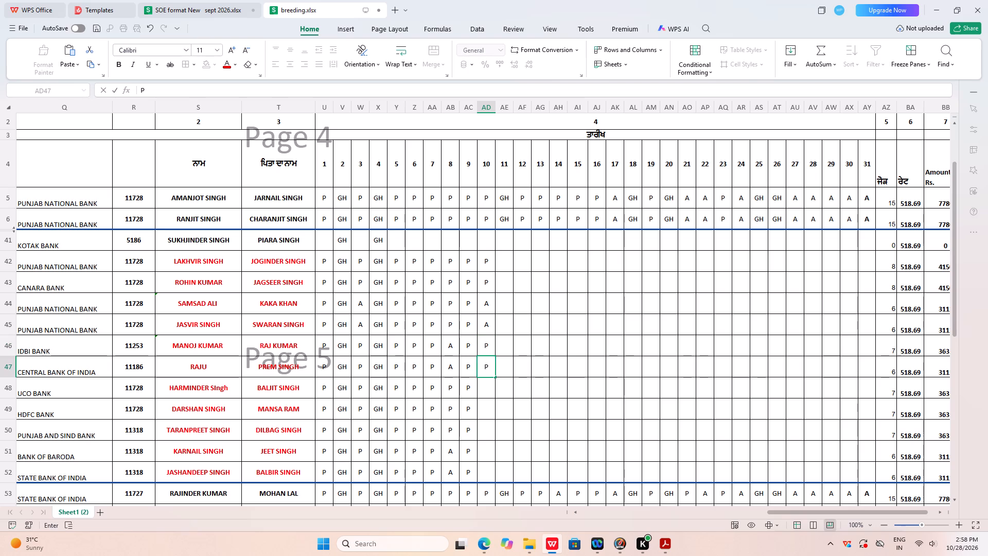
key("Down")
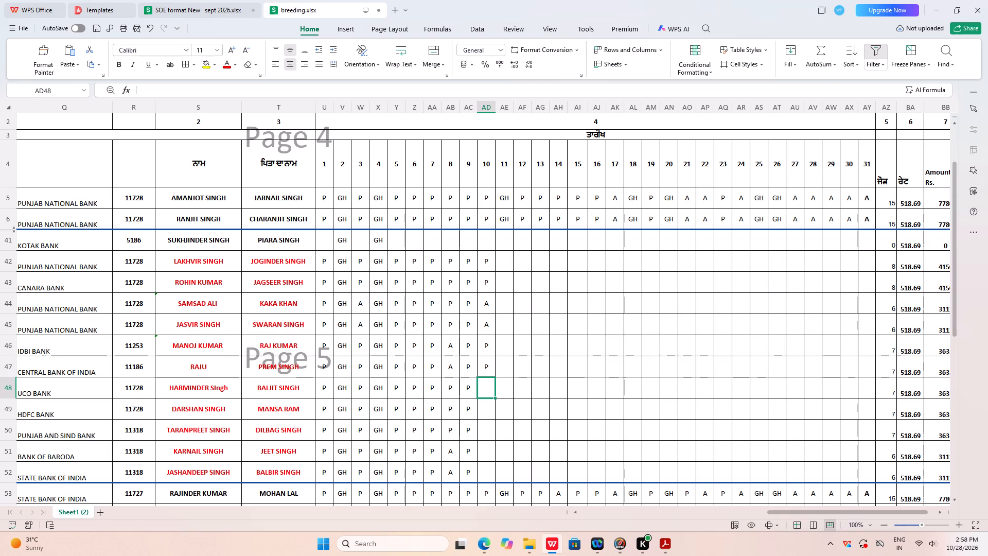
key("p")
key("Down")
key("a")
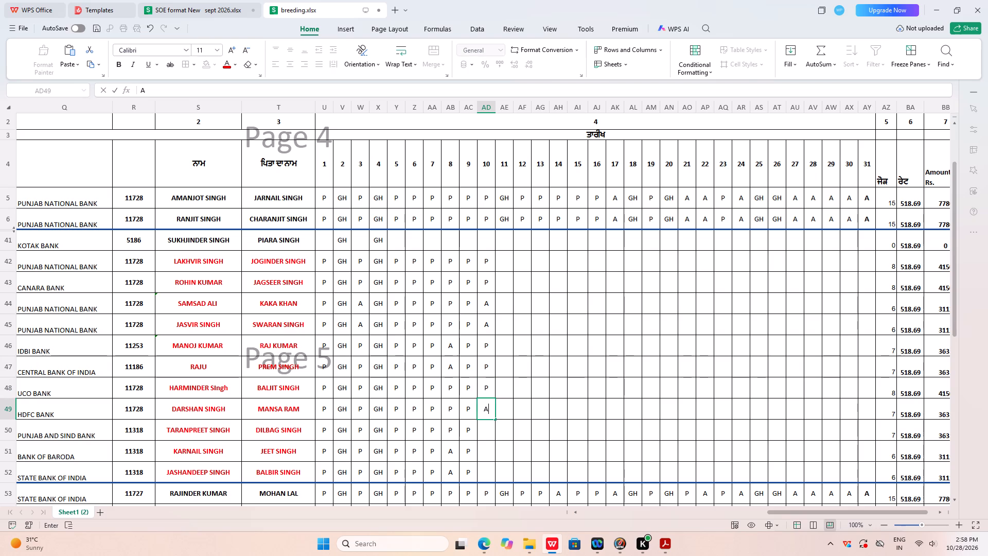
key("Down")
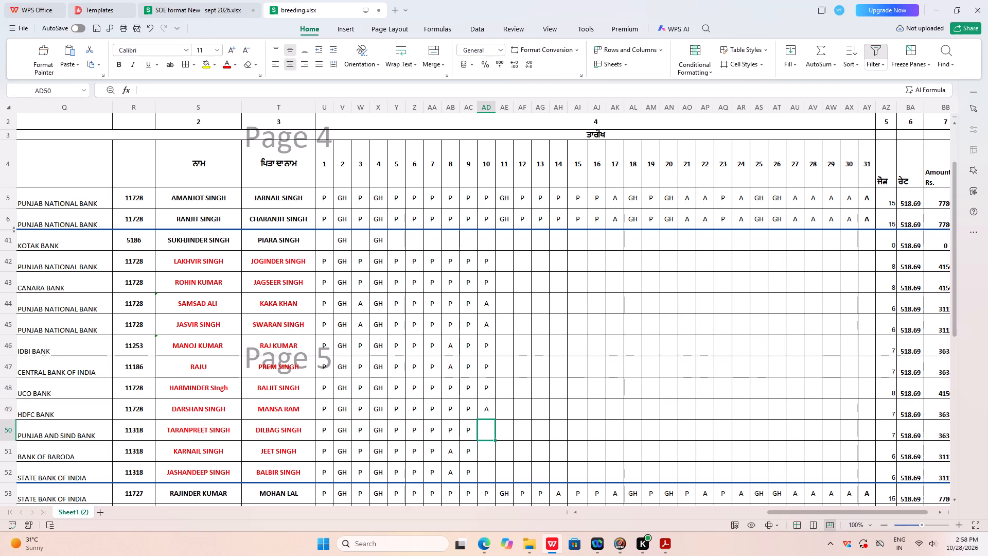
key("p")
key("Down")
key("p")
key("Down")
key("p")
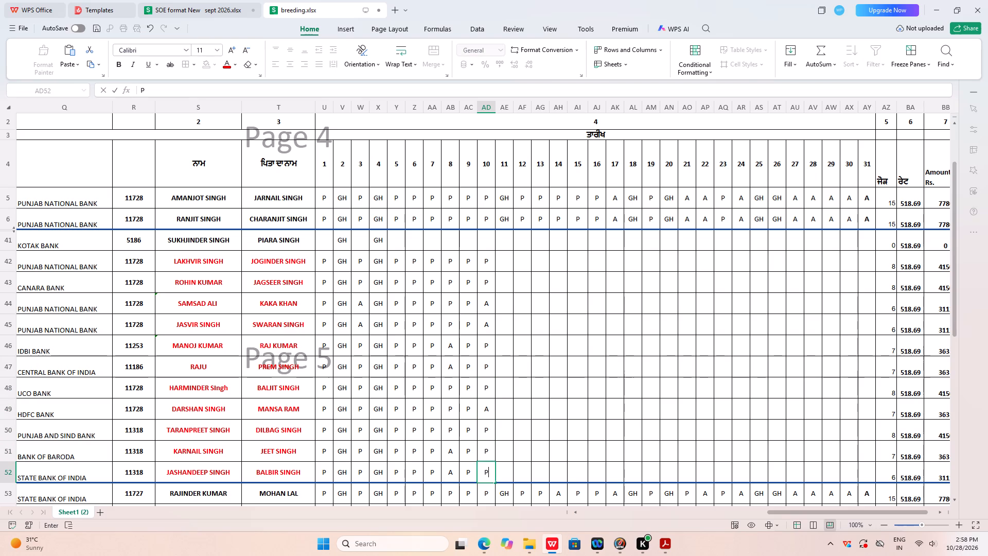
left_click(537, 312)
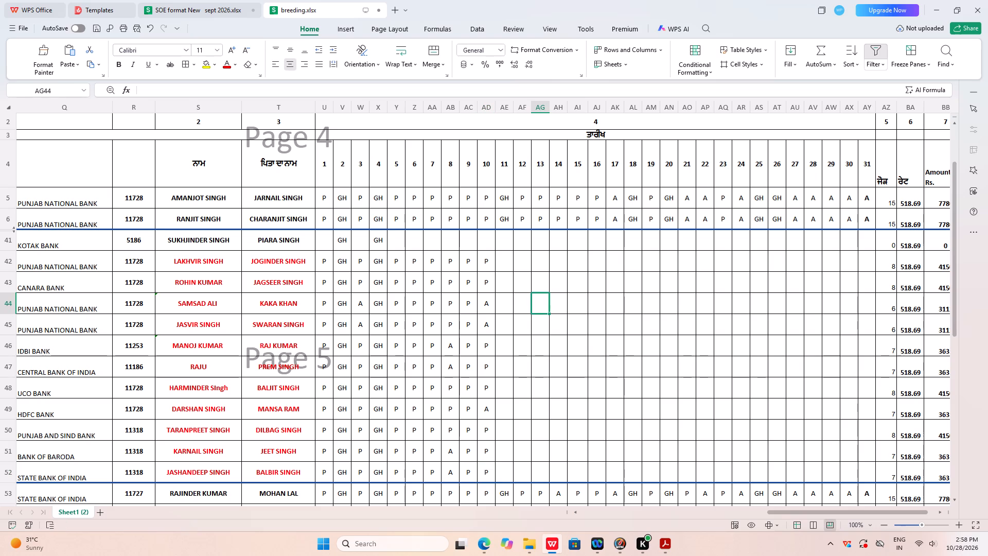
Fill the GH mark for day 11 from row 6 down through row 52.
left_click(507, 261)
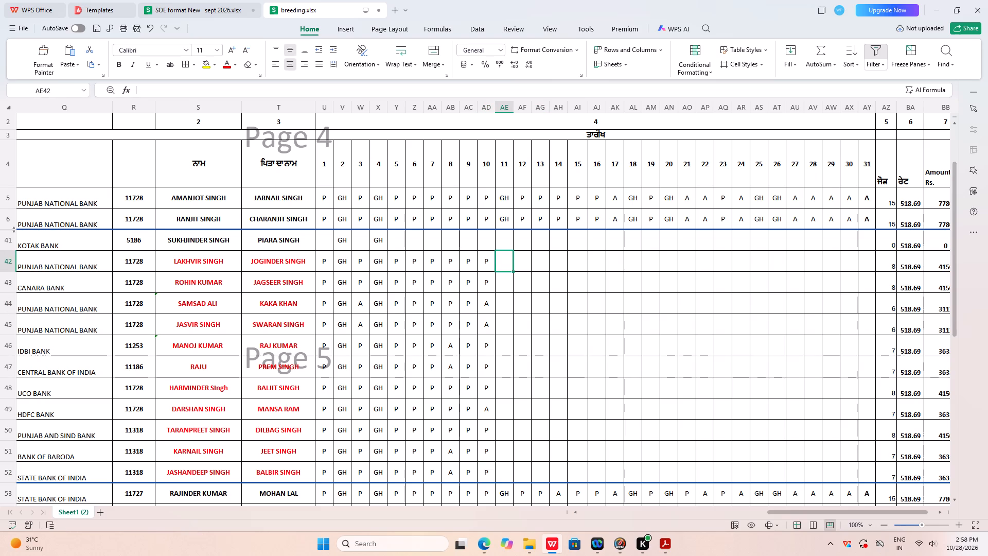
left_click(509, 219)
left_click_drag(515, 231, 515, 340)
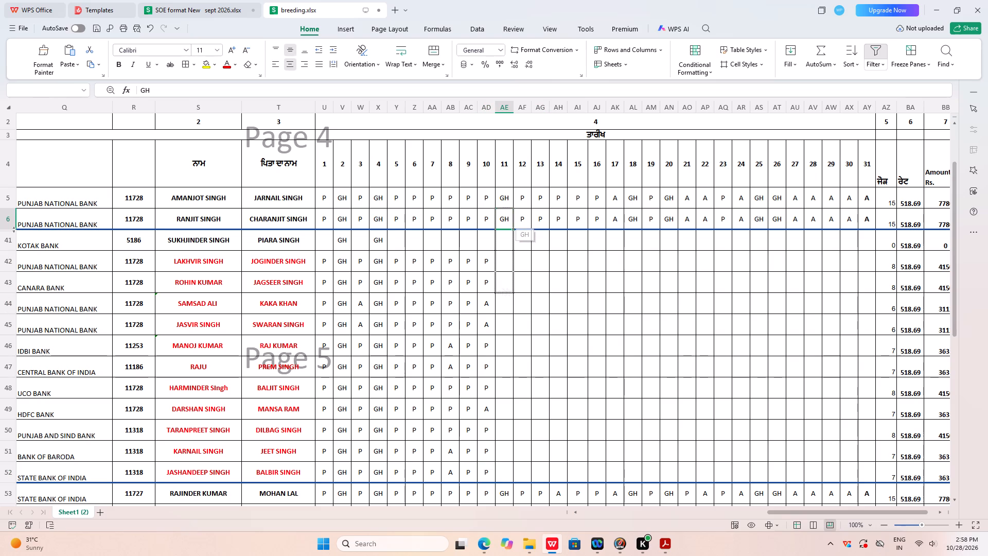
left_click_drag(515, 340, 510, 476)
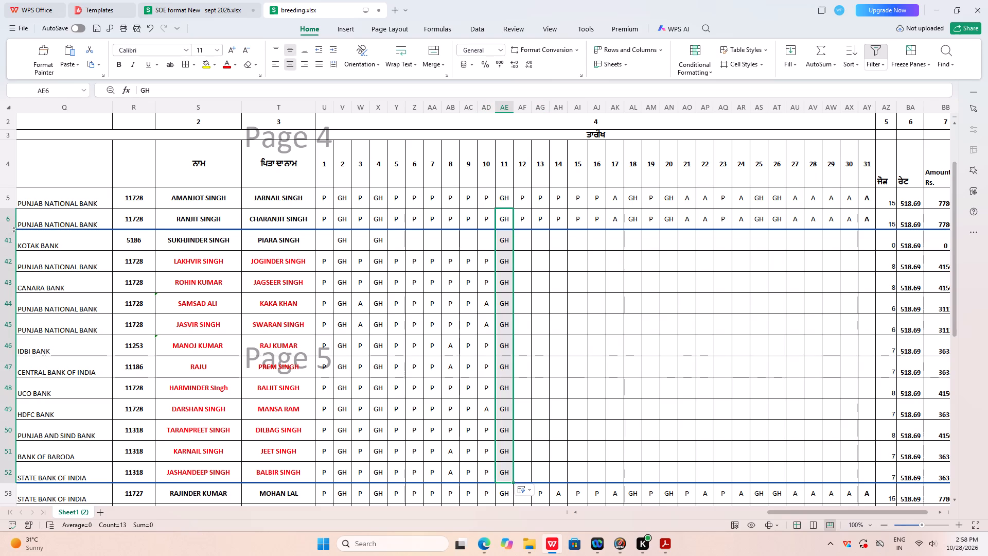
Enter P for day 12 for each worker in rows 42 to 45.
left_click(521, 258)
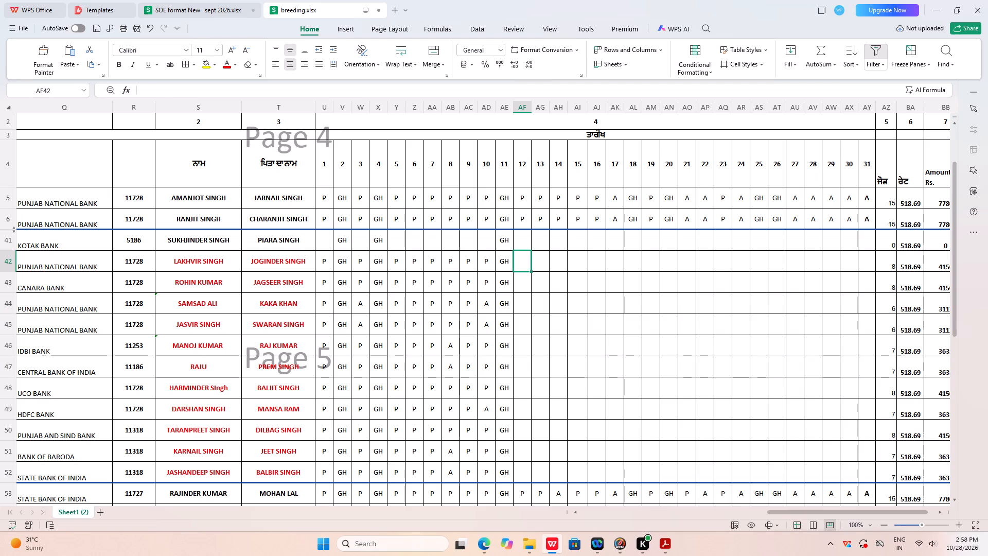
key("p")
key("Down")
key("p")
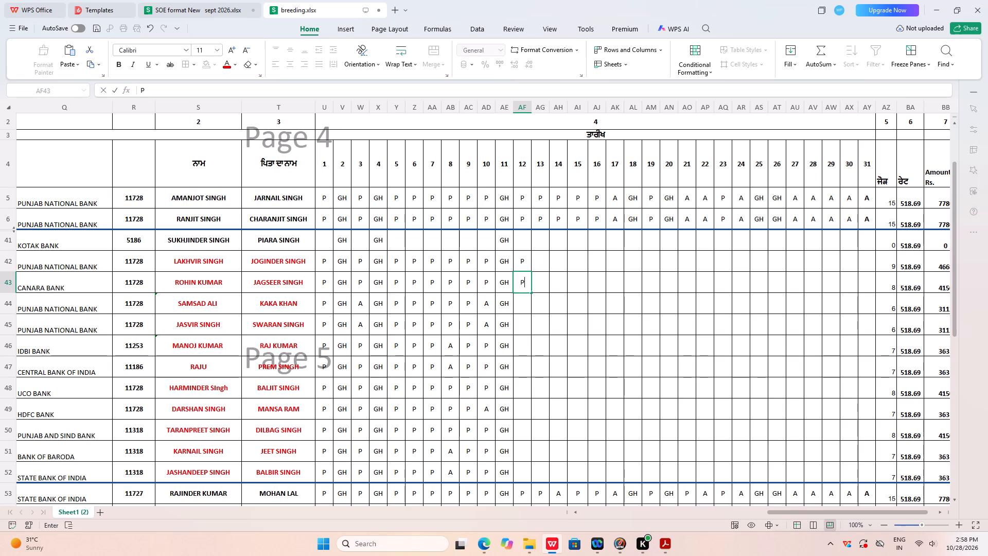
key("Down")
key("p")
key("Down")
key("p")
key("Down")
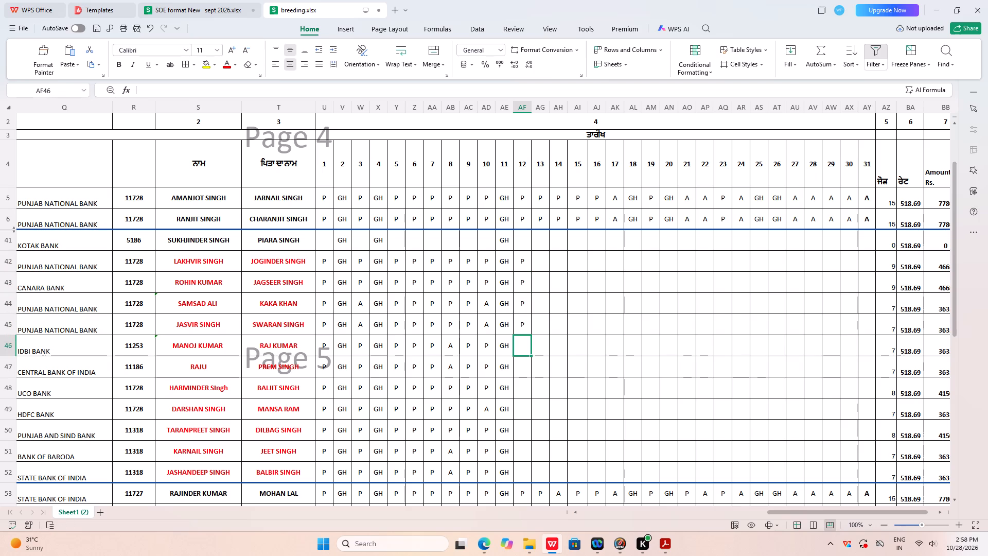
Continue the day 12 marks with A for the workers in rows 46 to 48 and P in row 49.
key("a")
key("Down")
key("a")
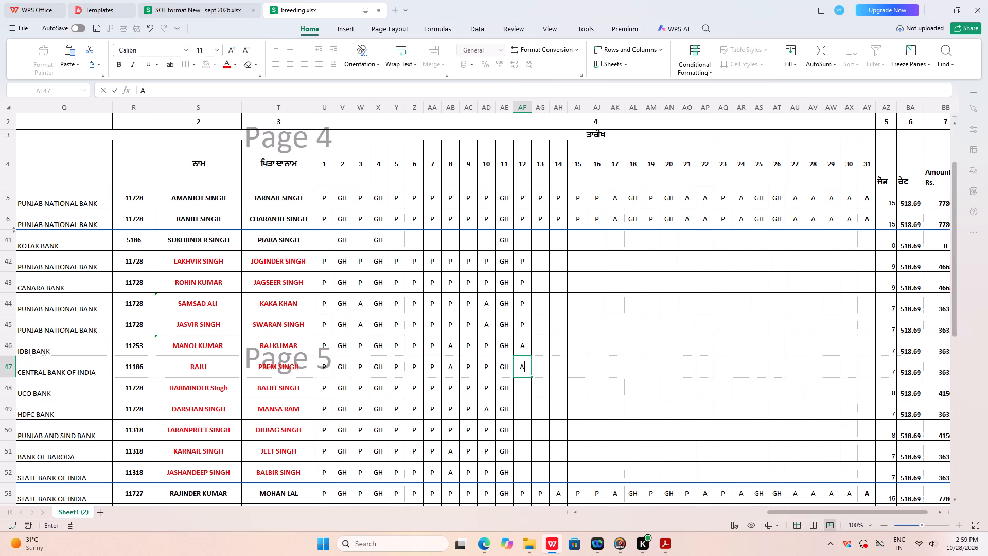
key("Down")
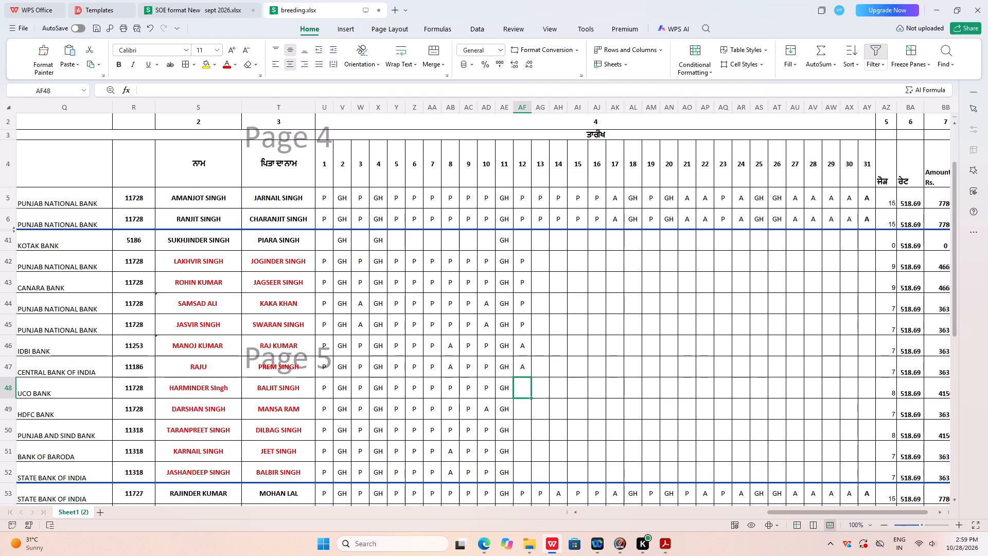
key("a")
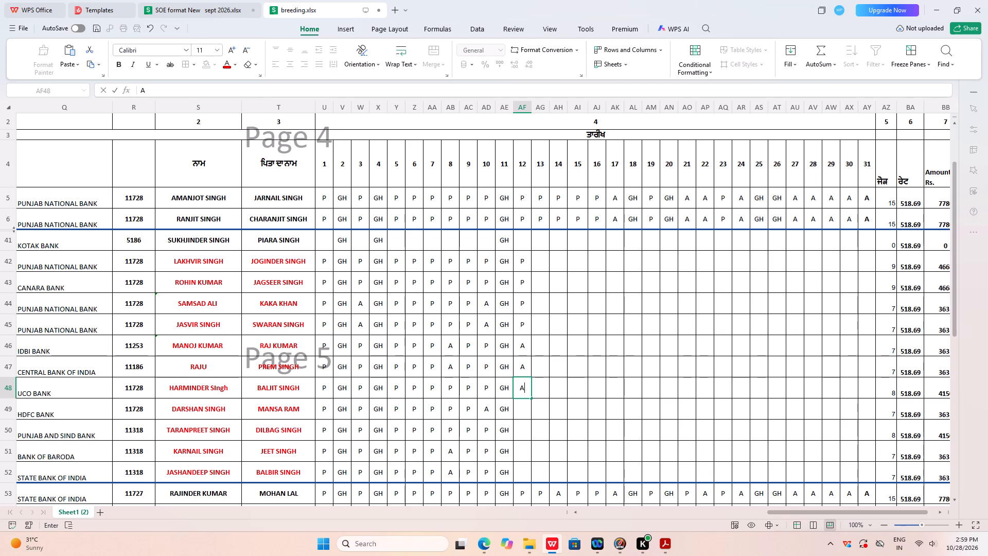
key("Down")
key("p")
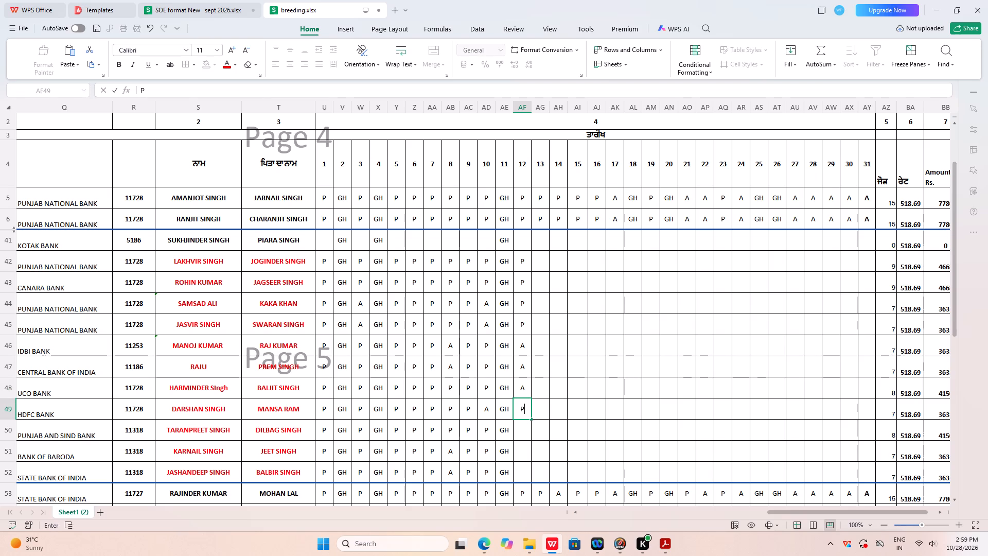
key("Down")
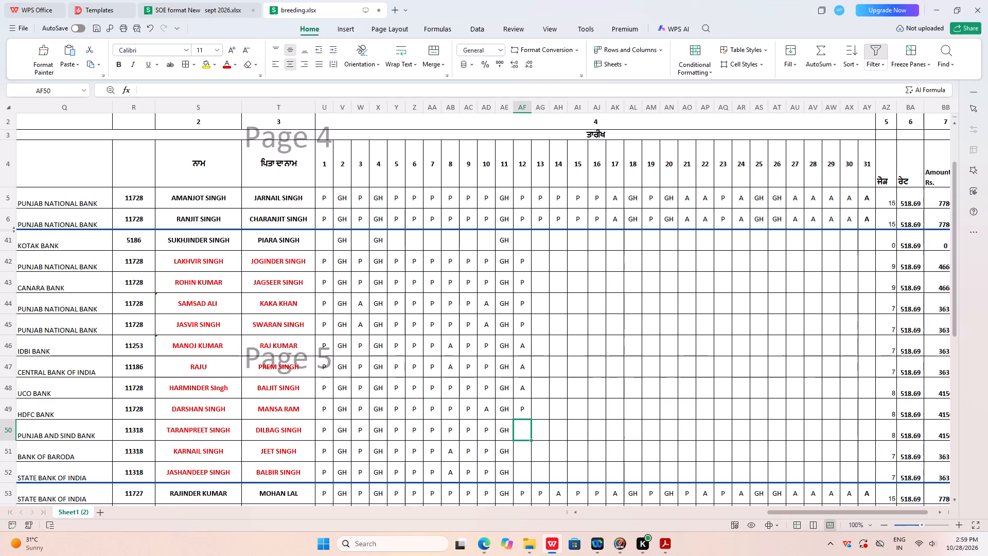
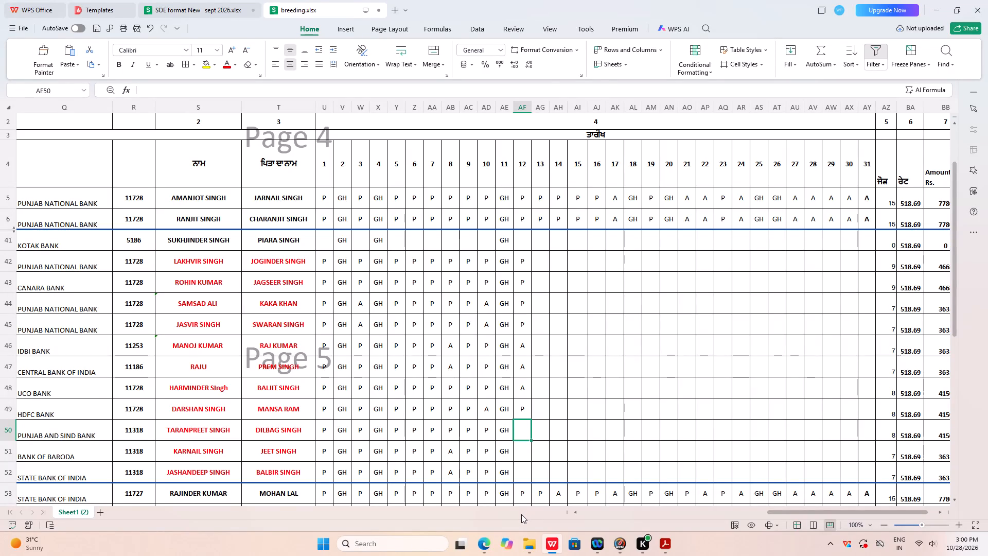
Enter P for day 12 for the workers in rows 52 and 51.
left_click(526, 479)
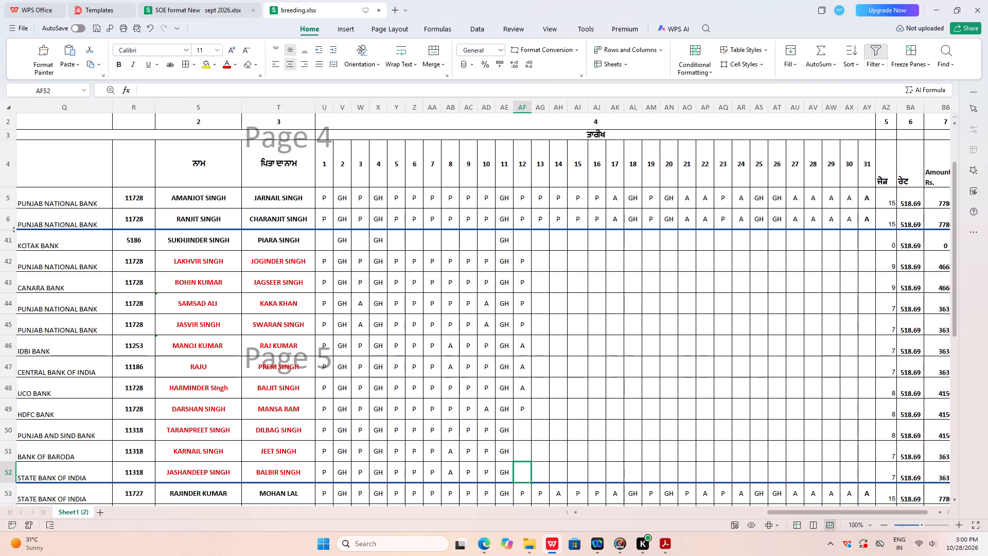
key("p")
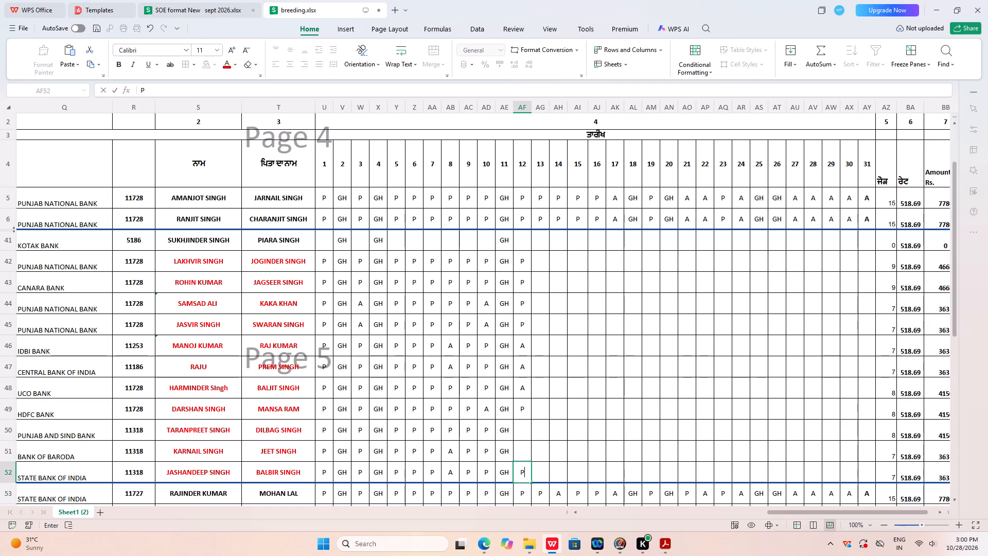
key("Up")
key("p")
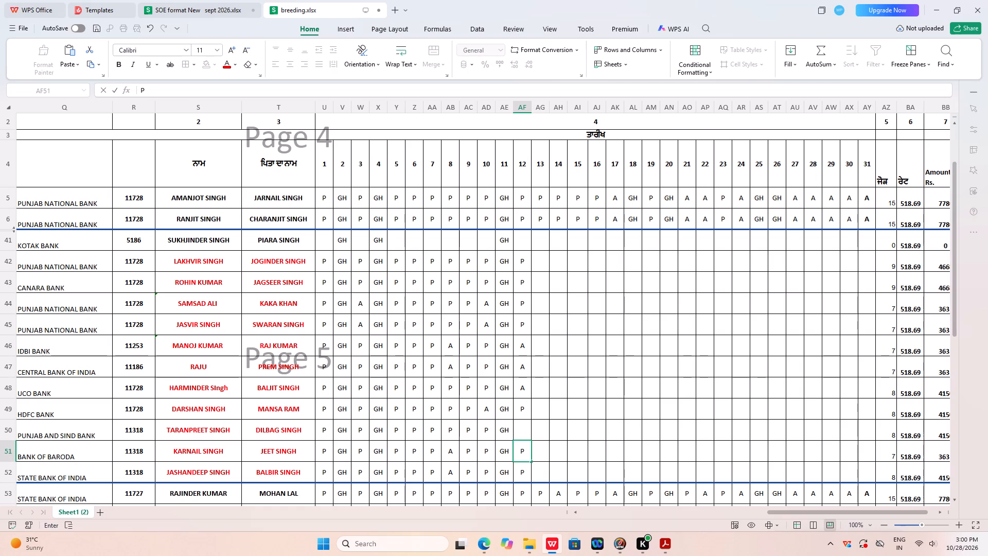
key("Up")
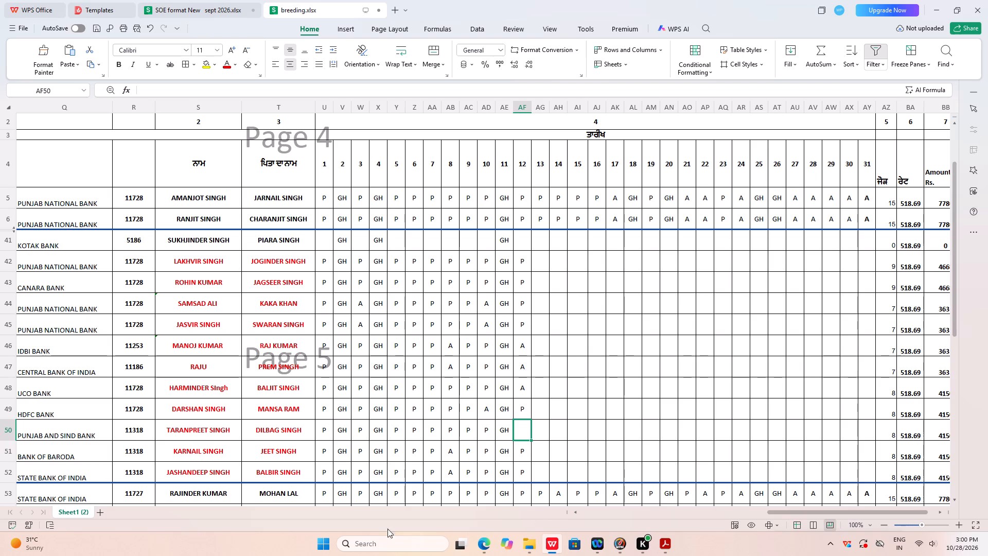
Enter P for days 13 to 17 for the worker in row 42.
left_click(548, 261)
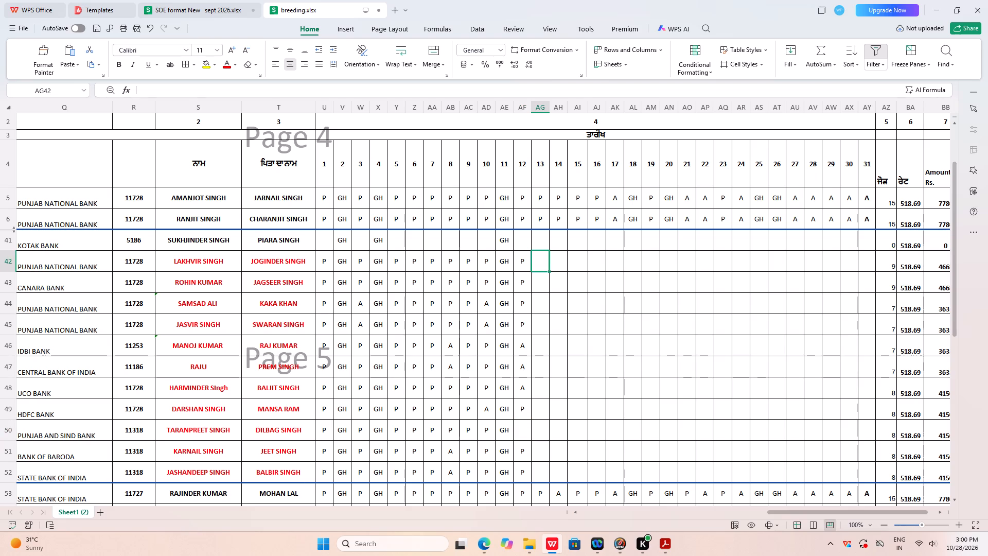
left_click(526, 266)
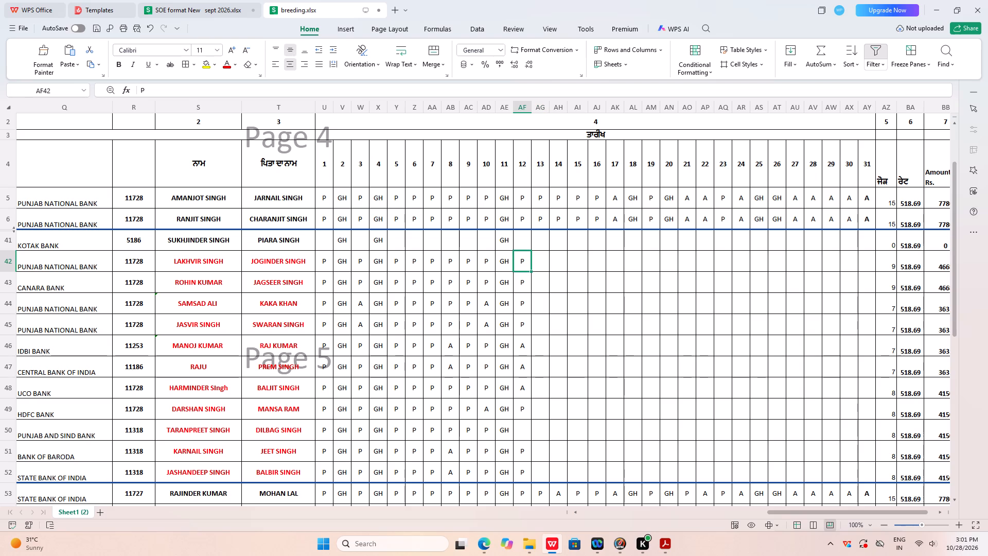
left_click(526, 266)
key("Right")
key("p")
key("Right")
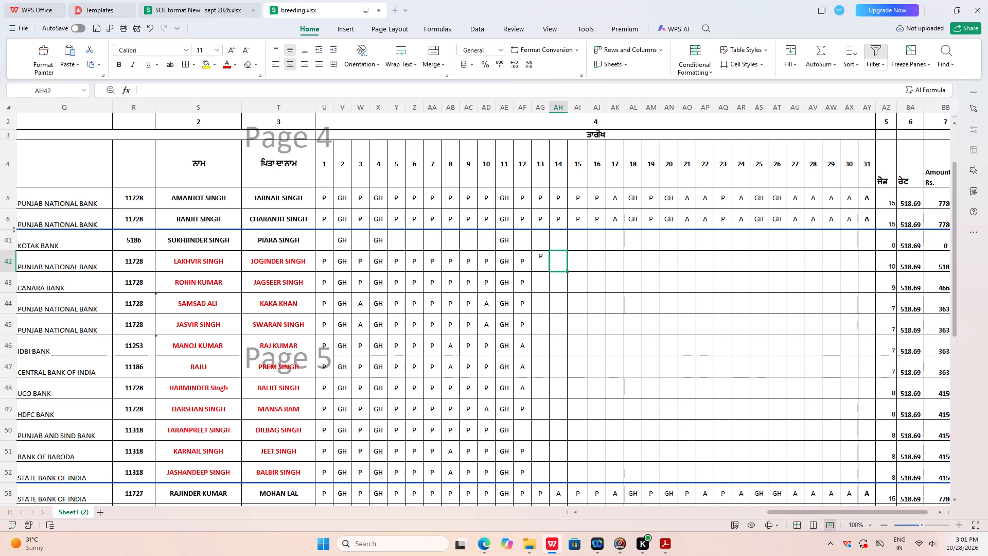
key("p")
key("Right")
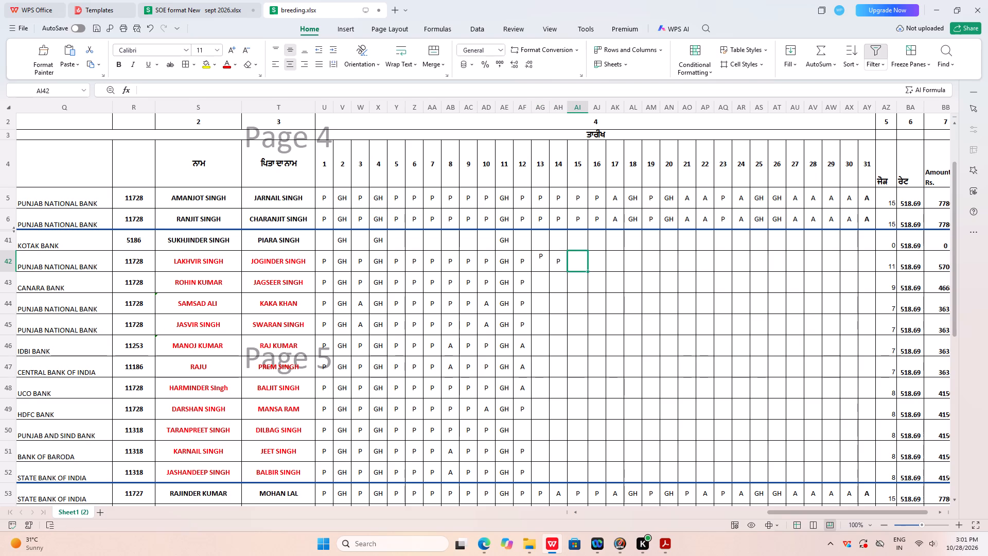
key("p")
key("Right")
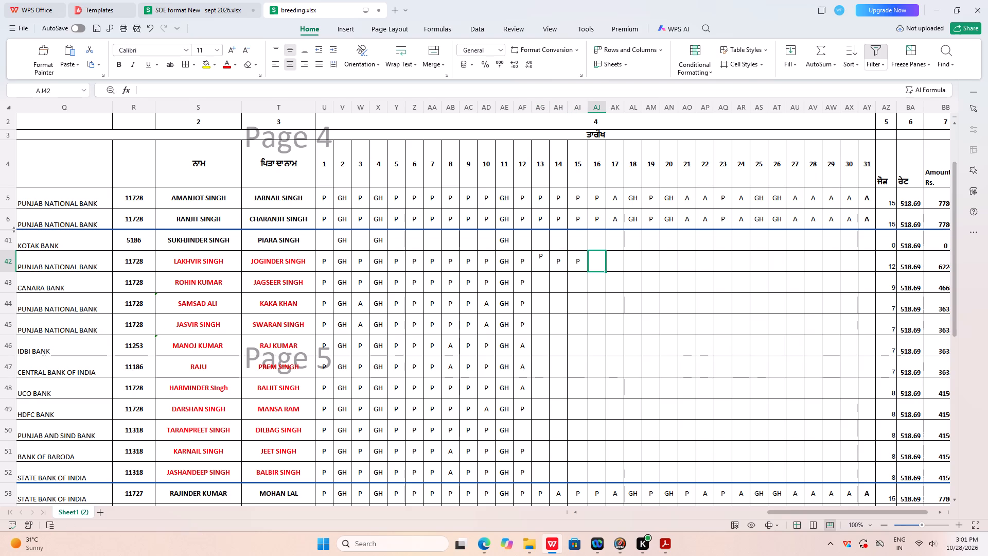
key("p")
key("Right")
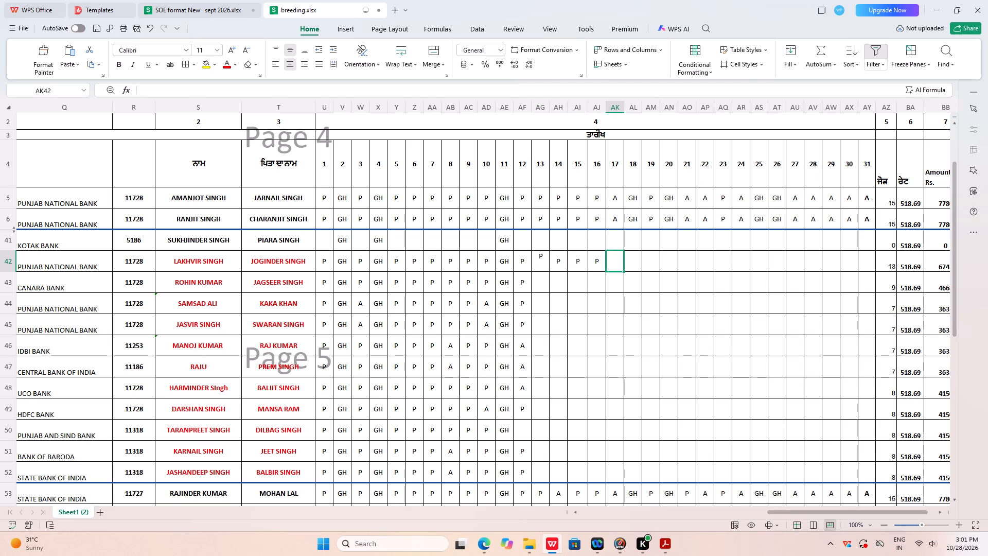
key("p")
key("Down")
key("Up")
Enter P for day 19 in row 42, skipping day 18.
key("Right")
key("Right")
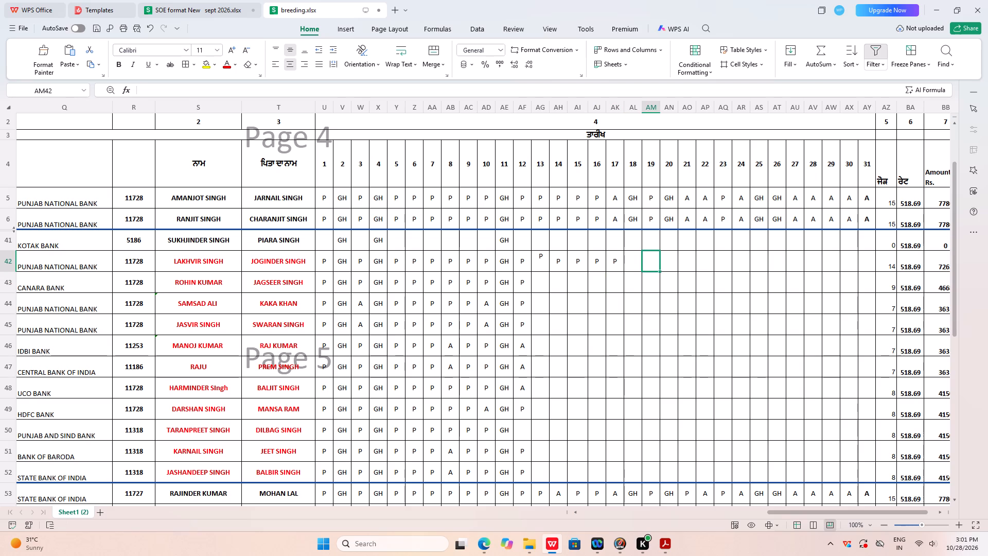
key("p")
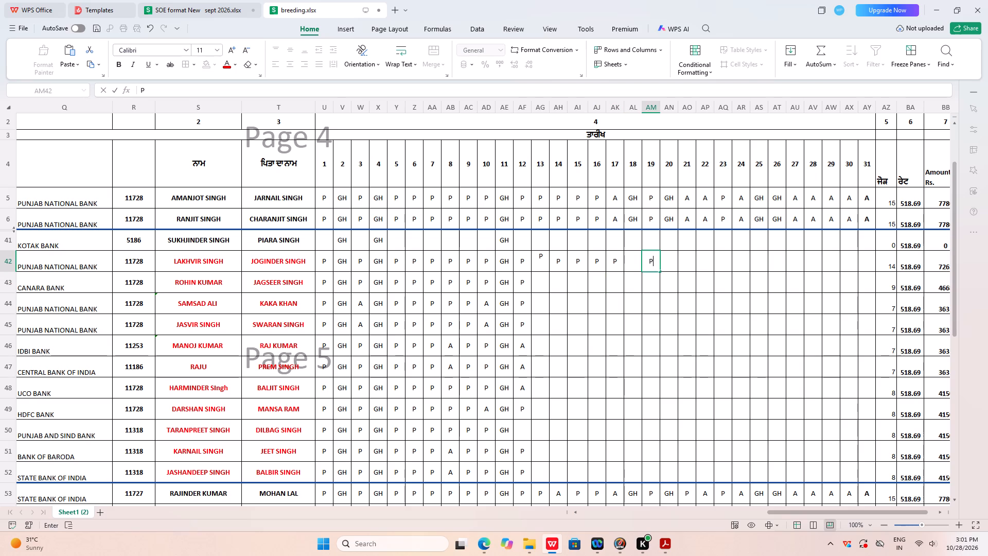
key("Right")
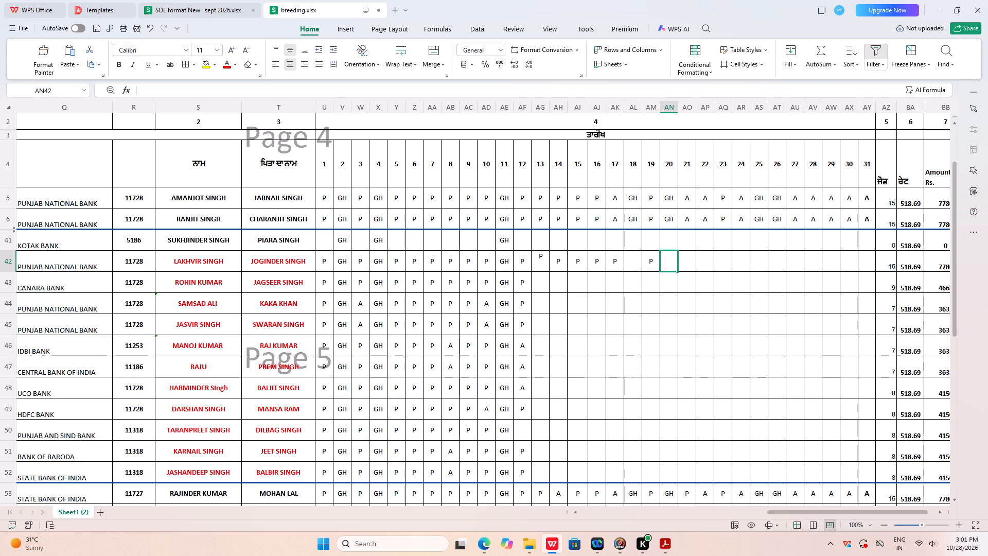
Copy the formatting of row 42's day 12 cell onto its cells for days 13 to 19.
left_click(516, 265)
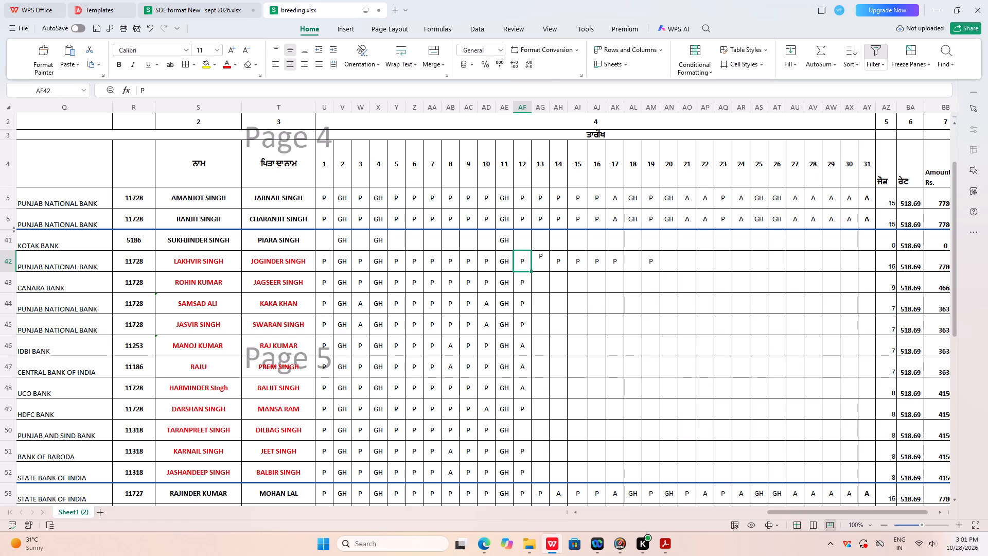
left_click_drag(48, 68, 51, 73)
left_click_drag(535, 264, 595, 264)
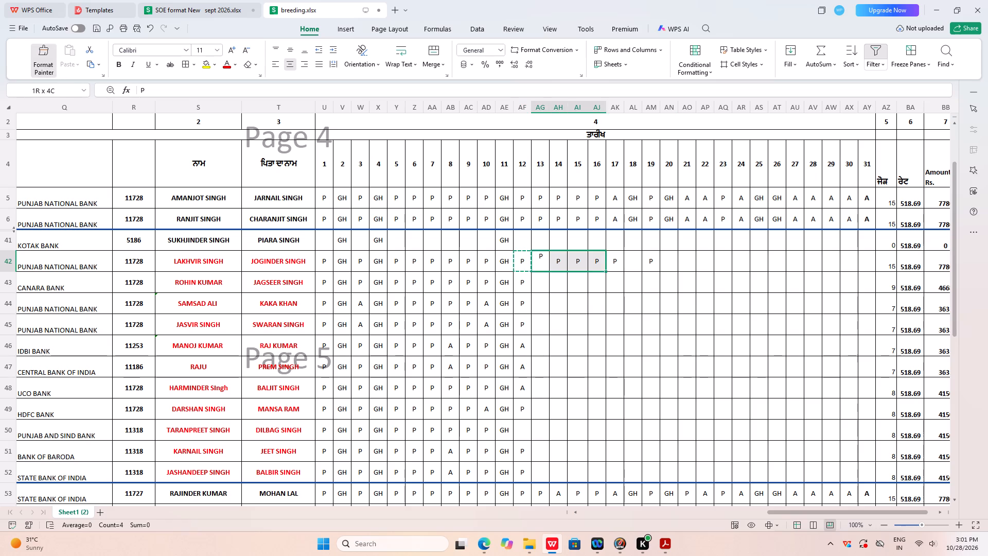
left_click_drag(595, 264, 651, 267)
left_click(656, 298)
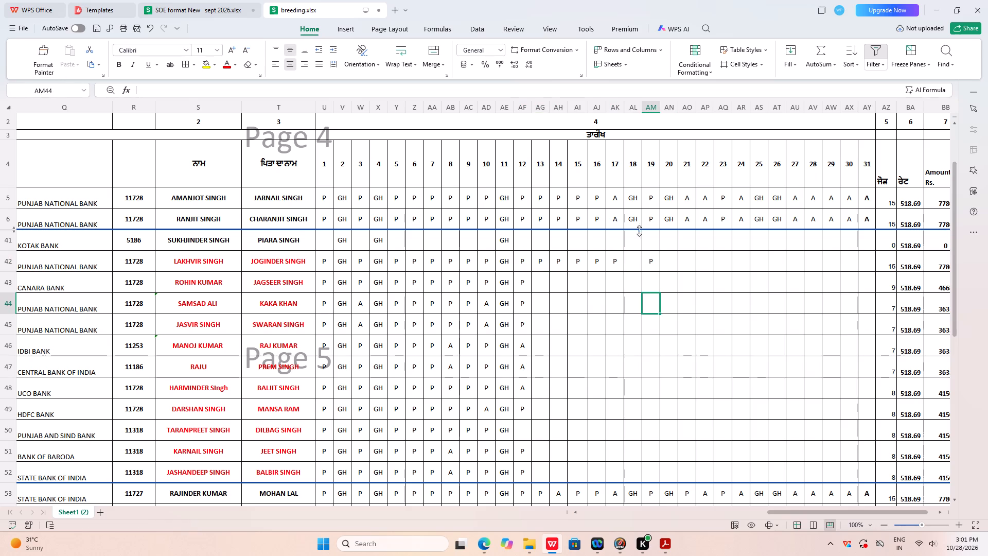
Fill the GH mark for day 18 from row 6 down through row 52.
left_click(639, 222)
left_click_drag(643, 230, 635, 474)
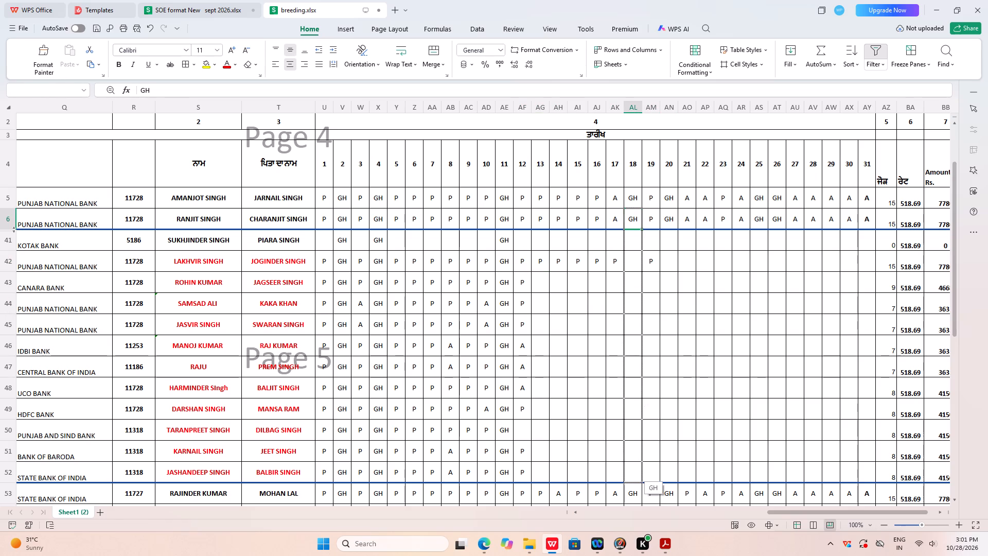
left_click_drag(635, 474, 635, 471)
left_click(745, 305)
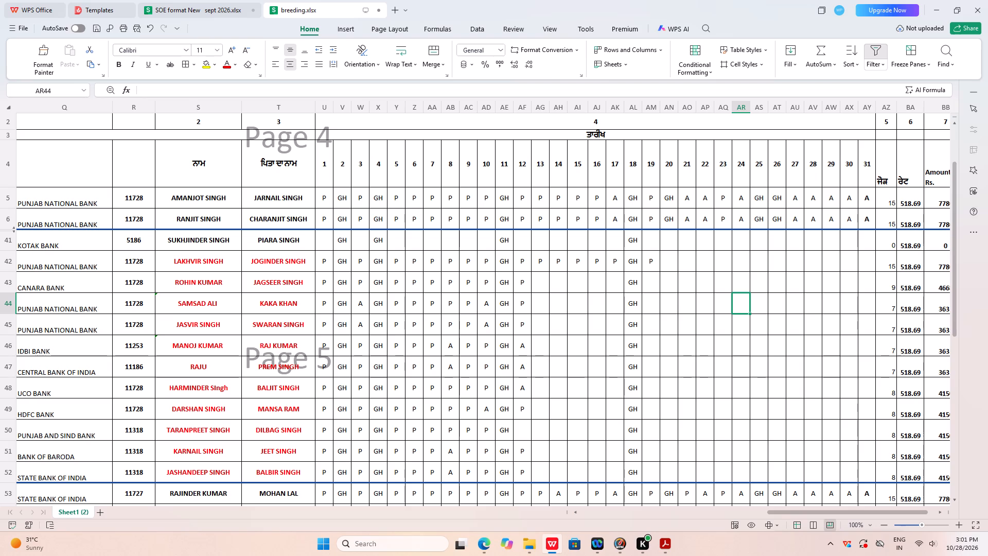
Fill the GH mark for day 20 from row 6 down through row 52.
left_click(670, 222)
left_click_drag(679, 230, 663, 461)
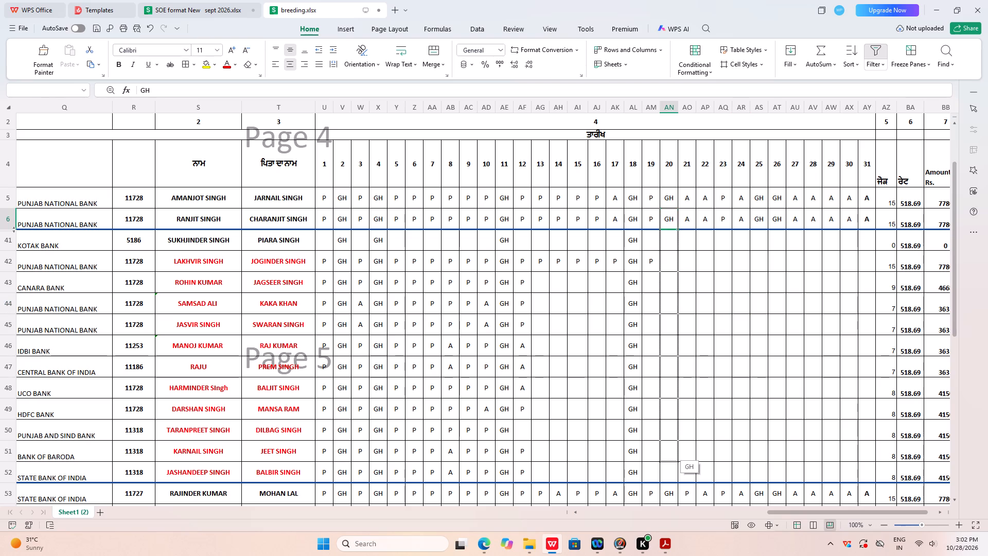
left_click_drag(663, 461, 662, 475)
left_click(718, 396)
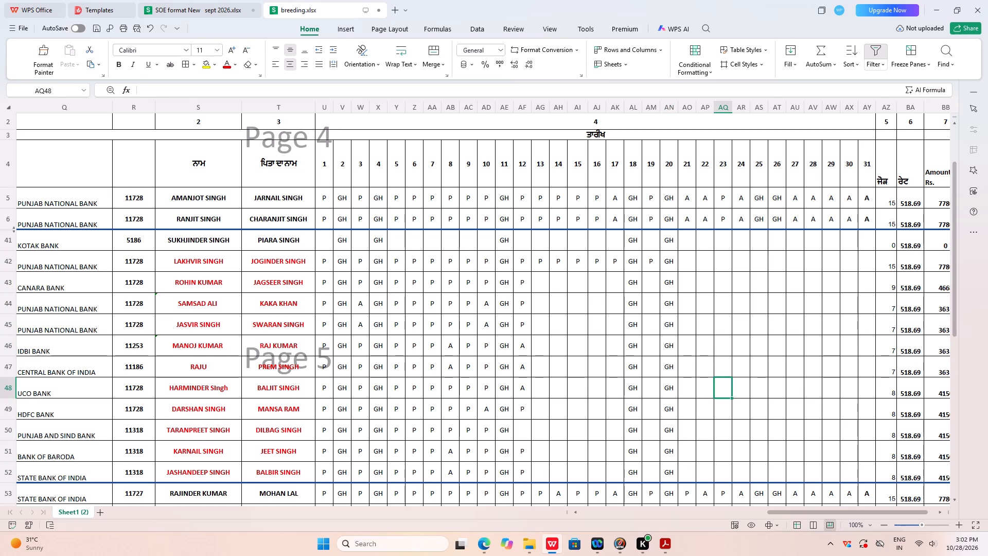
Fill the GH marks for days 25 and 26 together from row 6 down through row 52.
left_click_drag(764, 221, 779, 222)
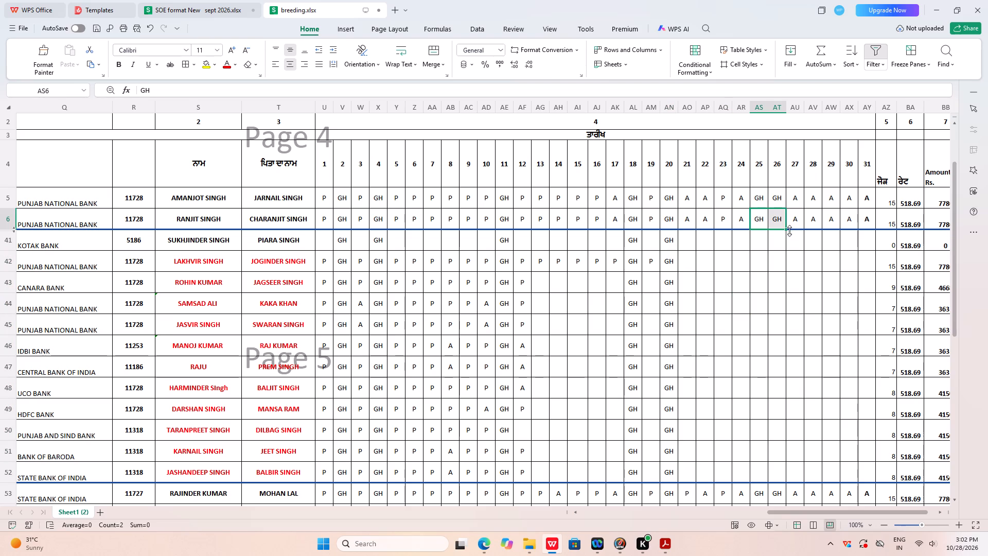
left_click_drag(788, 230, 786, 474)
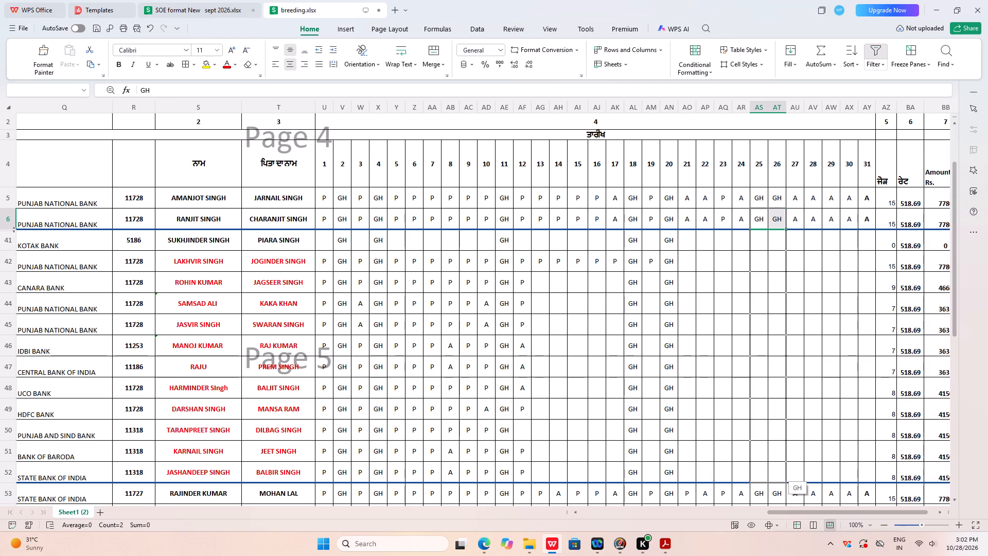
left_click_drag(786, 474, 786, 474)
left_click(817, 427)
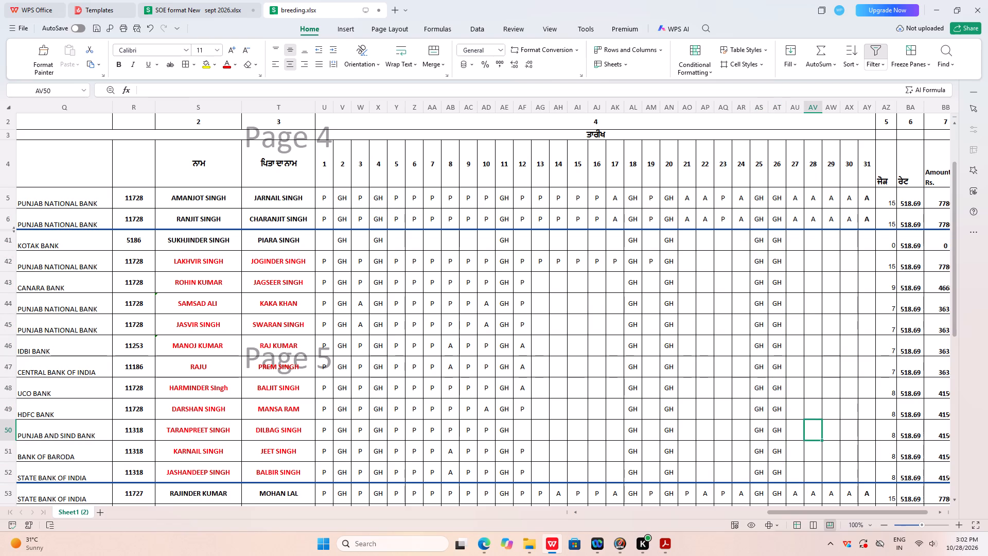
Enter A for days 21 to 24 for the worker in row 42.
left_click(691, 262)
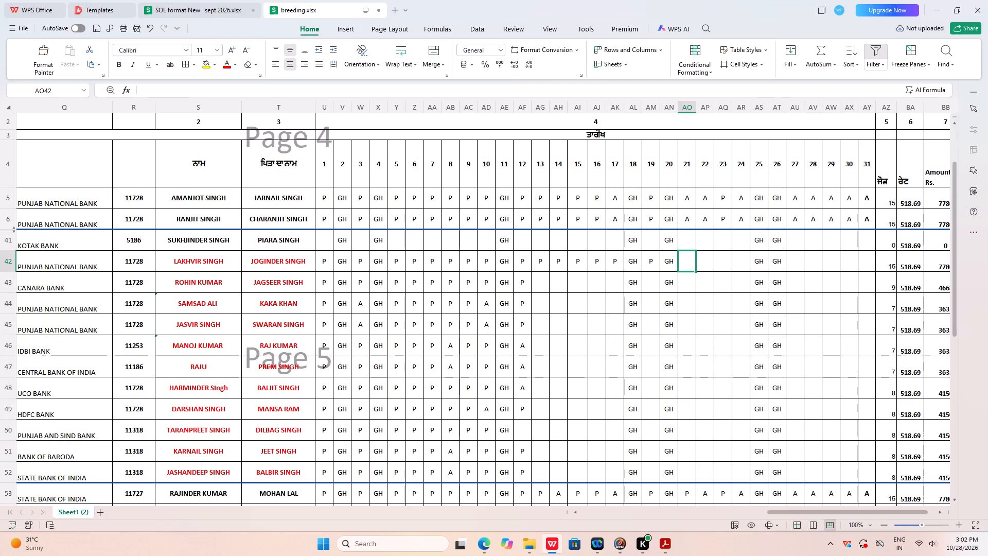
key("a")
key("Right")
key("a")
key("Right")
key("a")
key("Right")
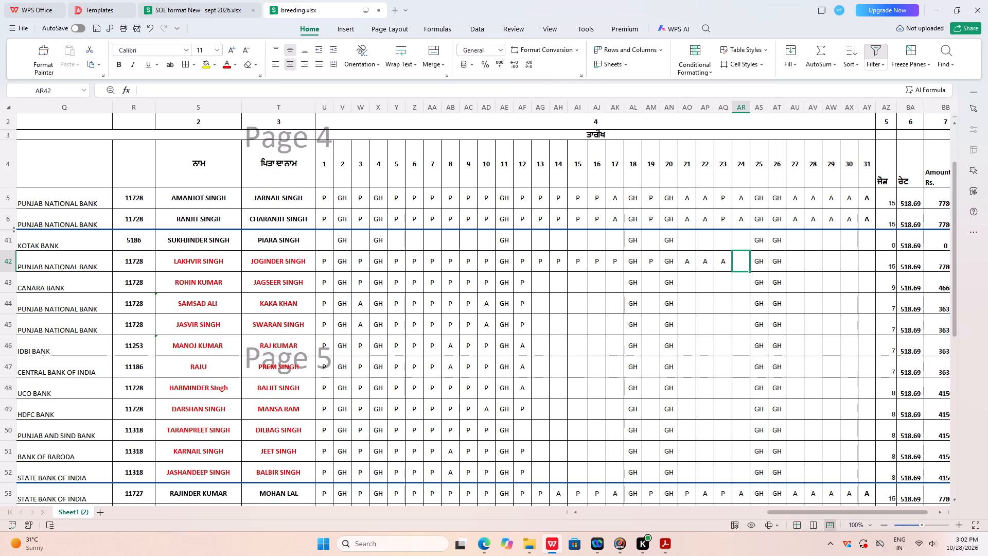
key("a")
key("Right")
Enter A for days 27 to 31 for the worker in row 42.
key("Right")
key("Right")
key("a")
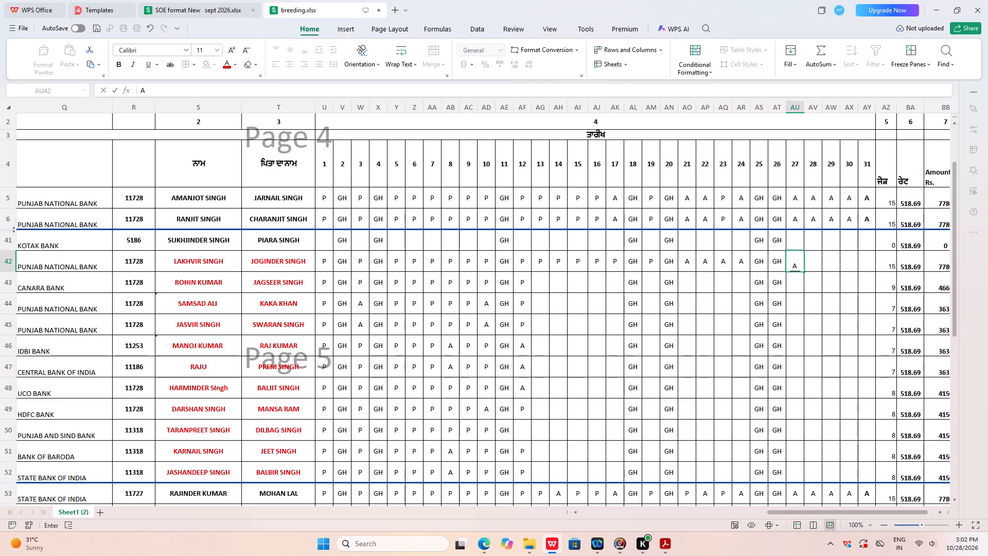
key("Right")
key("a")
key("Right")
key("a")
key("Right")
key("a")
key("Right")
key("a")
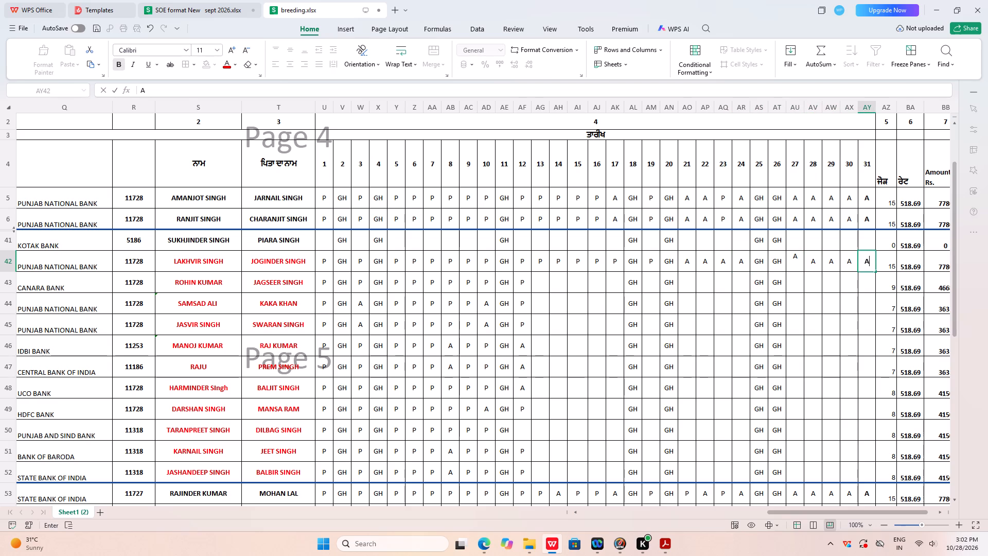
left_click(850, 319)
Copy the formatting of row 42's day 24 cell onto its cells for days 27 to 31.
left_click(744, 265)
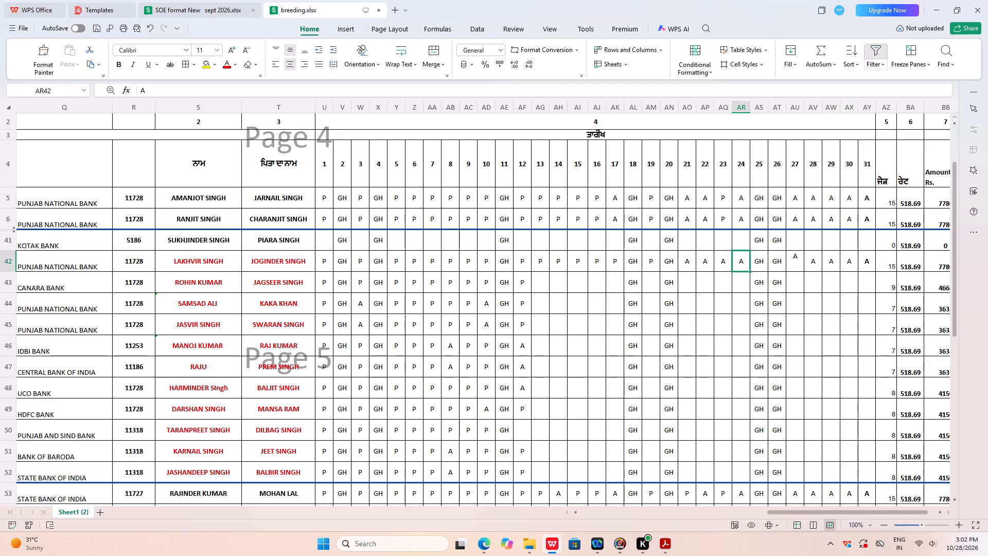
left_click(51, 70)
left_click_drag(797, 263, 860, 267)
left_click(855, 301)
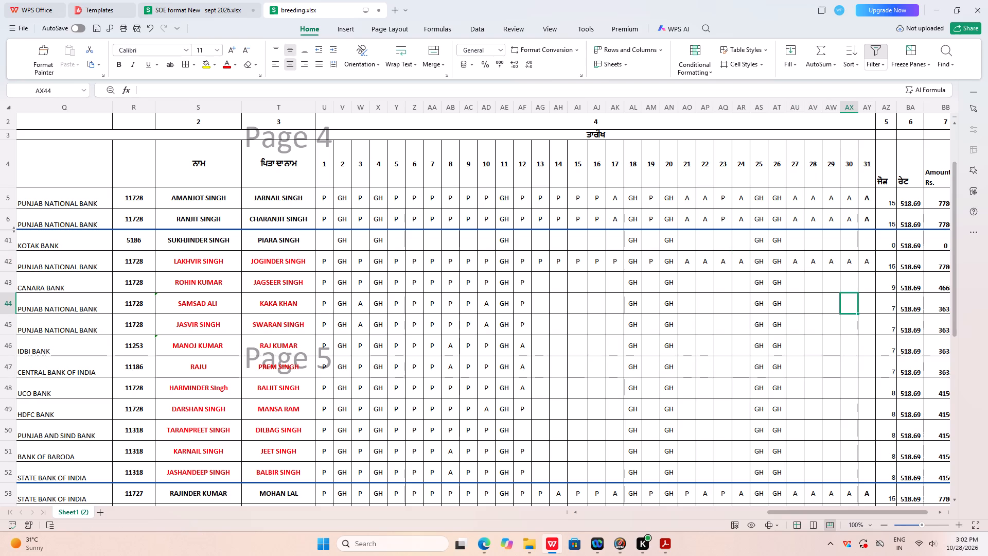
Fill the P mark in row 43 from day 12 across through day 17.
left_click(542, 284)
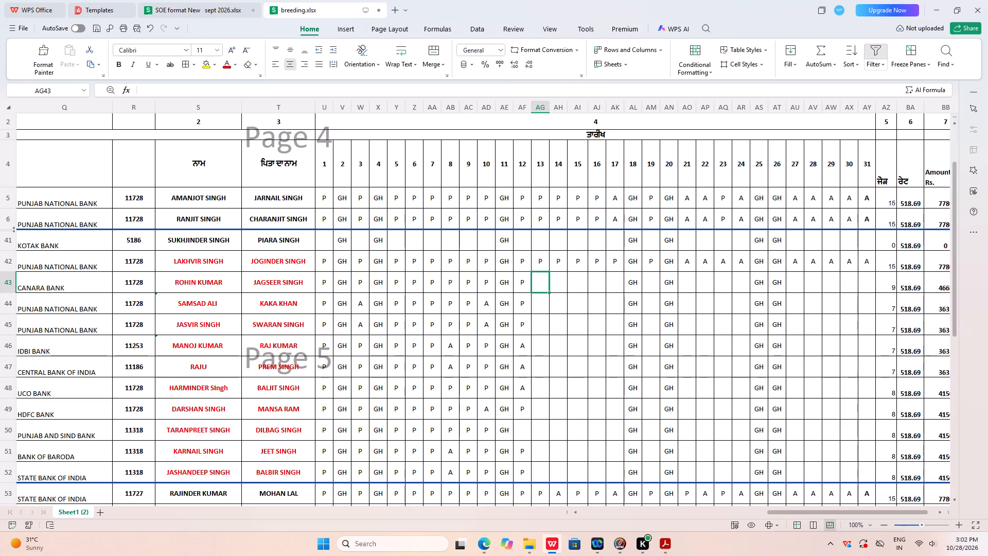
left_click(527, 287)
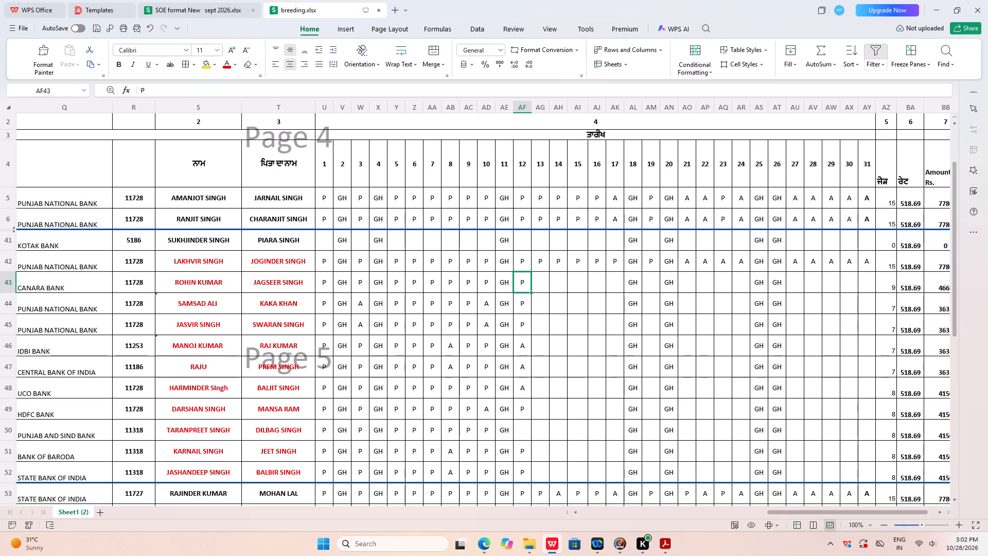
left_click_drag(533, 292, 620, 290)
Enter P for day 19 for the worker in row 43.
left_click(650, 287)
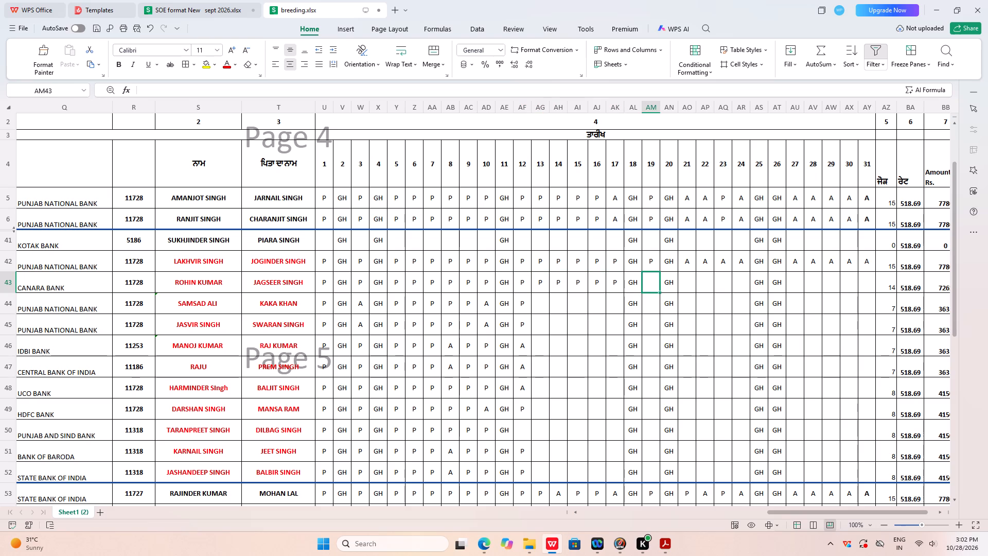
left_click(650, 287)
key("p")
key("Right")
key("Right")
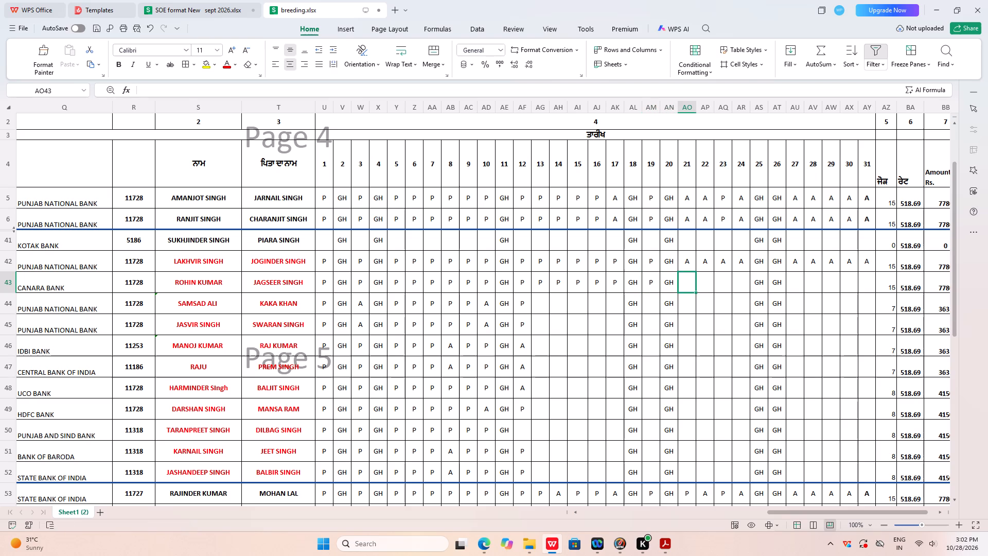
Fill the P mark in row 44 from day 12 across through day 16.
left_click(612, 322)
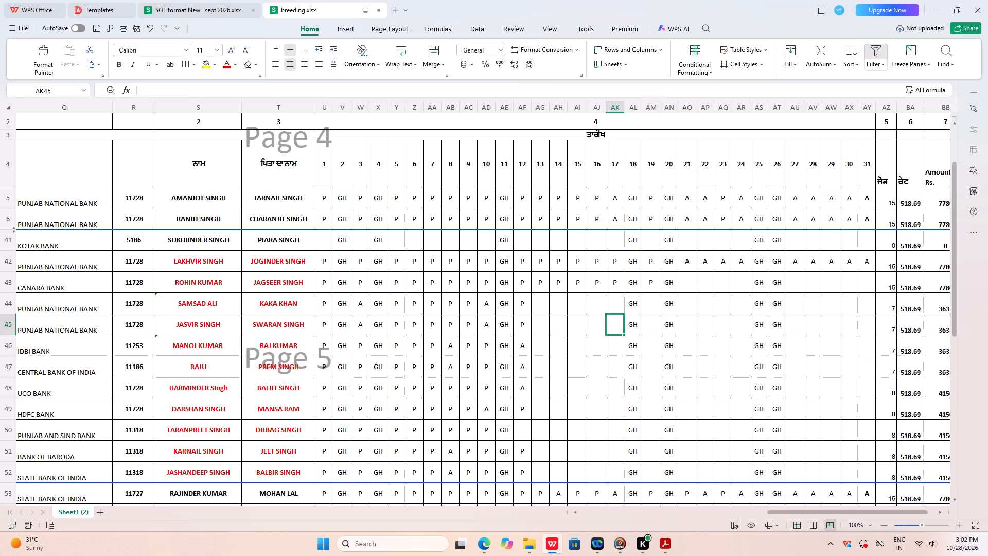
left_click(543, 306)
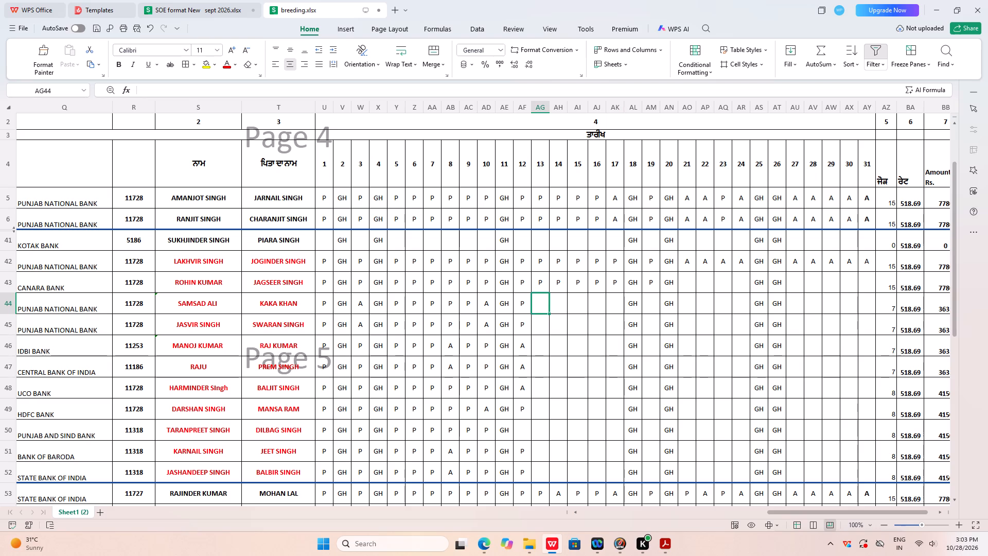
left_click(528, 308)
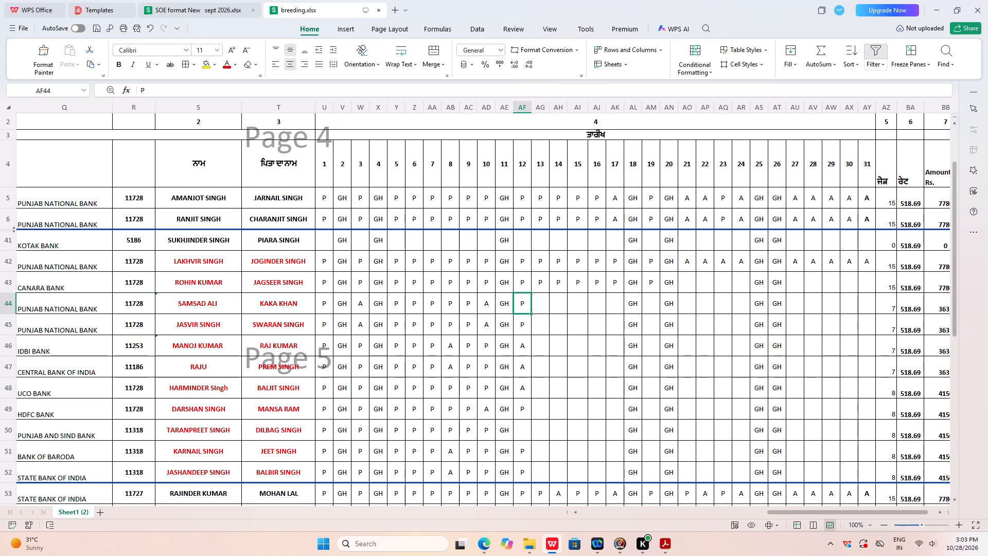
left_click_drag(531, 313, 600, 315)
Enter A for days 17 and 19 for the worker in row 44.
left_click(619, 306)
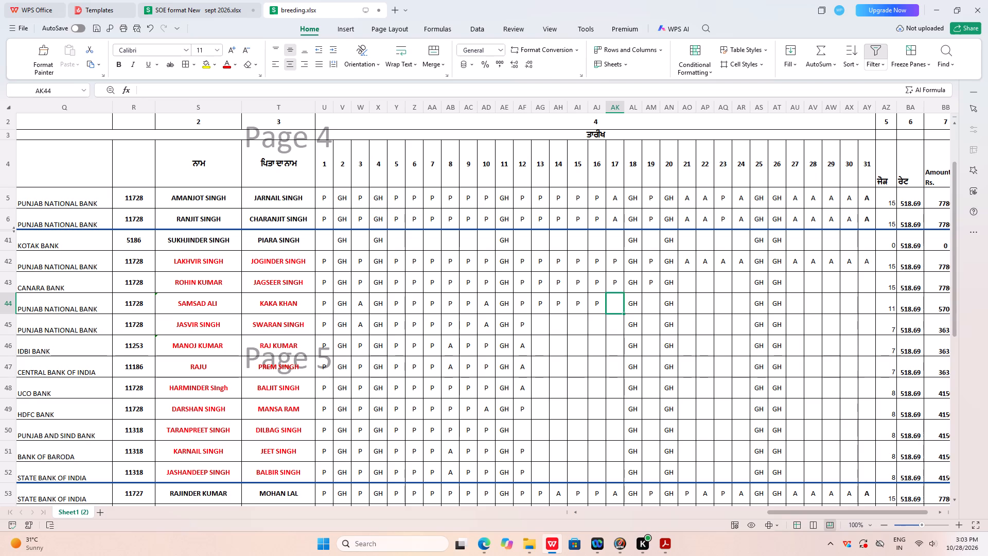
key("a")
key("Right")
key("Right")
key("Right")
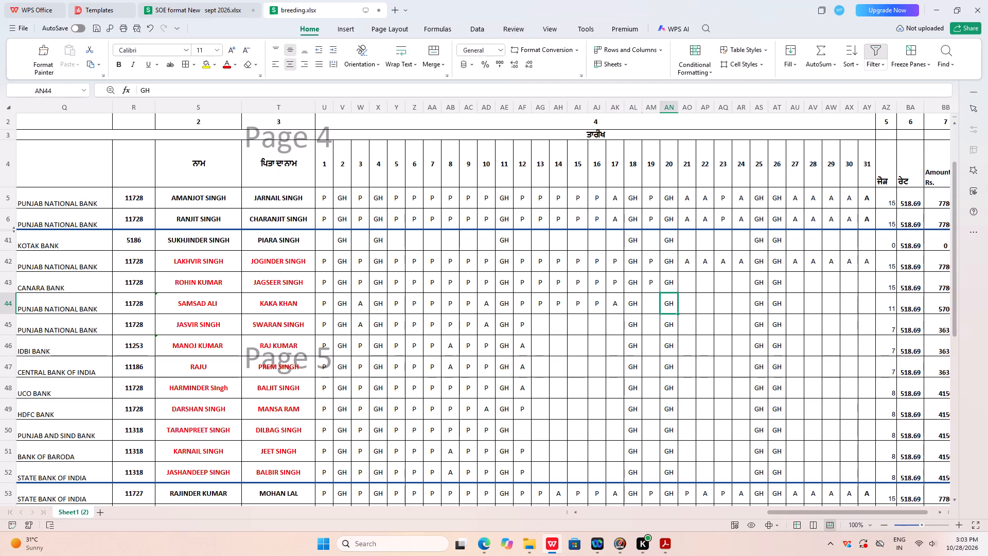
key("Right")
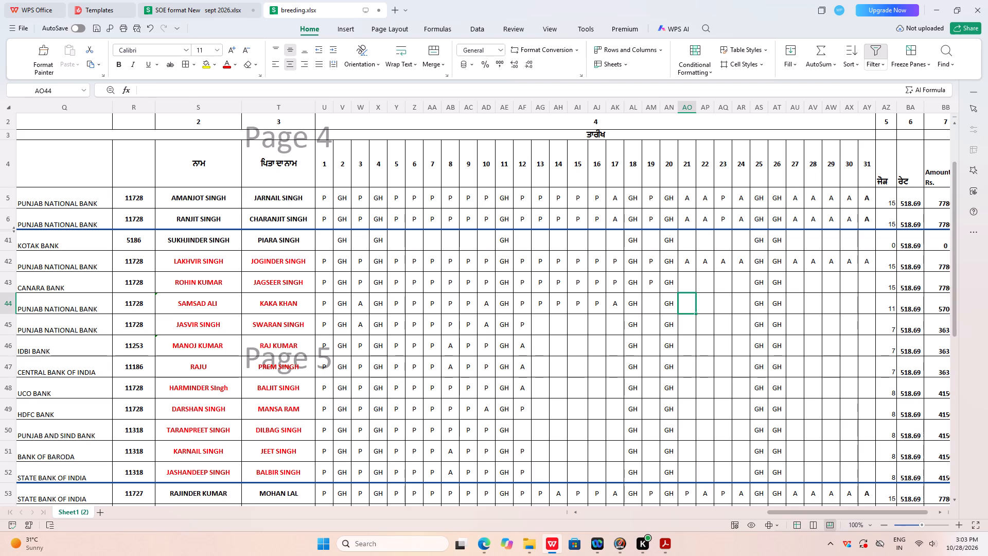
key("Left")
key("Left")
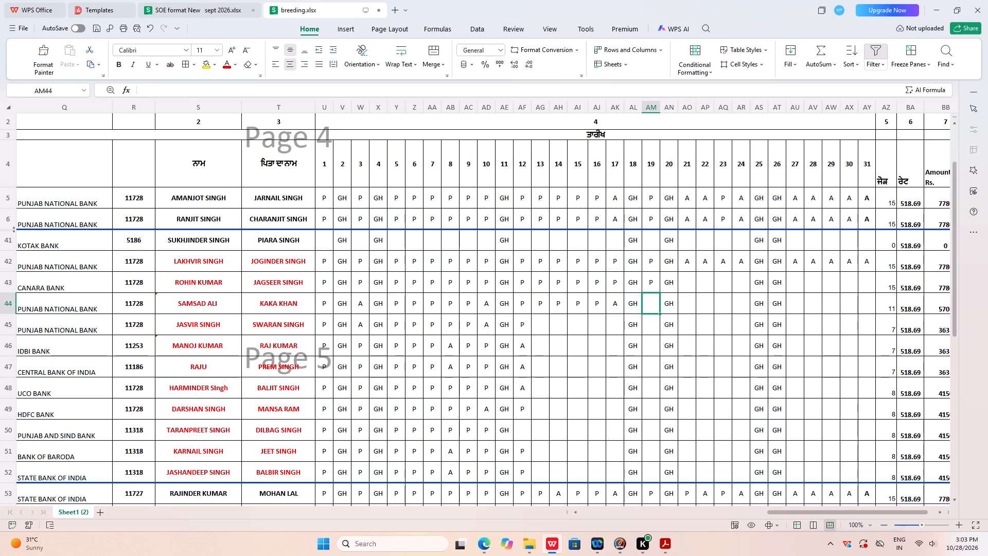
key("a")
key("Right")
Enter P for days 21 and 22, A for day 23 and P for day 24 in row 44.
key("Right")
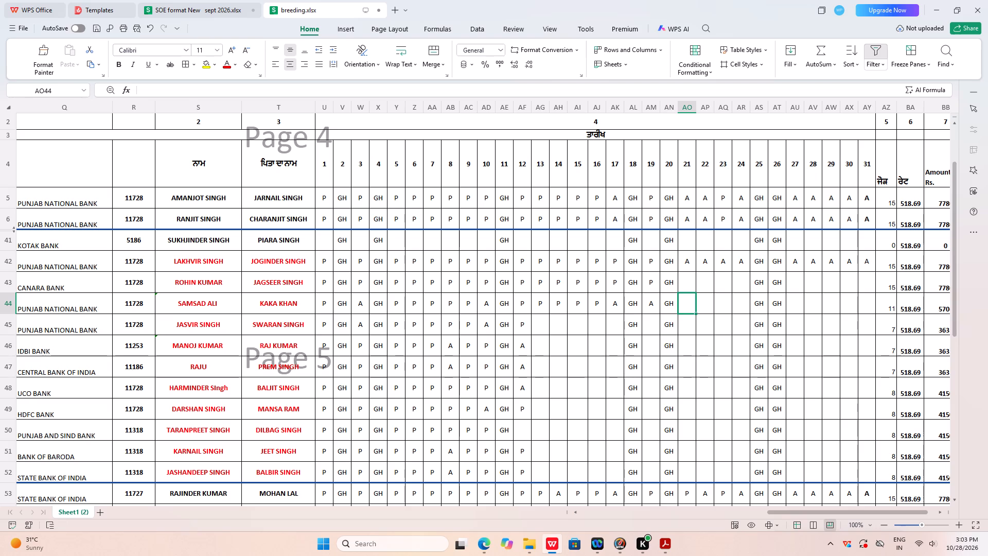
key("p")
key("Right")
key("p")
key("Right")
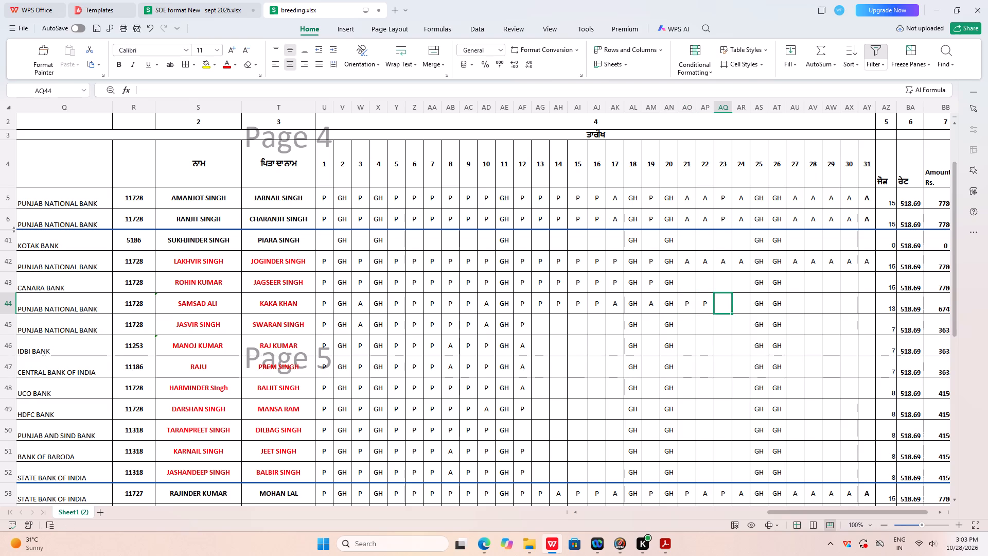
key("a")
key("Right")
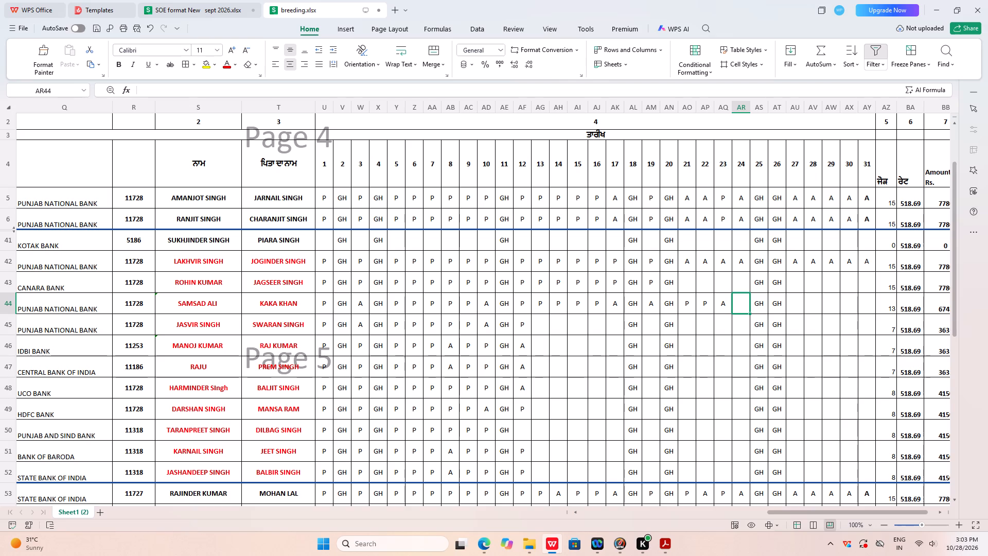
key("p")
key("Right")
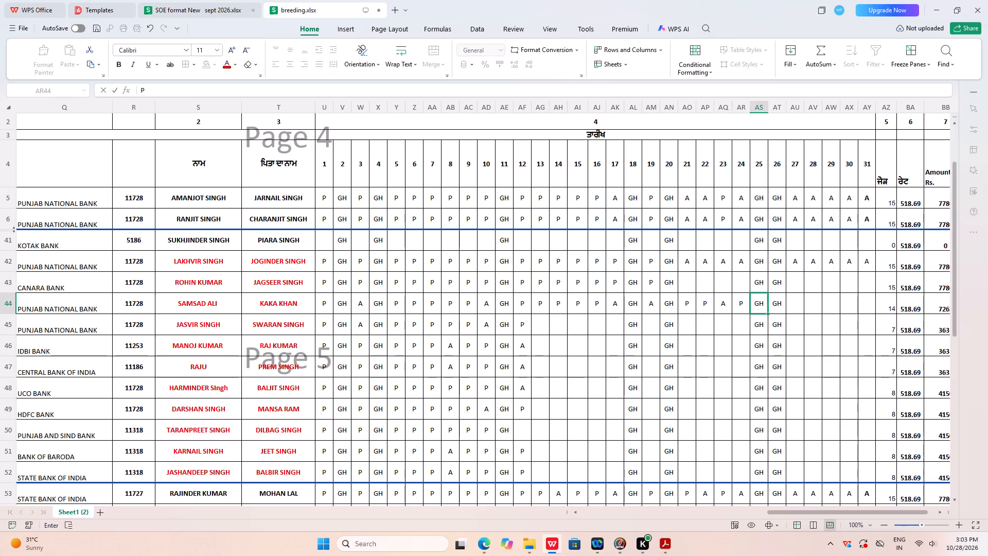
Enter A for day 27 and P for day 28 for the worker in row 44.
key("Right")
key("Right")
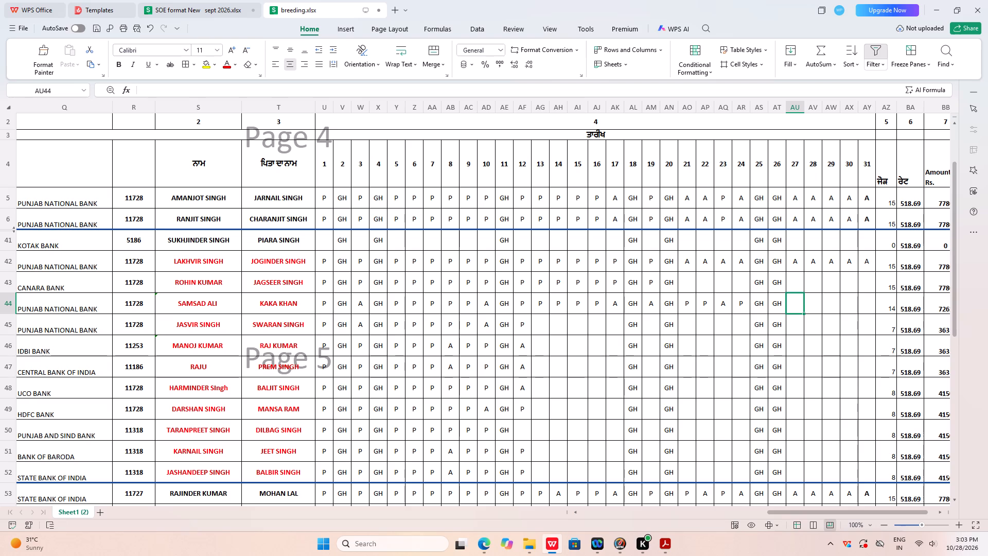
key("a")
key("Right")
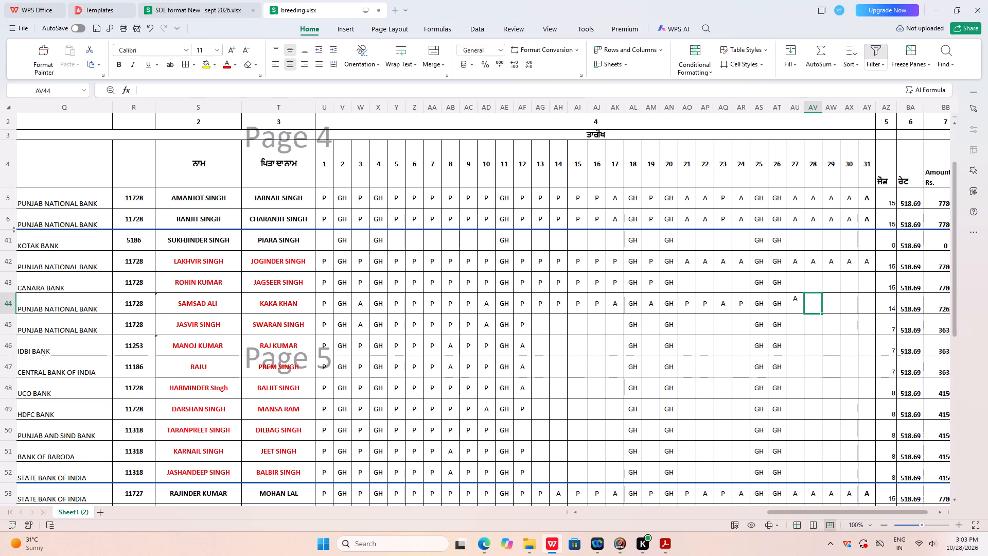
key("p")
key("Right")
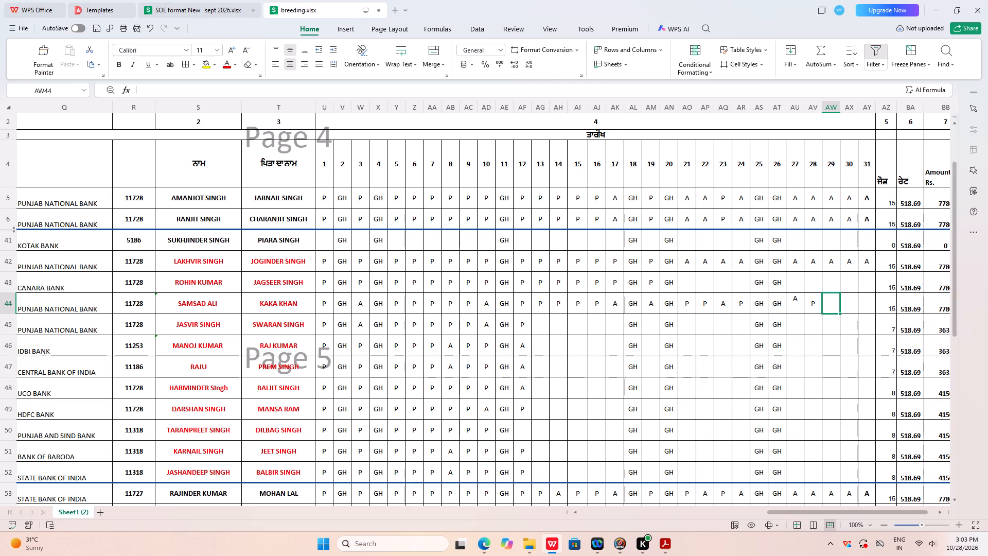
Copy the formatting of row 44's day 23 cell onto its cells for days 27 and 28.
left_click(725, 309)
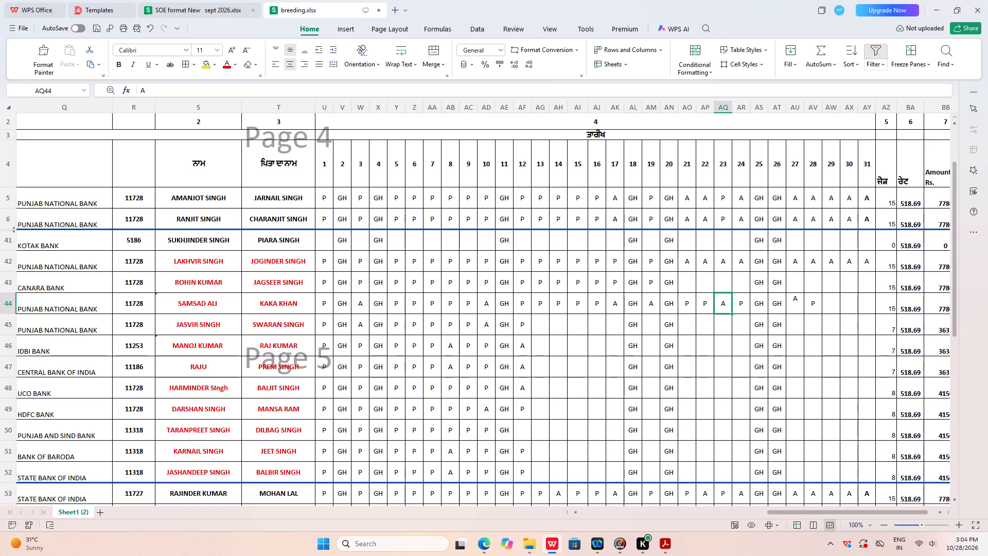
left_click(39, 68)
left_click_drag(784, 308, 817, 308)
left_click(831, 334)
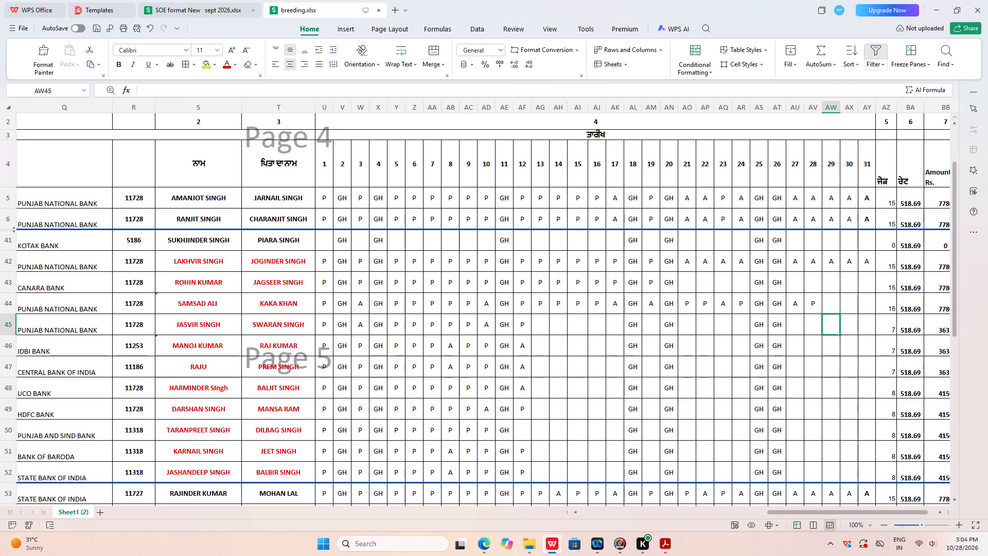
left_click(806, 390)
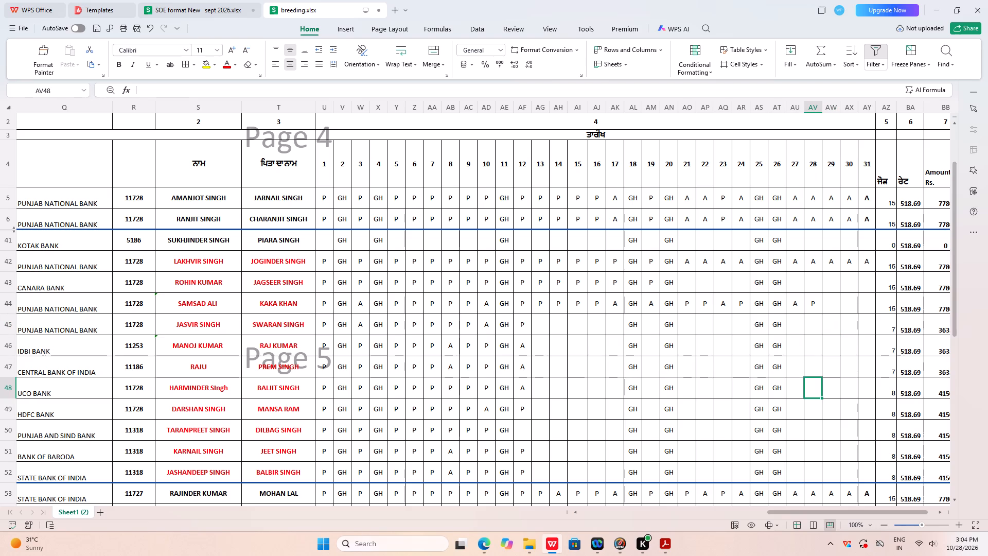
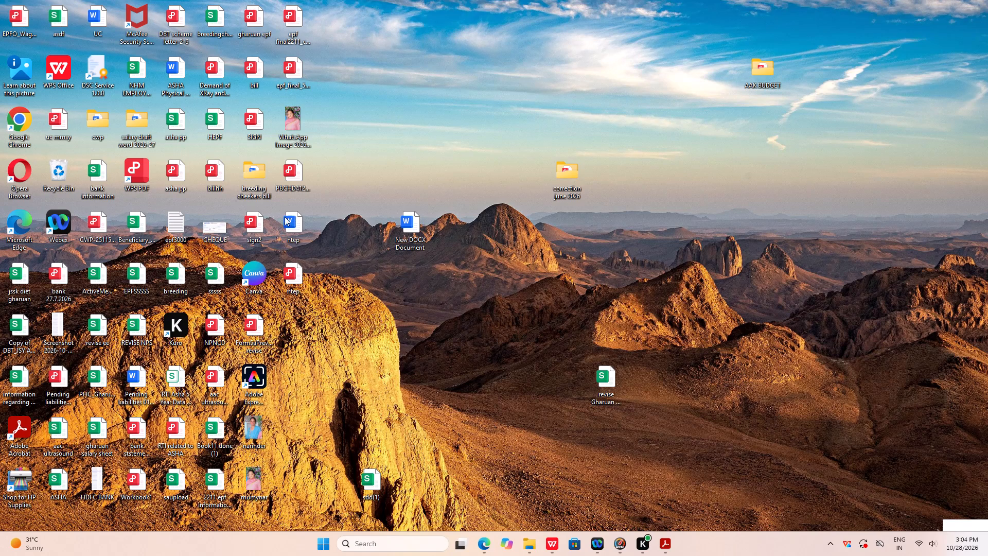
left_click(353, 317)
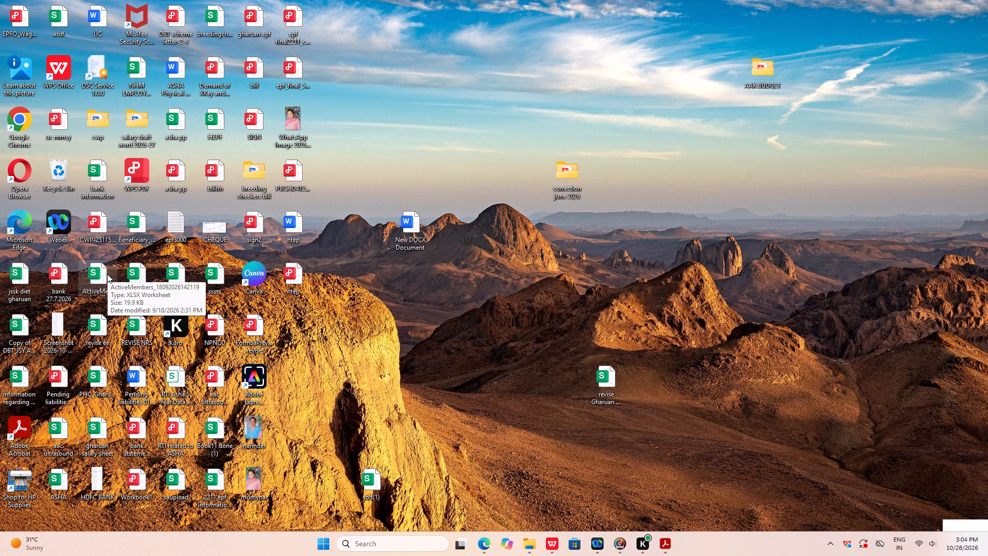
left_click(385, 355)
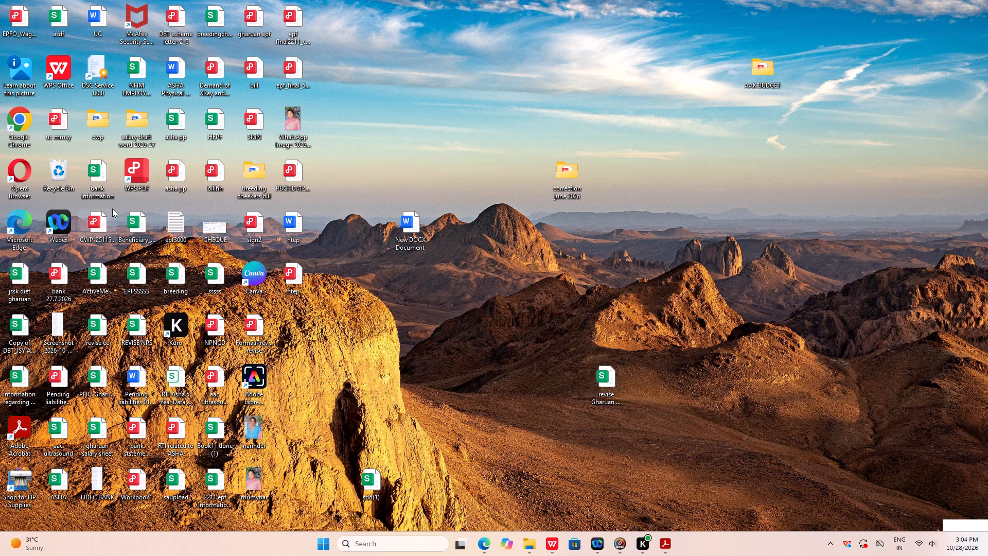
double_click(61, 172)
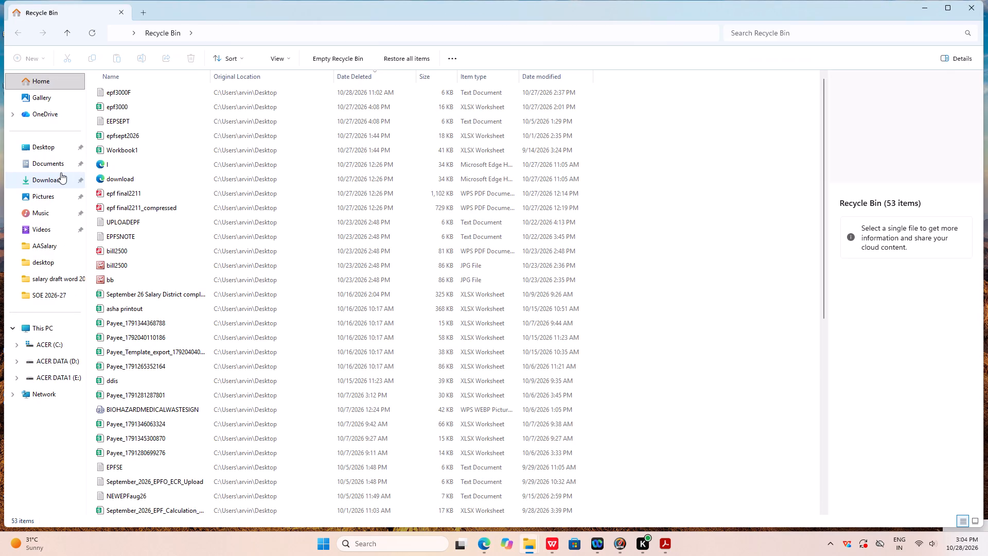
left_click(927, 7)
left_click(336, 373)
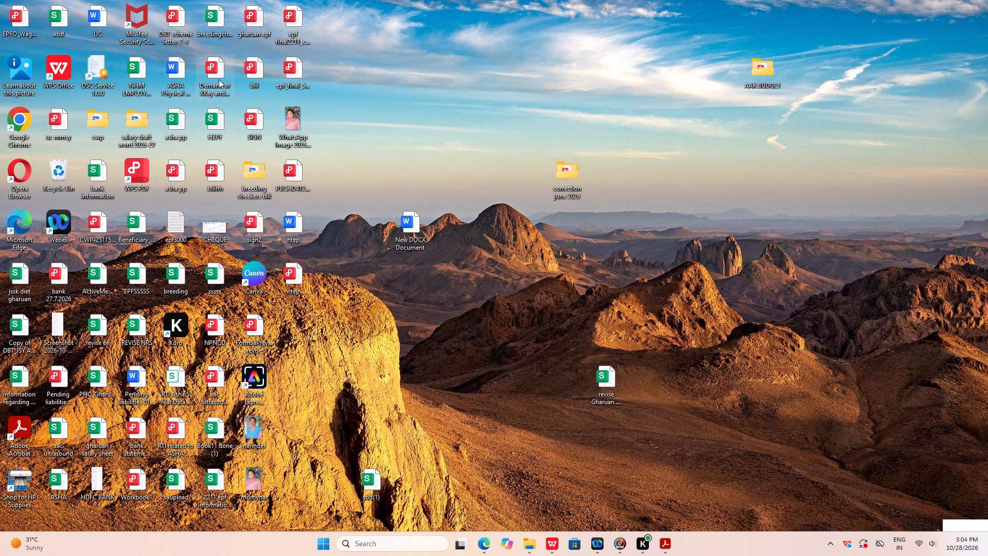
Open the ASHA Physical & Financial document from the desktop and look through its numbered table of activities and incentive rates.
double_click(185, 68)
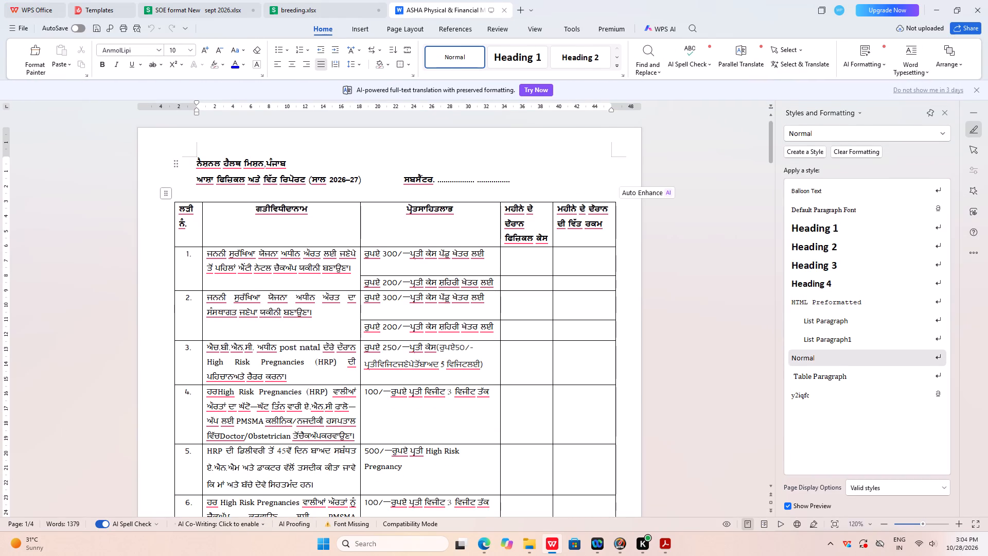
scroll(396, 355, "down", 20)
scroll(396, 355, "down", 4)
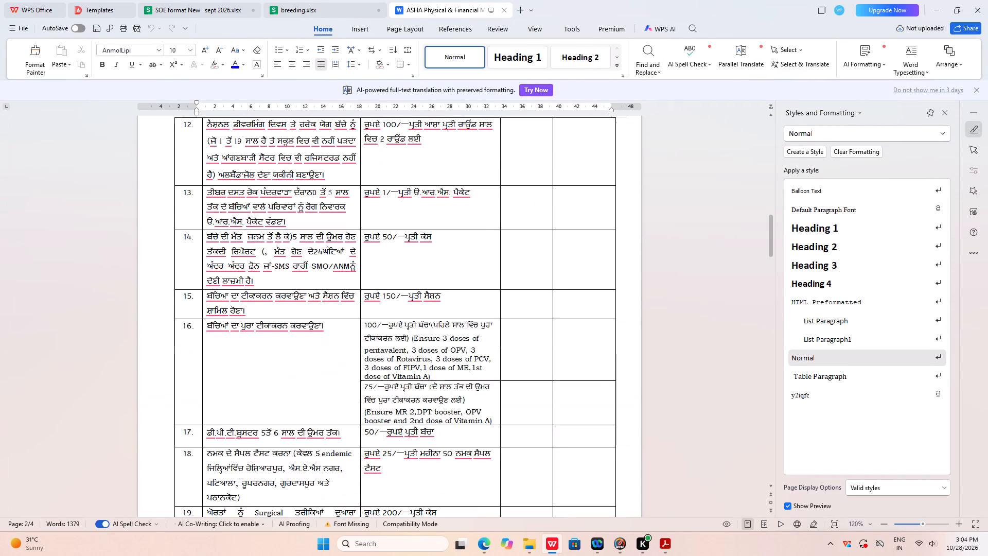
scroll(394, 354, "down", 14)
scroll(394, 353, "down", 14)
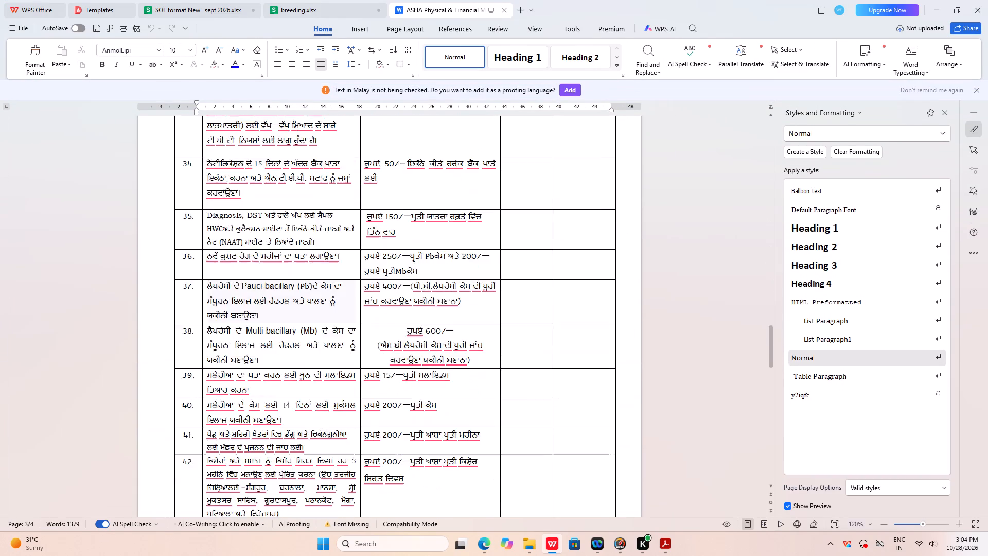
scroll(394, 353, "down", 20)
scroll(394, 353, "down", 5)
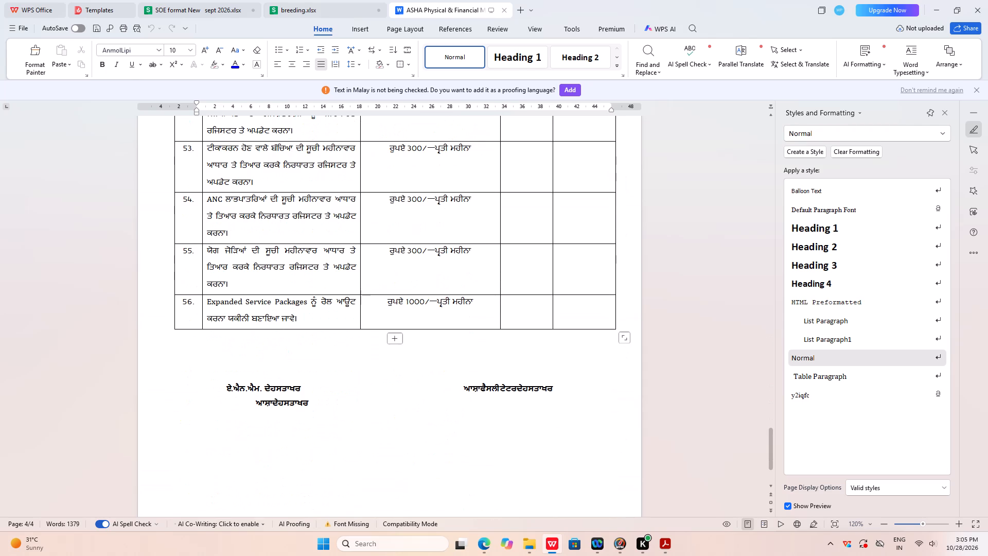
scroll(396, 352, "up", 12)
scroll(397, 352, "down", 5)
scroll(397, 352, "up", 7)
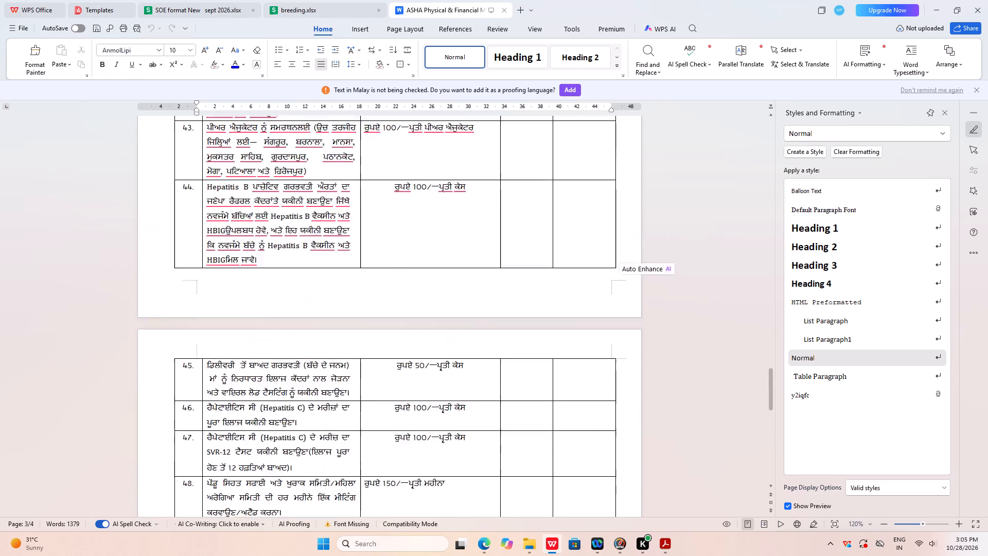
scroll(398, 351, "up", 10)
scroll(401, 349, "up", 20)
scroll(401, 349, "up", 1)
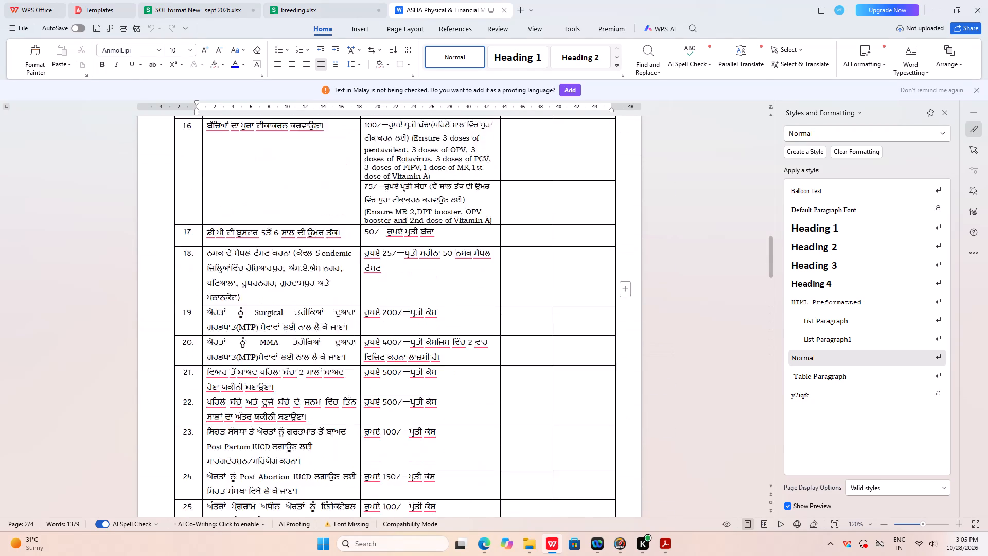
scroll(405, 345, "up", 7)
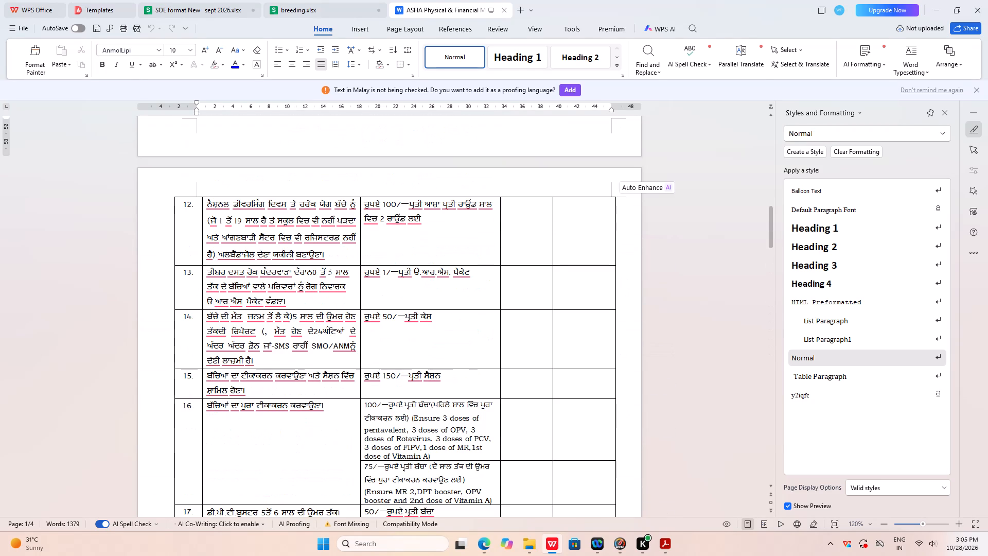
scroll(405, 345, "up", 6)
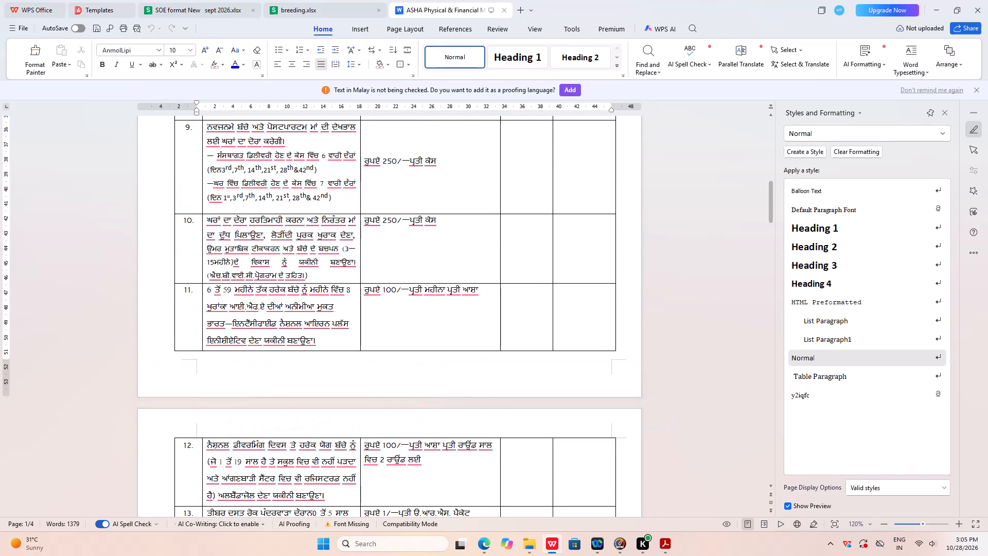
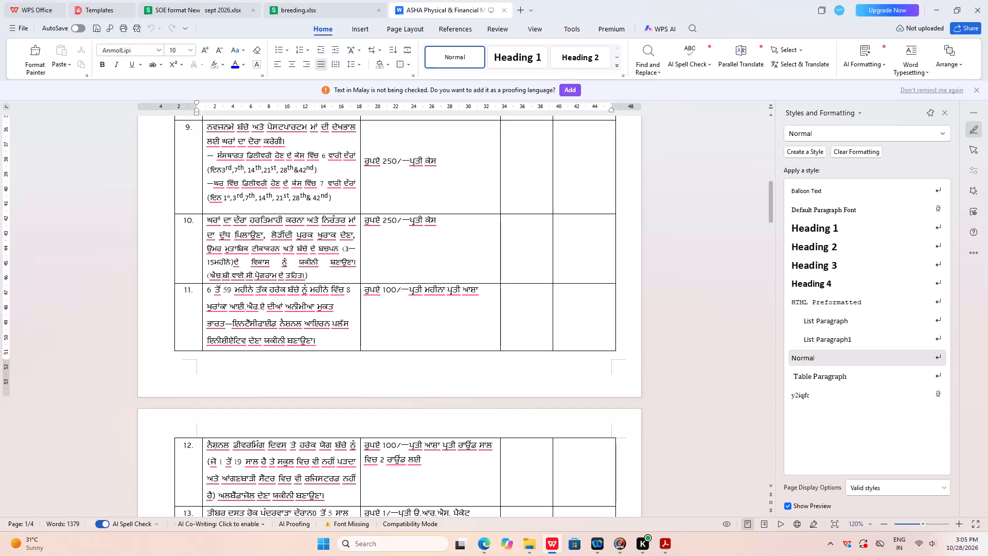
key("ctrl+p")
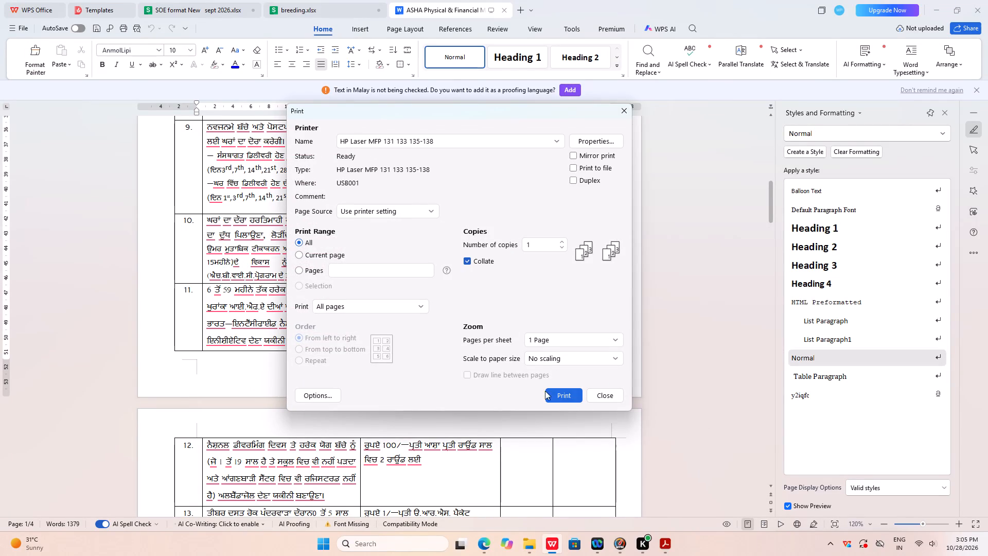
left_click(561, 395)
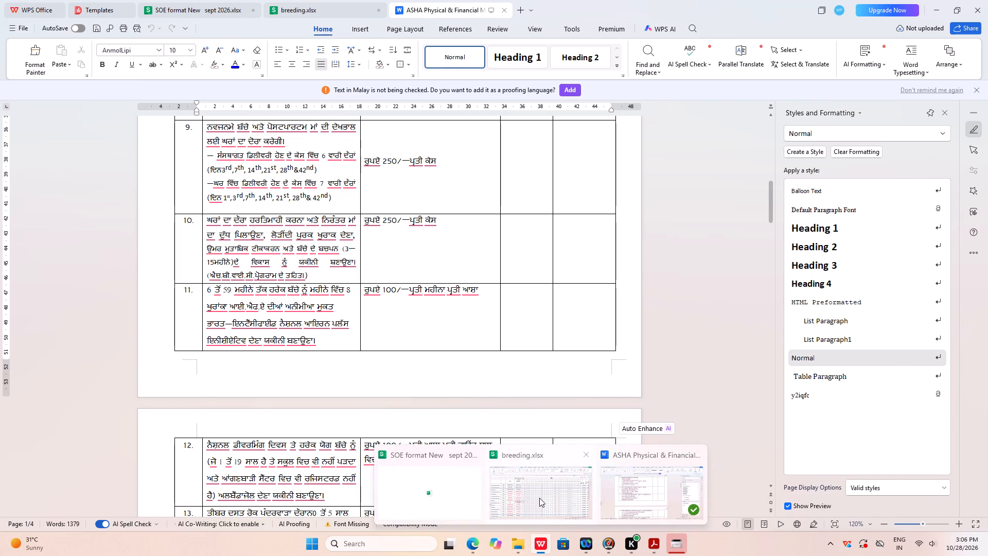
Switch to the breeding.xlsx workbook and mark days 21 to 24 in row 43 as A.
left_click(539, 498)
left_click(567, 407)
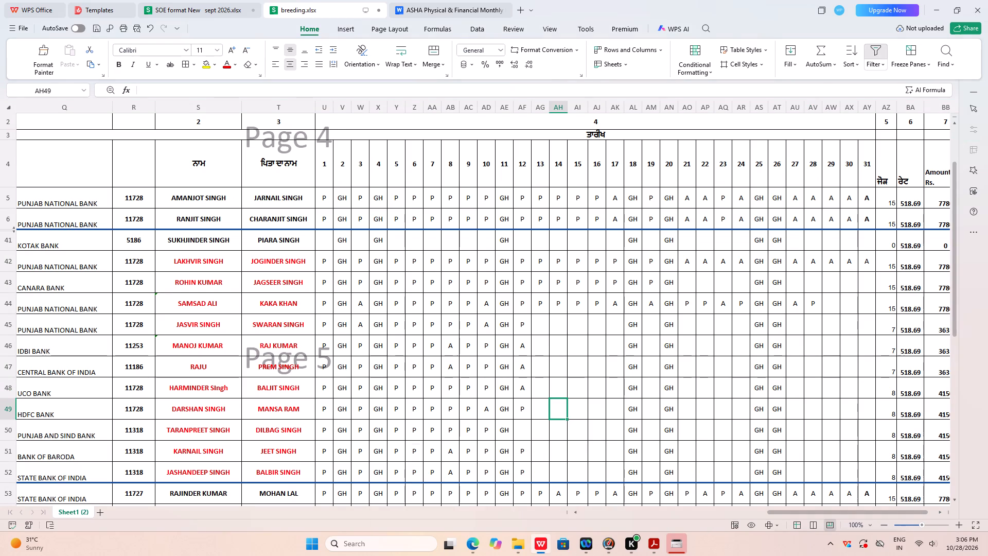
left_click(691, 290)
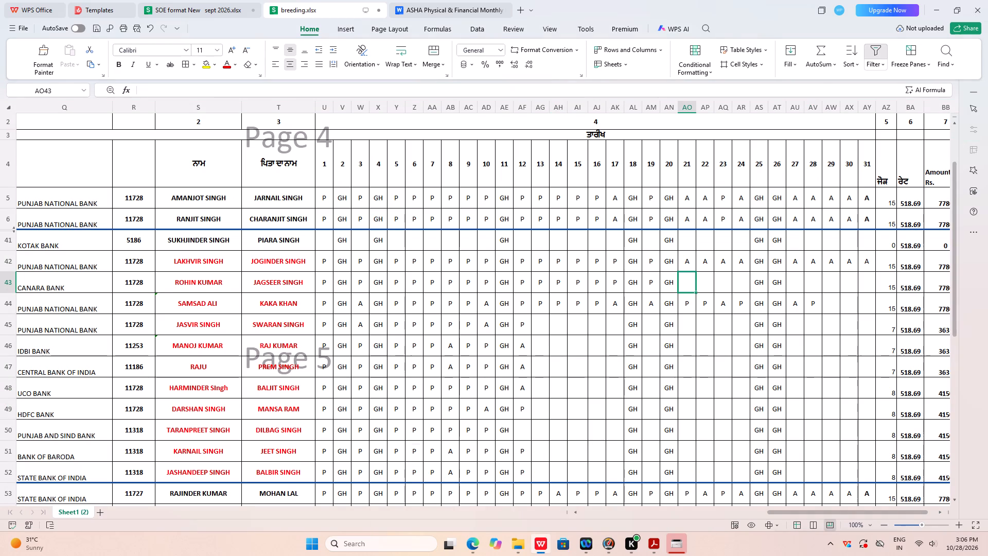
key("a")
key("Right")
key("a")
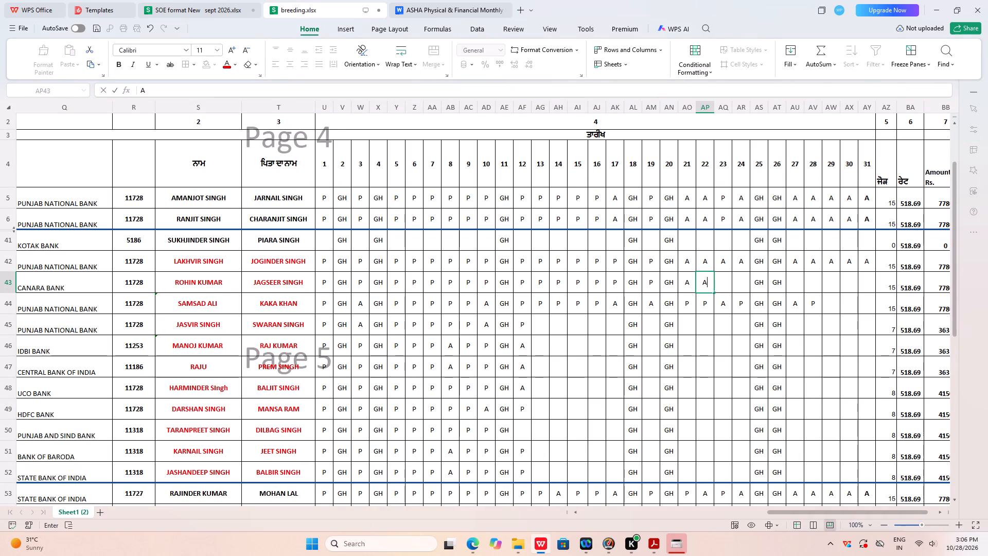
key("Right")
key("a")
key("Right")
key("a")
Mark days 27 to 31 in row 43 as A, skipping the GH days 25 and 26.
key("Right")
key("Right")
key("Right")
key("a")
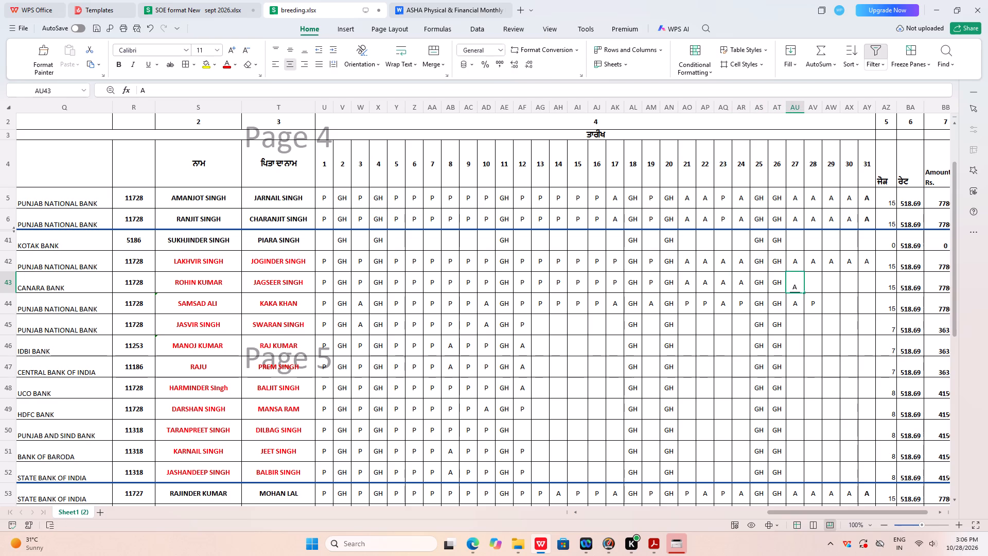
key("Right")
key("a")
key("Right")
key("a")
key("Right")
key("a")
key("Right")
key("a")
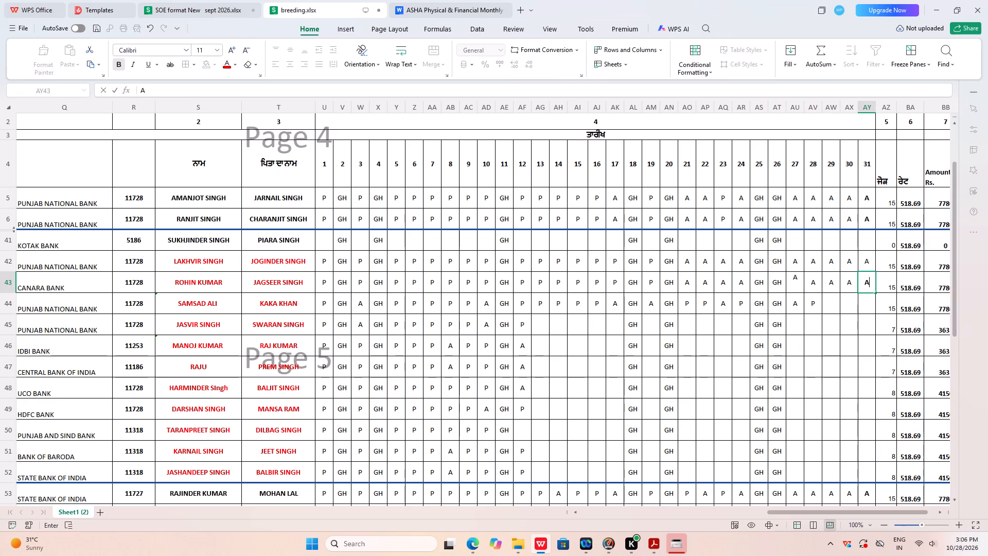
Copy the cell formatting of row 43's day 24 onto days 27 to 31 of the same row with Format Painter.
left_click(738, 287)
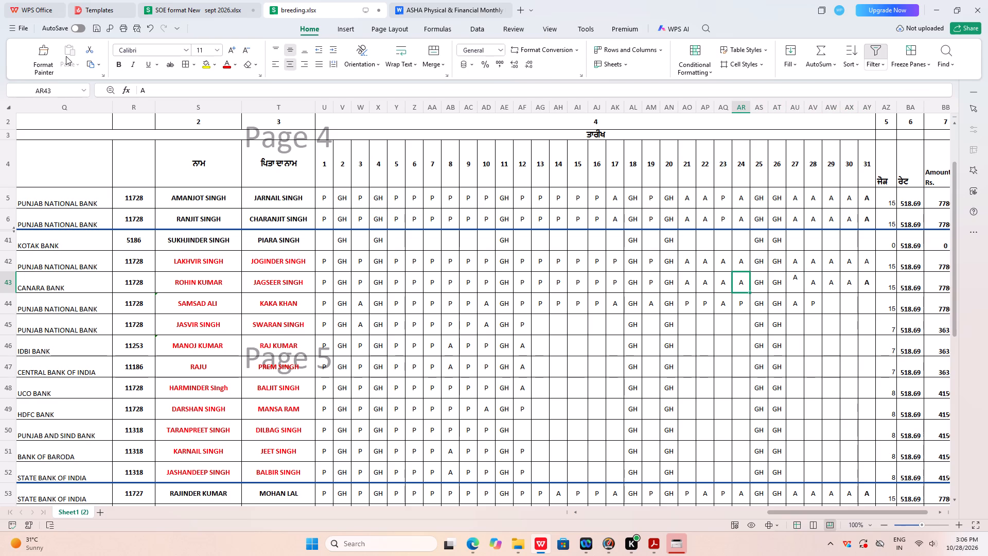
left_click(47, 66)
left_click_drag(799, 284, 868, 285)
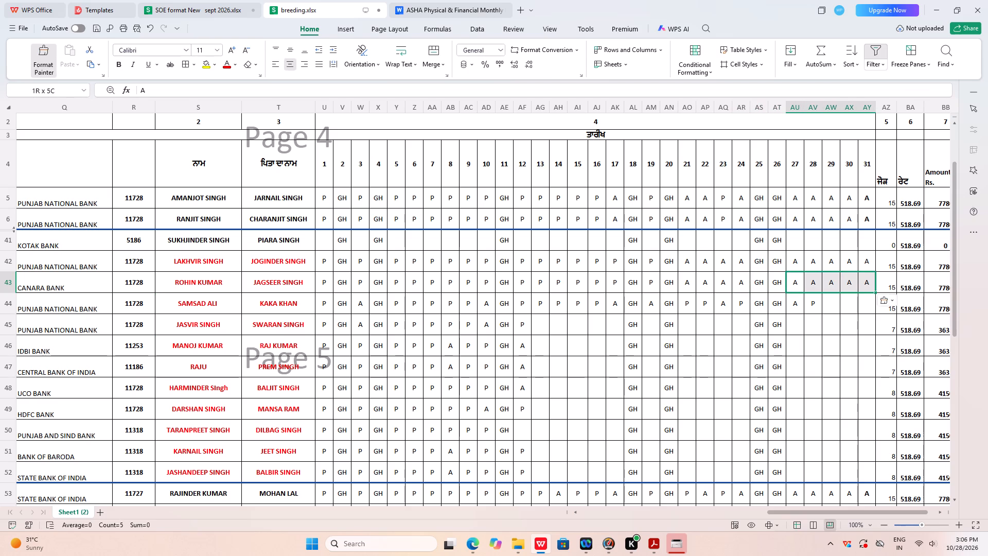
Mark days 29, 30 and 31 in row 44 as A.
left_click(858, 311)
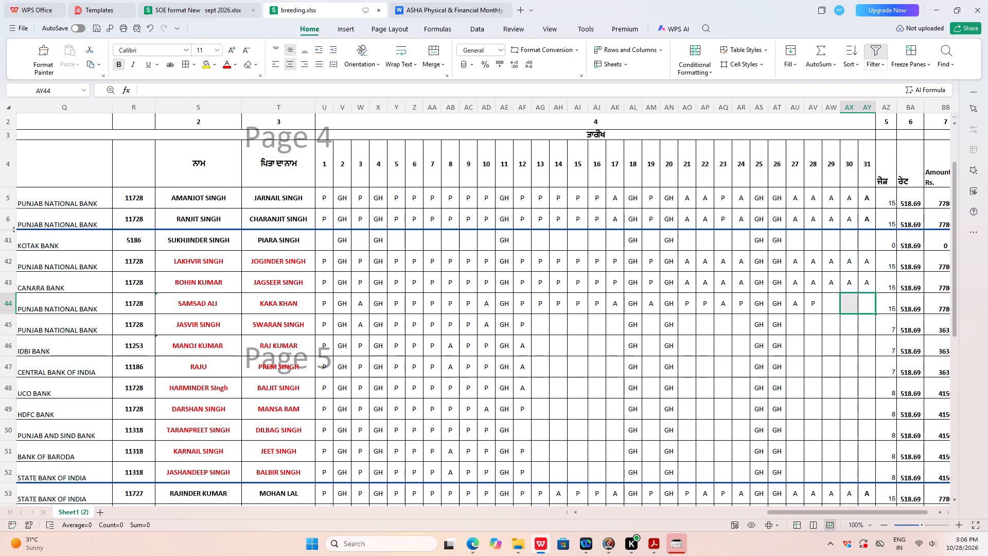
left_click(832, 306)
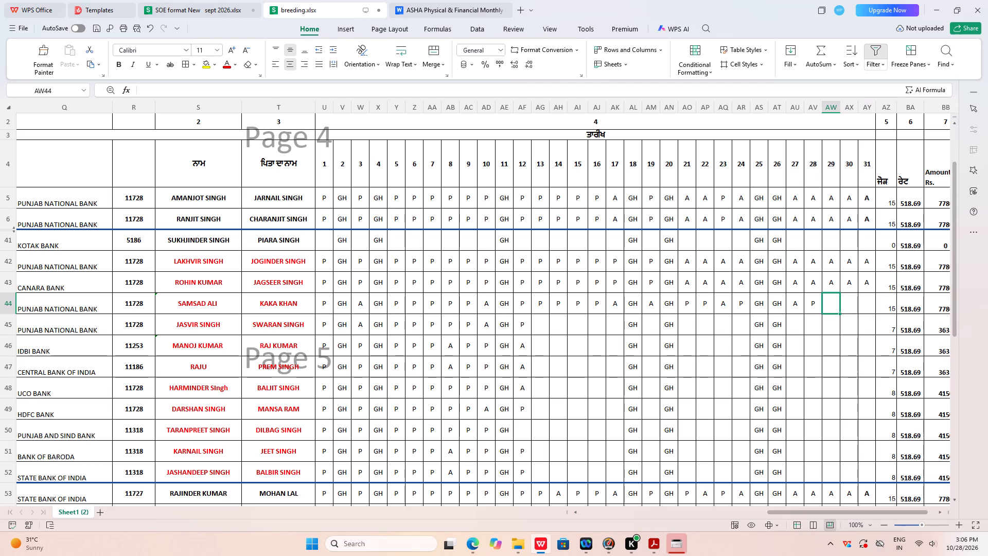
key("a")
key("Right")
key("a")
key("Right")
key("a")
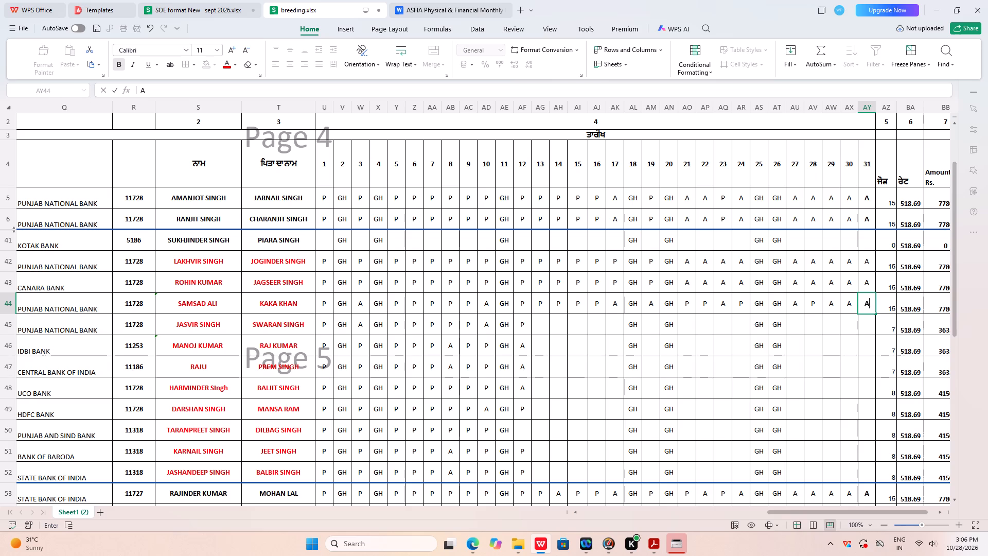
left_click(833, 345)
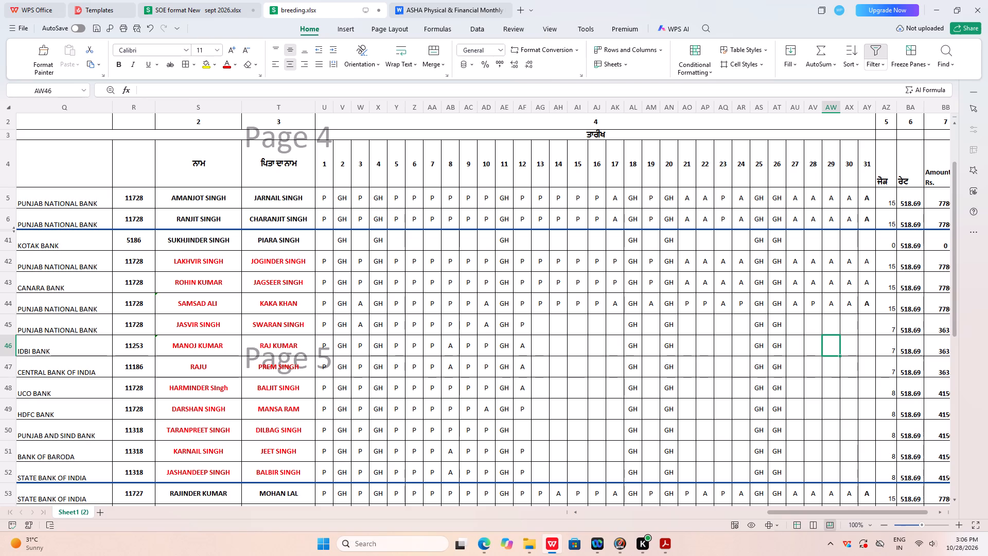
Mark days 13 to 16 in row 45 as P and day 17 as A.
left_click(543, 325)
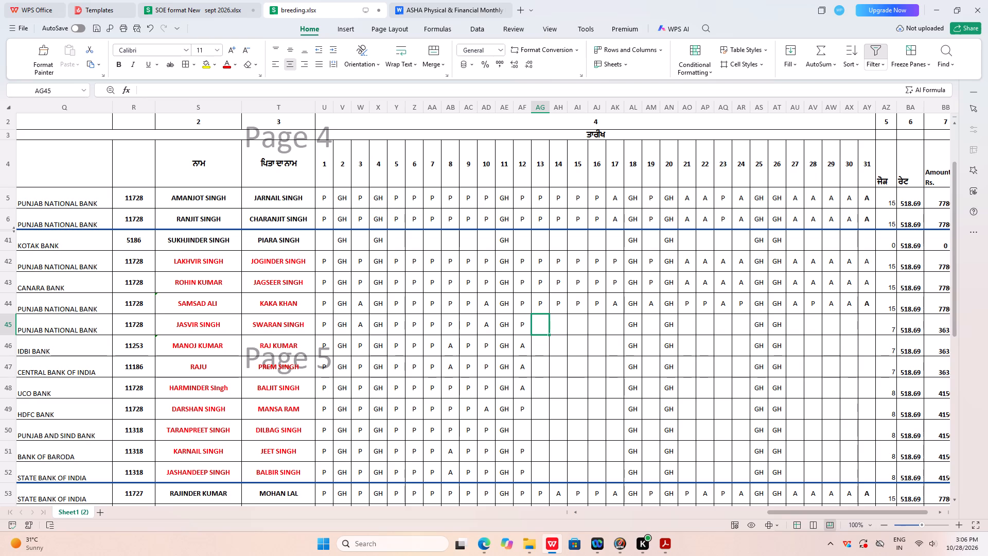
key("p")
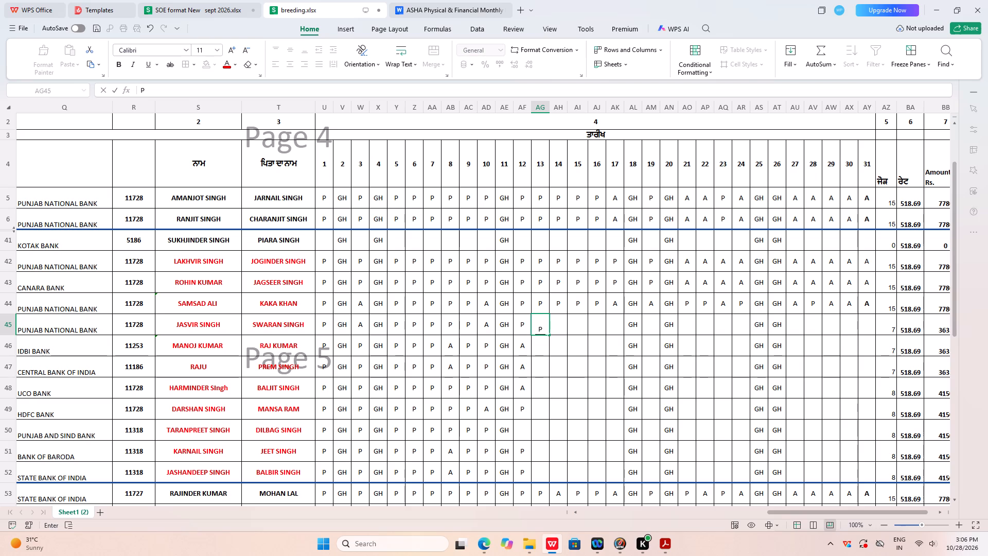
key("Right")
key("p")
key("Right")
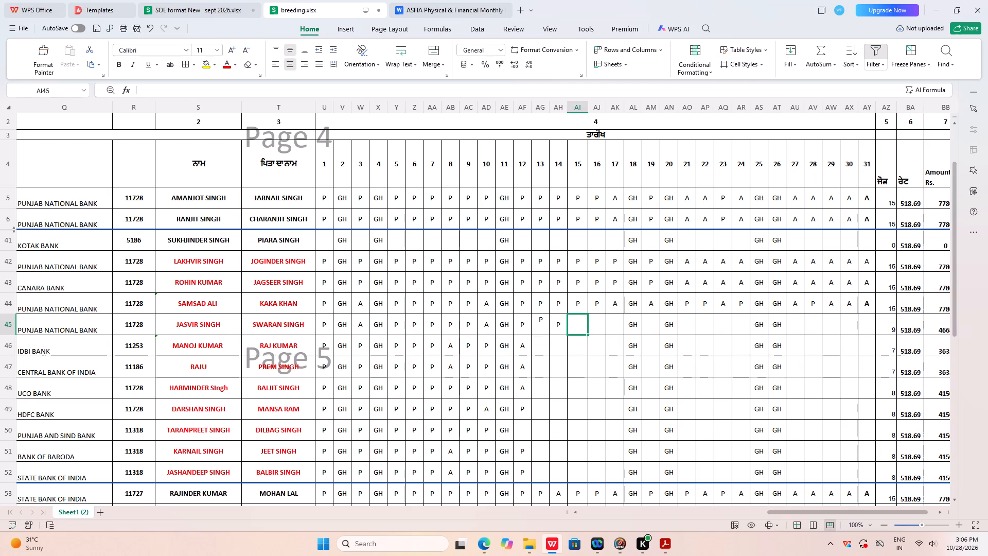
key("p")
key("Right")
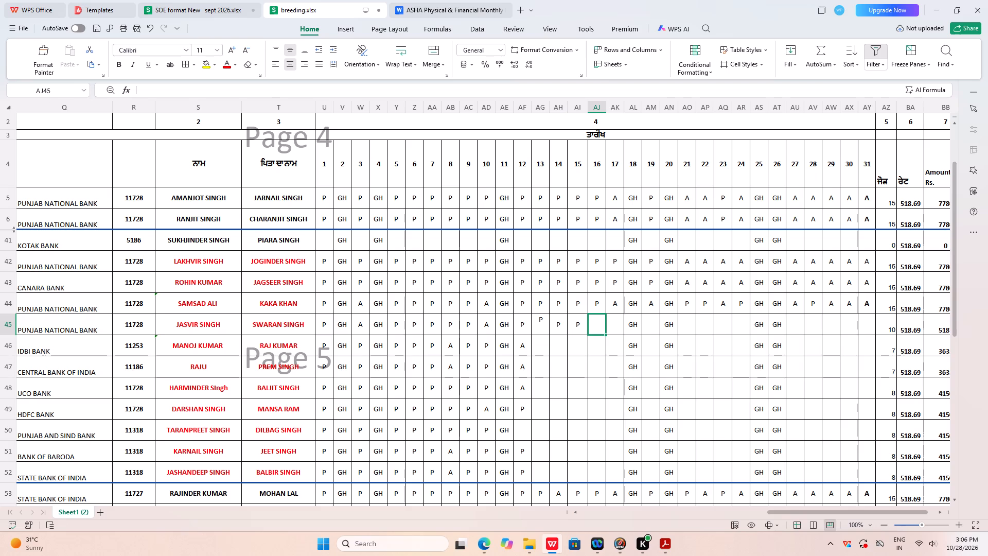
key("p")
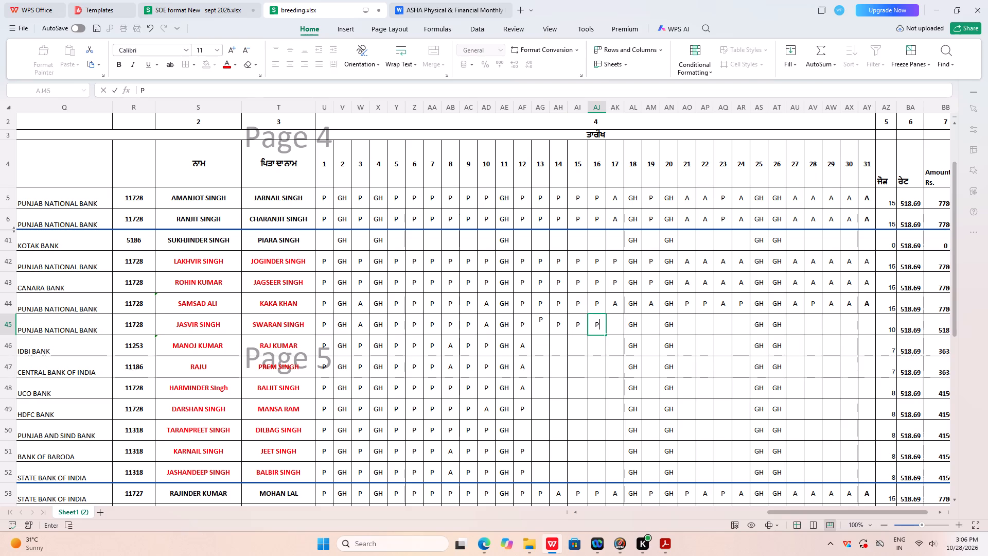
key("Right")
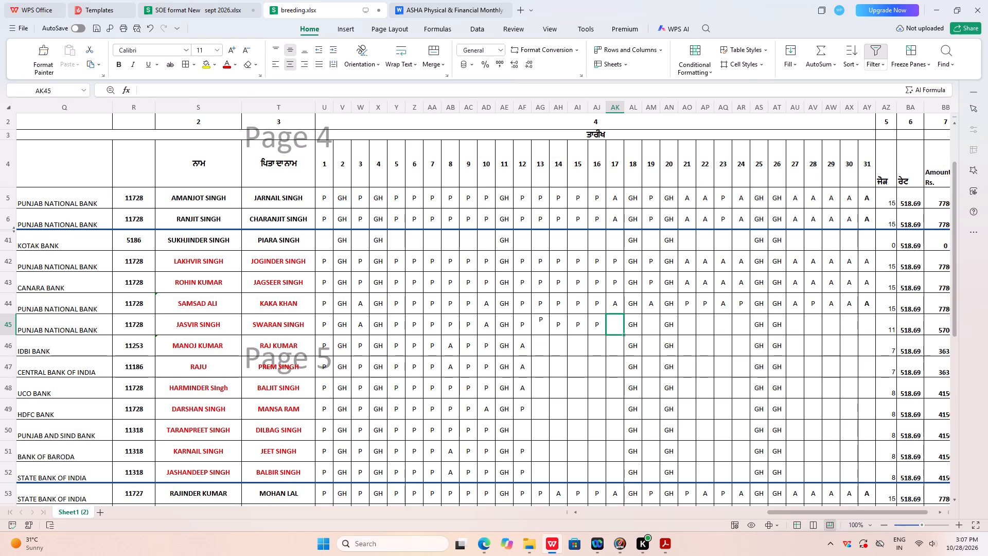
key("a")
left_click(579, 365)
Copy the cell formatting of row 44's day 13 onto the day 13 to 17 marks in row 45 with Format Painter.
left_click(534, 308)
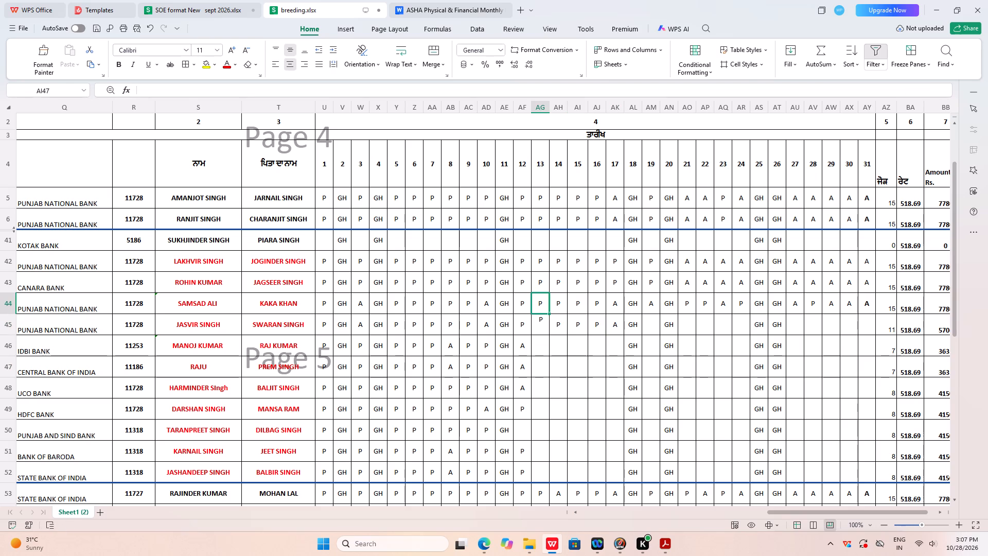
left_click(36, 65)
left_click_drag(542, 326, 591, 328)
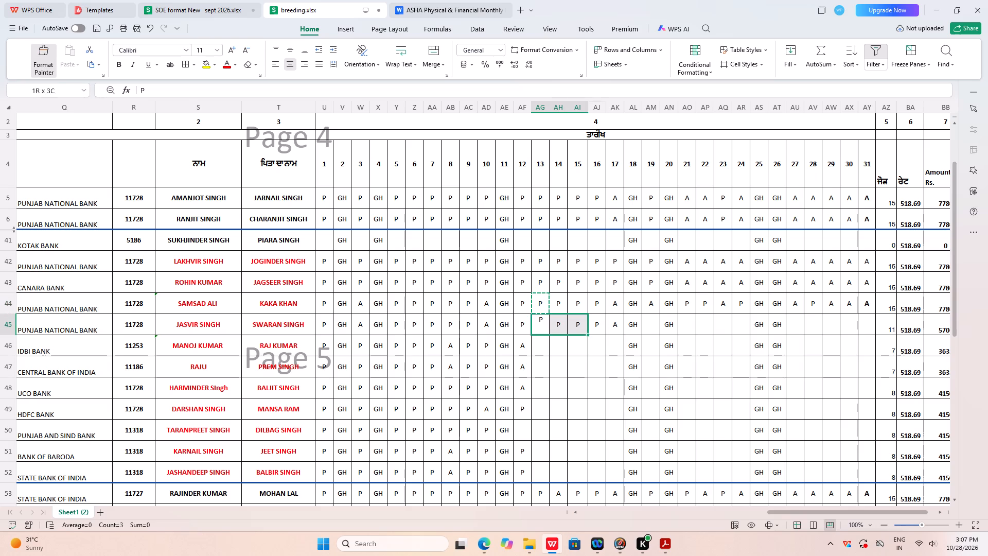
left_click_drag(591, 328, 608, 330)
left_click(604, 367)
In row 45, mark day 19 as A, days 21 and 22 as P, day 23 as A and day 24 as P.
left_click(657, 327)
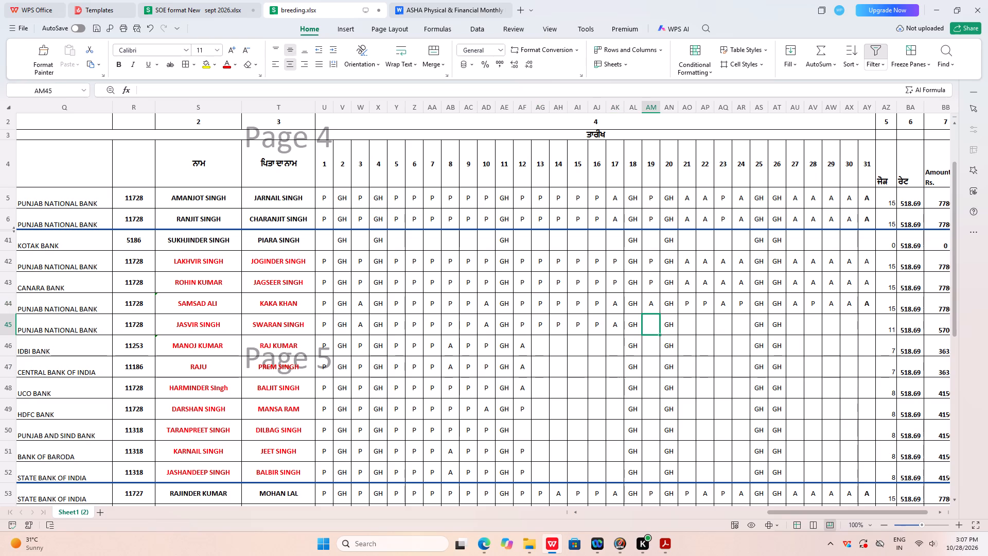
key("a")
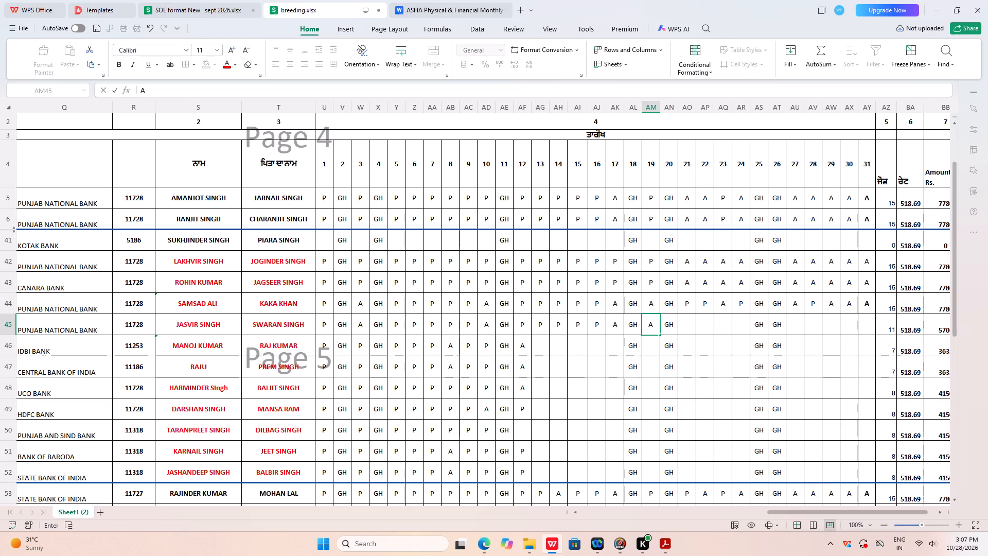
key("Right")
key("Right")
key("p")
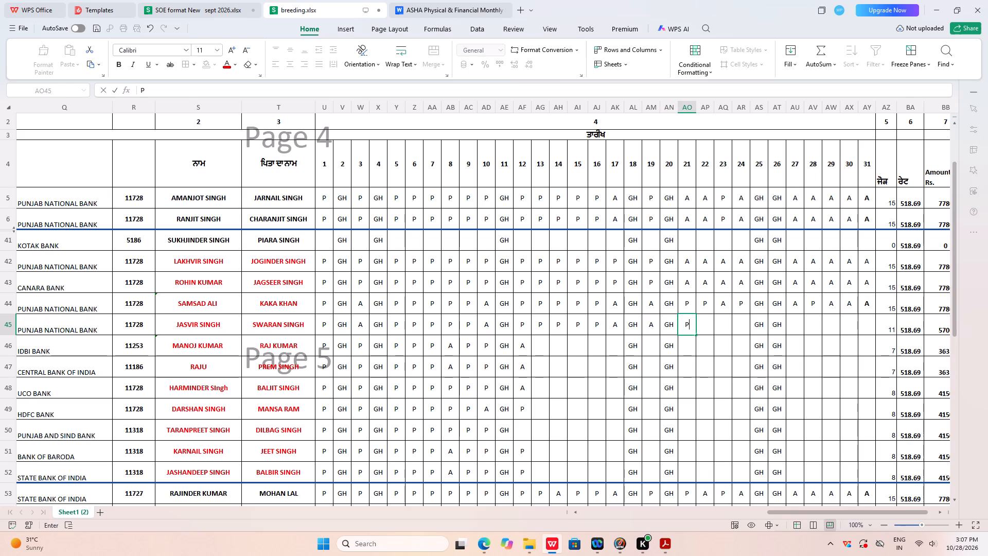
key("Right")
key("p")
key("Right")
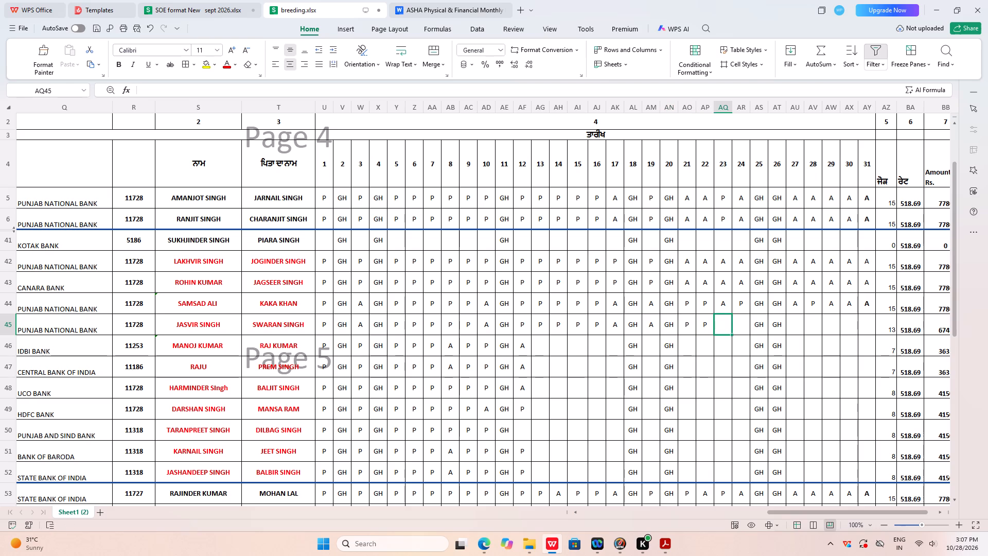
key("a")
key("Right")
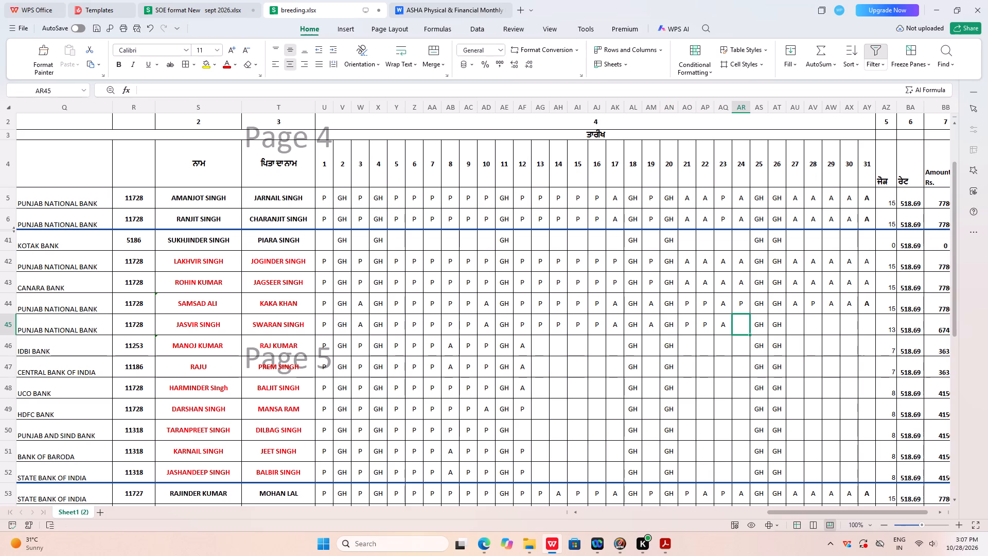
key("p")
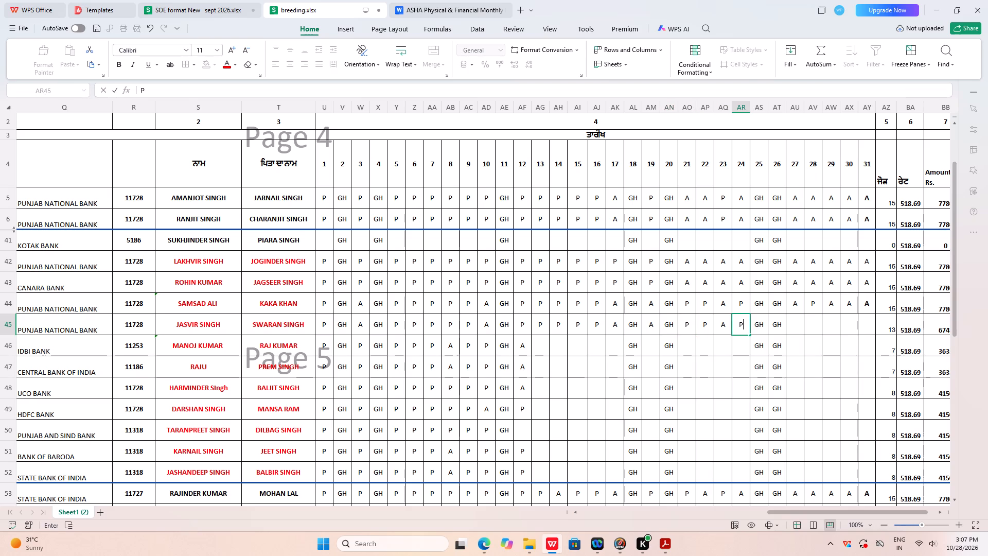
Mark day 27 in row 45 as P and days 28 to 31 as A.
key("Right")
key("Right")
key("Right")
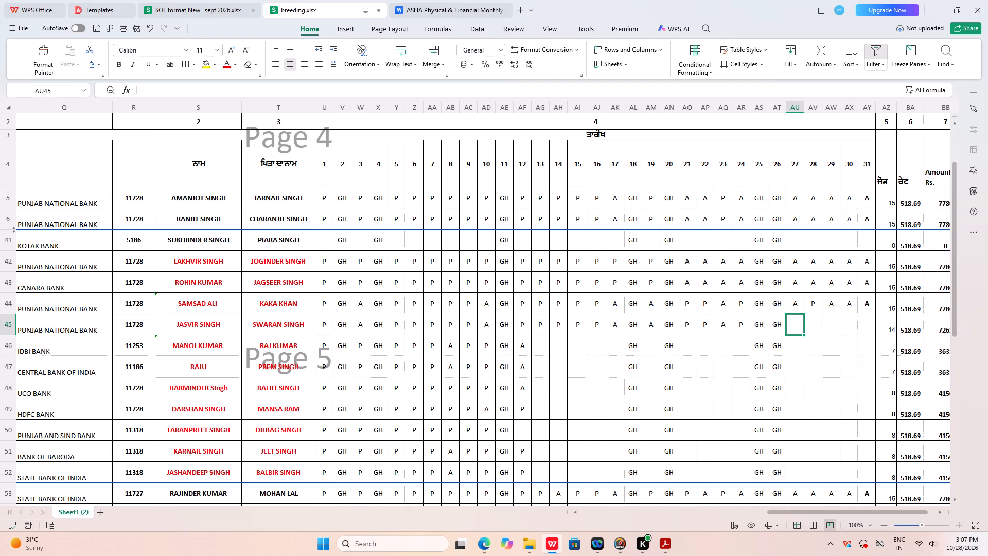
key("p")
key("Right")
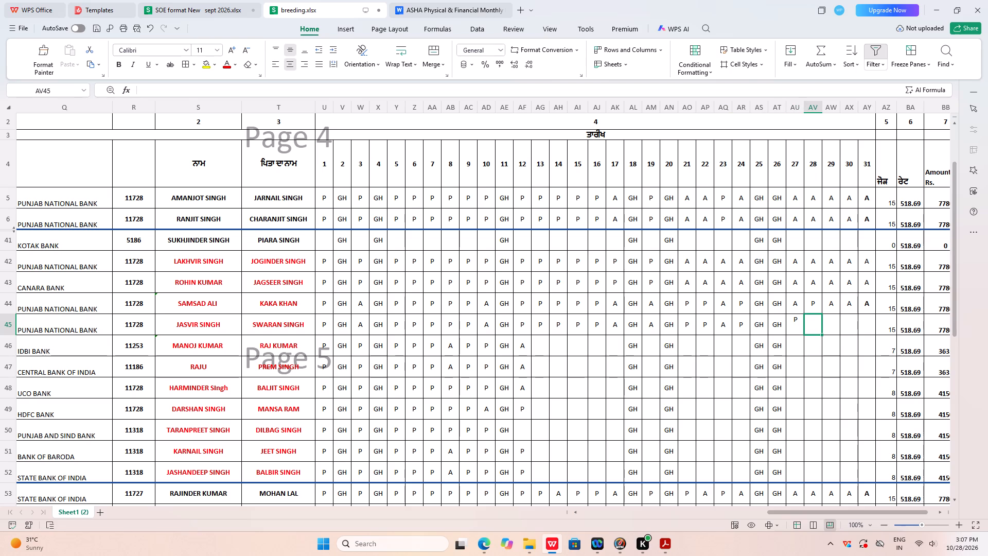
key("a")
key("Right")
key("a")
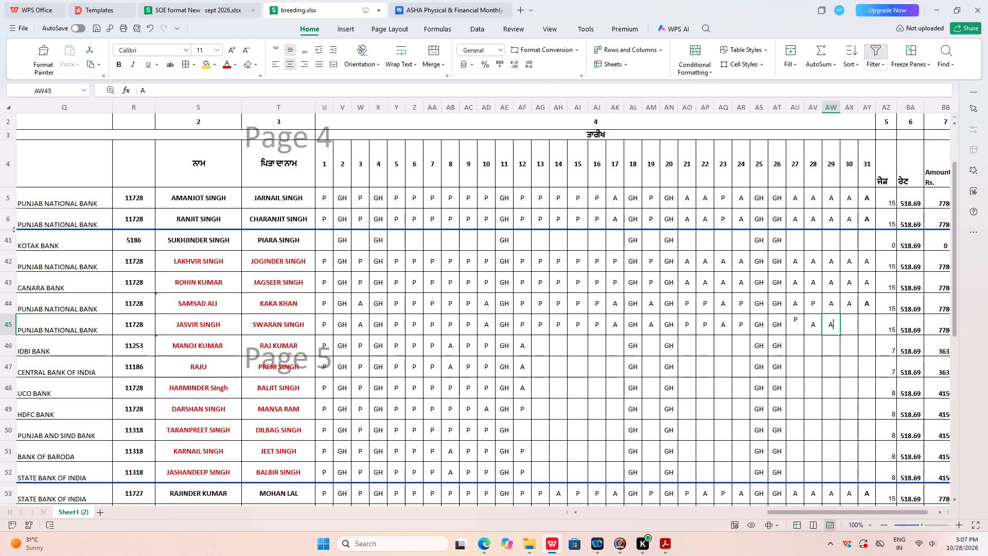
key("Right")
key("a")
key("Right")
key("a")
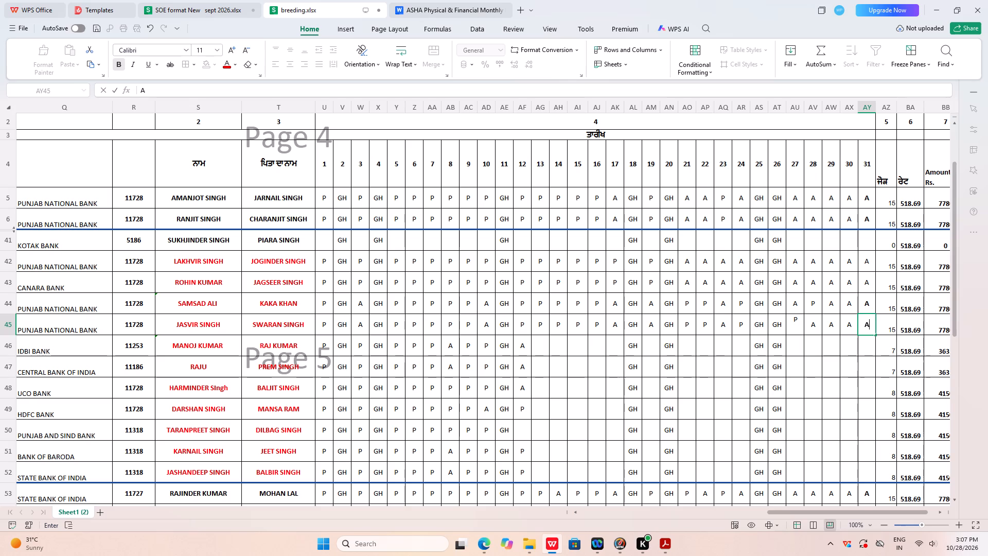
left_click(707, 386)
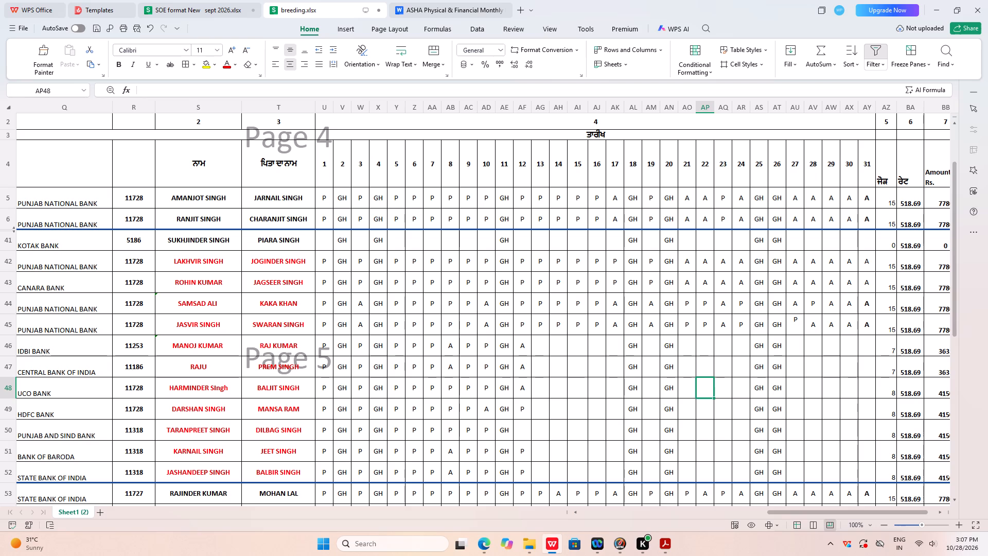
In row 46, mark days 13 and 14 as P, day 15 as A, and days 16 and 17 as P.
left_click(540, 345)
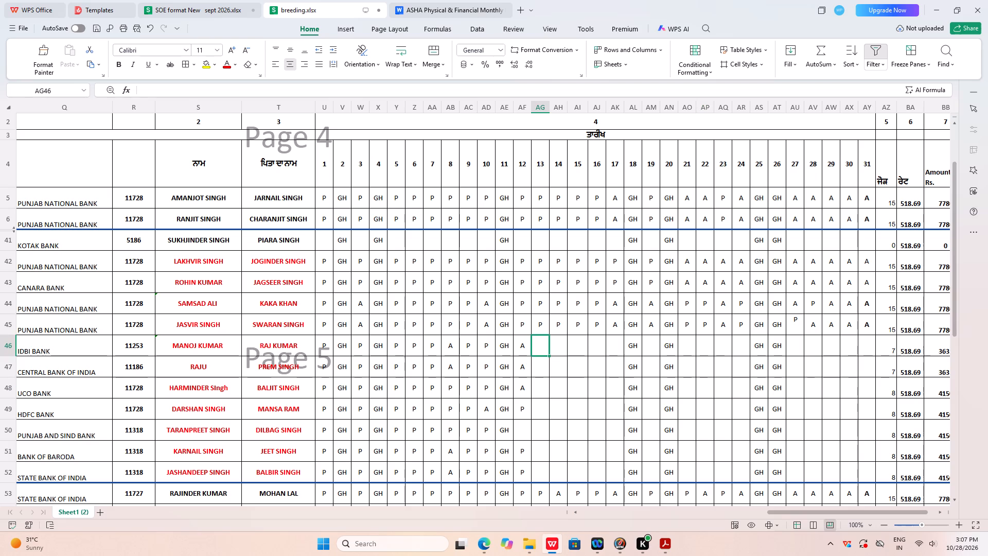
key("p")
key("Right")
key("p")
key("Right")
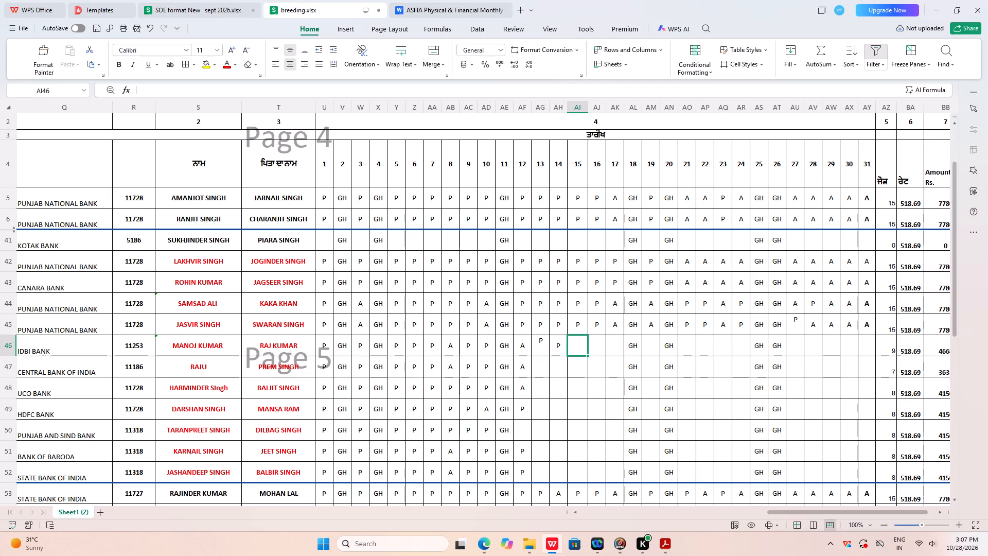
key("a")
key("Right")
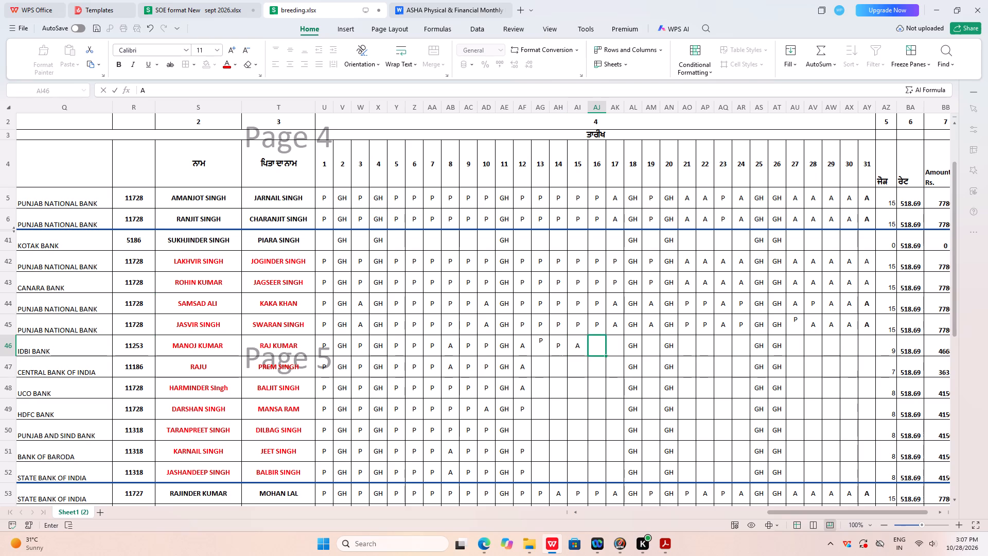
key("p")
key("Right")
key("p")
key("Right")
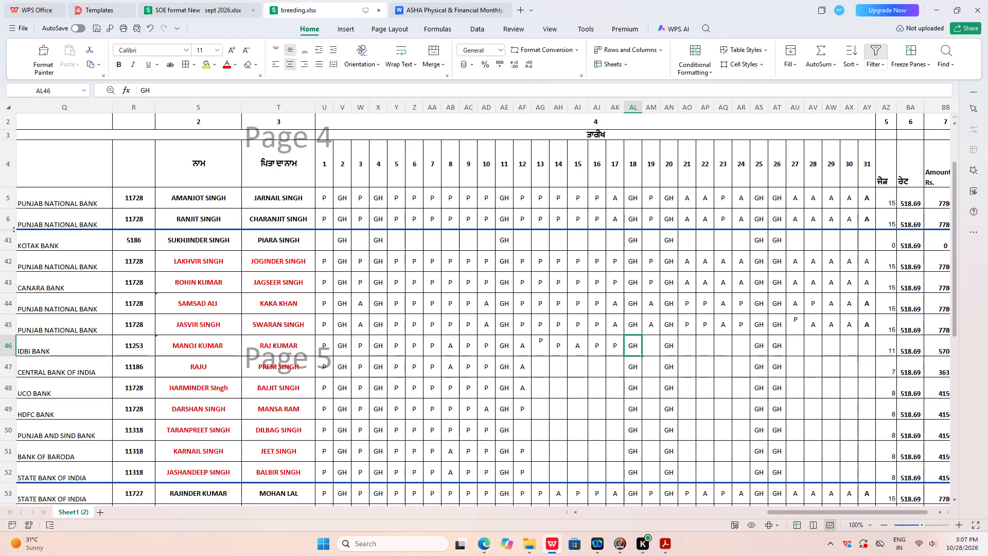
In row 46, mark day 19 as P, days 21 and 22 as A, day 23 as P and day 24 as A.
key("Right")
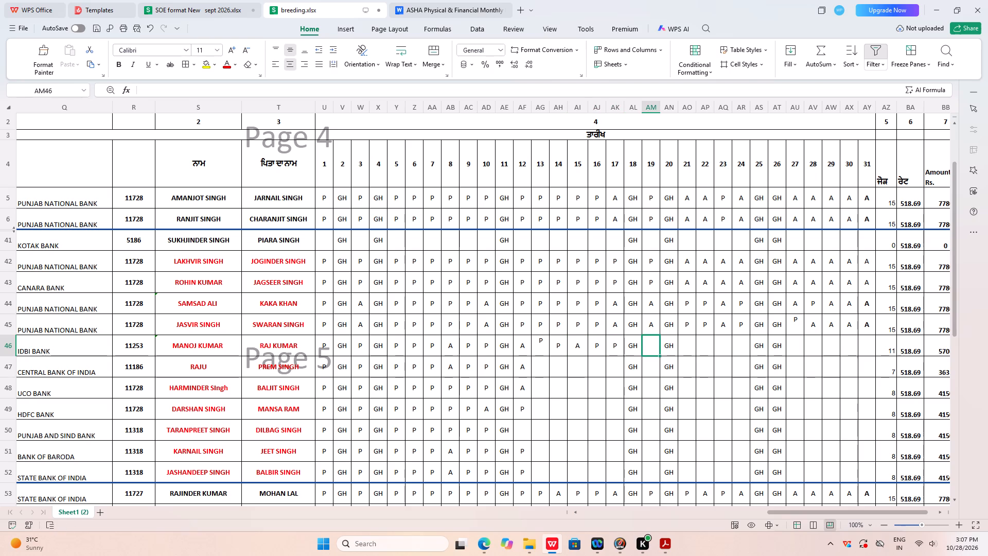
key("p")
key("Right")
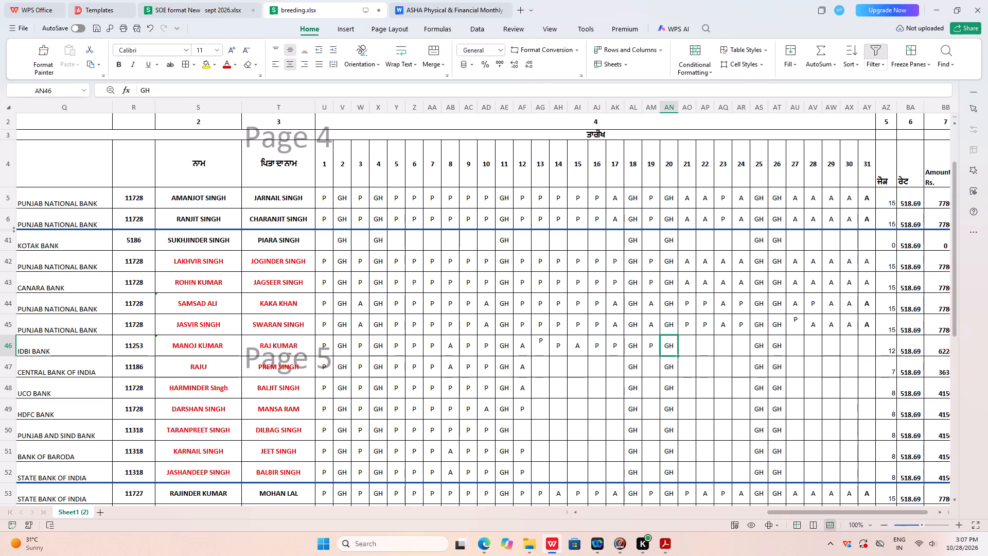
key("Right")
key("a")
key("Right")
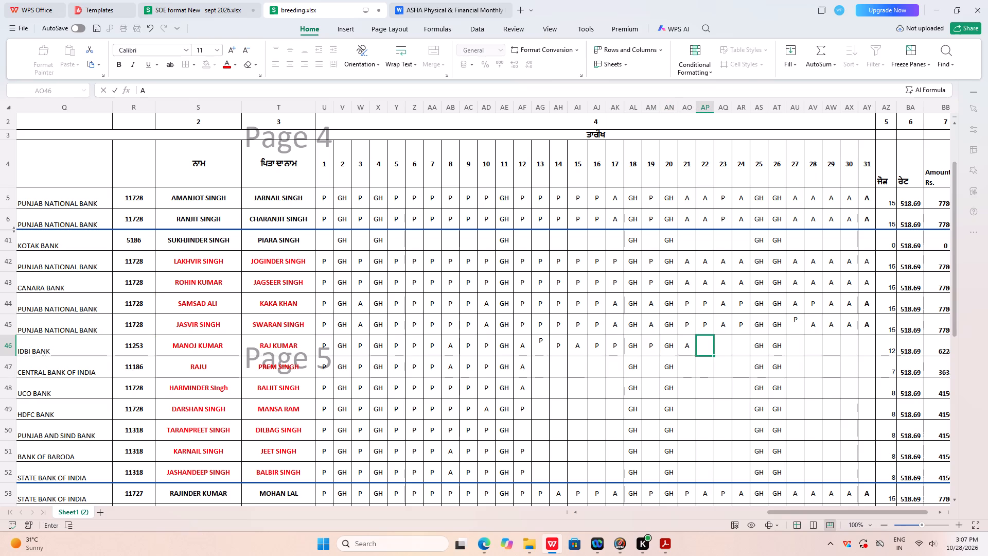
key("a")
key("Right")
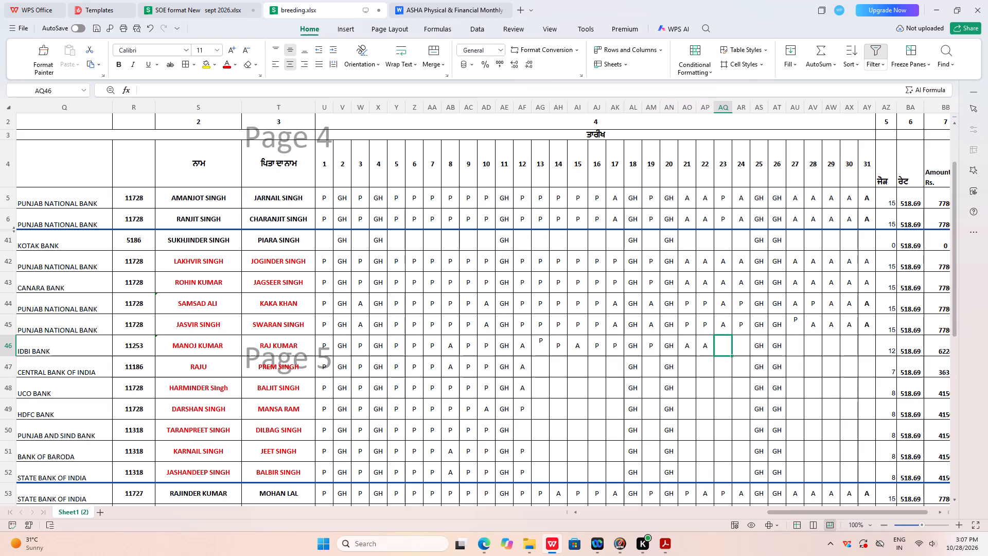
key("p")
key("Right")
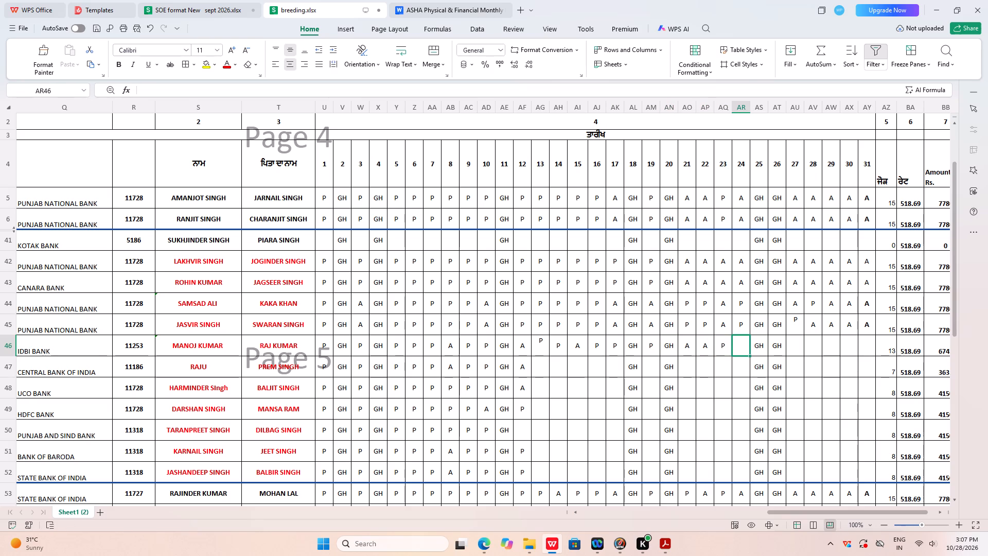
key("a")
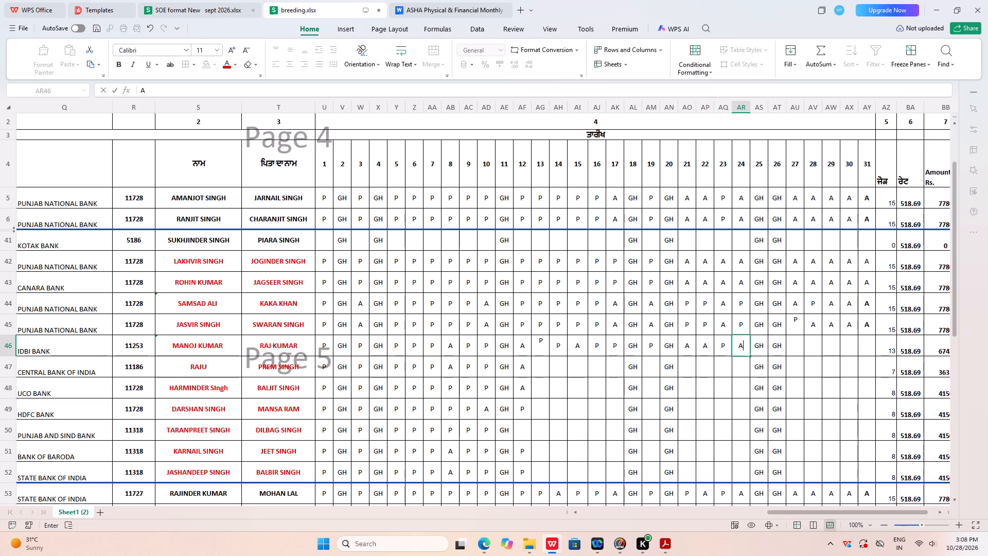
key("Right")
Mark days 27 and 28 in row 46 as P and days 29 to 31 as A.
key("Right")
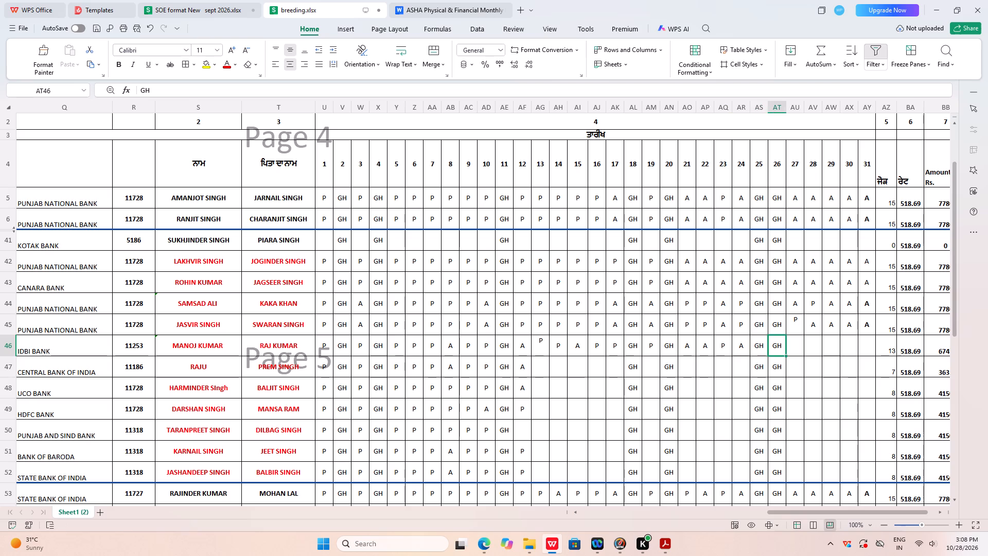
key("Right")
key("p")
key("Right")
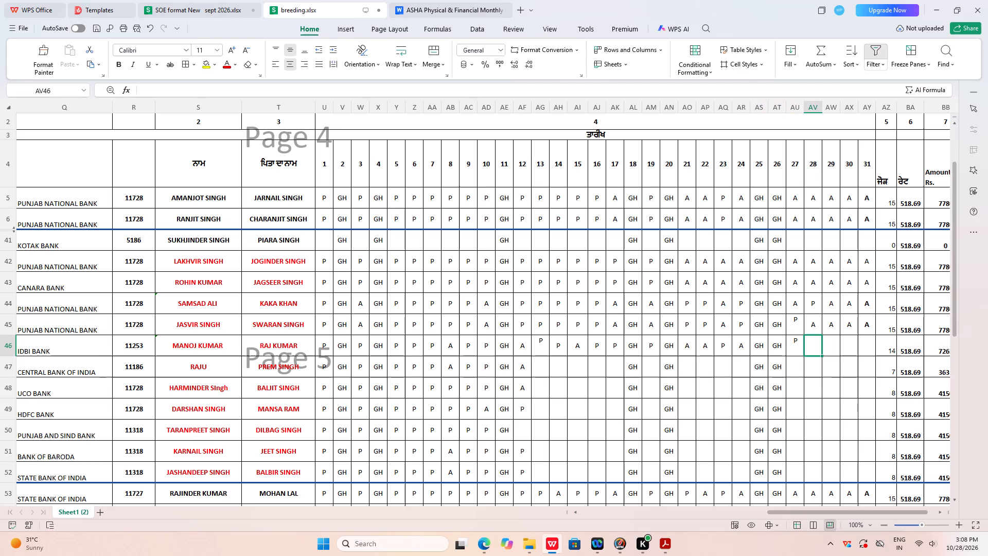
key("p")
key("Right")
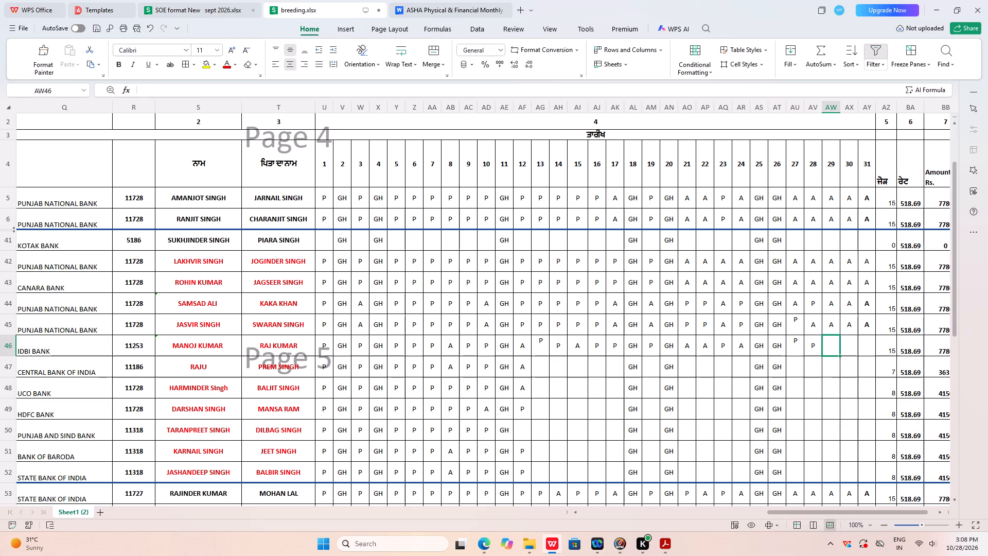
key("a")
key("Right")
key("a")
key("Right")
key("a")
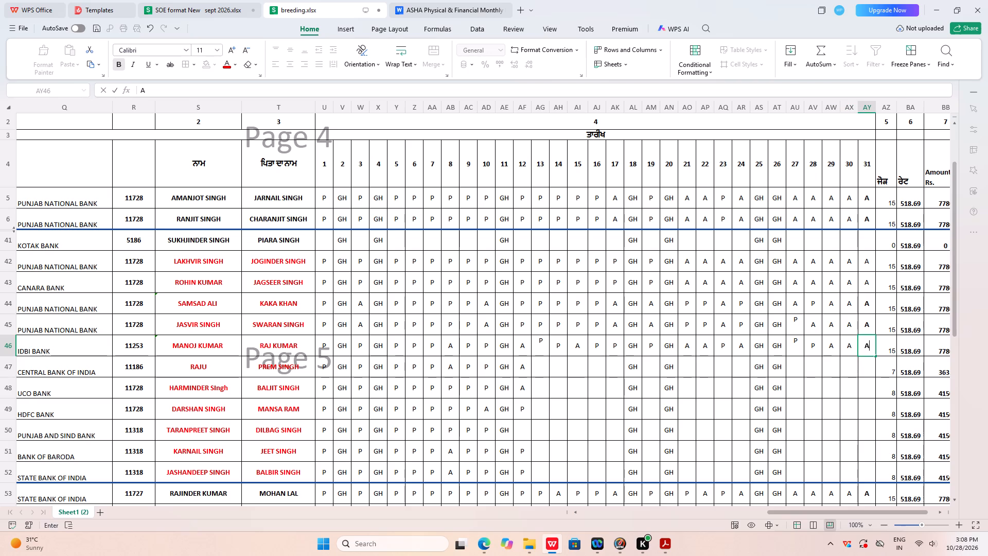
left_click(607, 414)
Copy the cell formatting of row 46's day 10 onto days 13 to 31 of the same row with Format Painter.
left_click(484, 351)
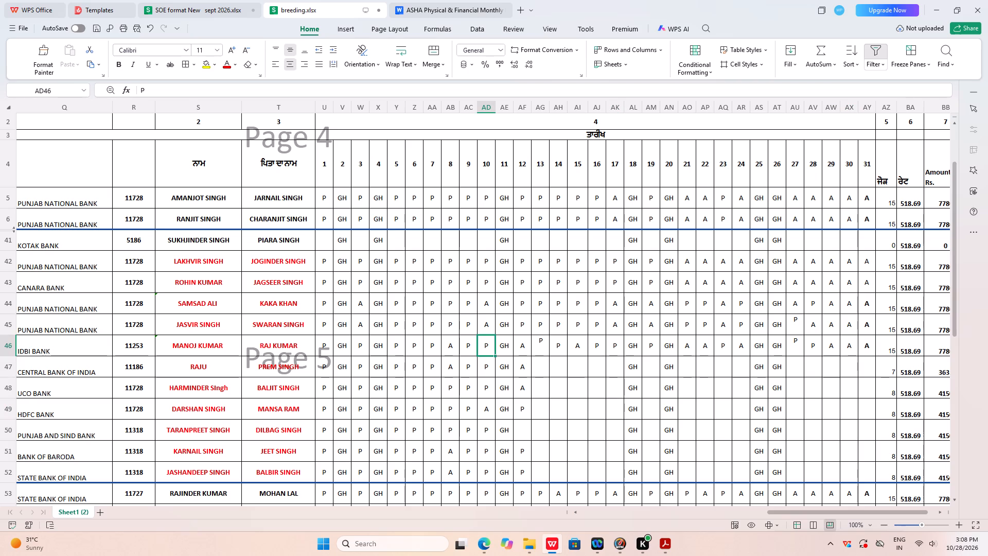
left_click(56, 65)
left_click_drag(542, 345, 868, 345)
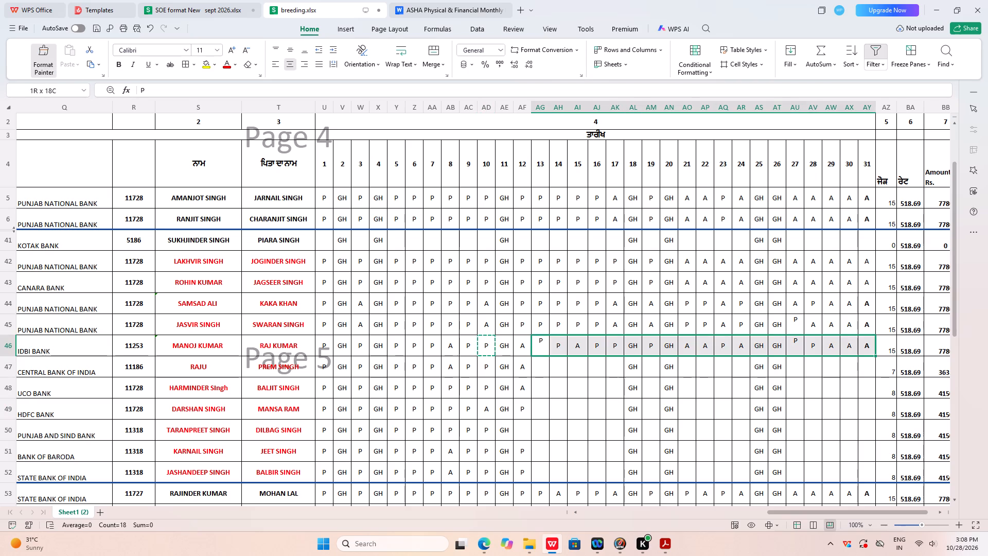
left_click_drag(868, 345, 868, 345)
left_click(843, 386)
In row 47, mark days 13 and 14 as P, day 15 as A, and days 16 and 17 as P.
left_click(544, 371)
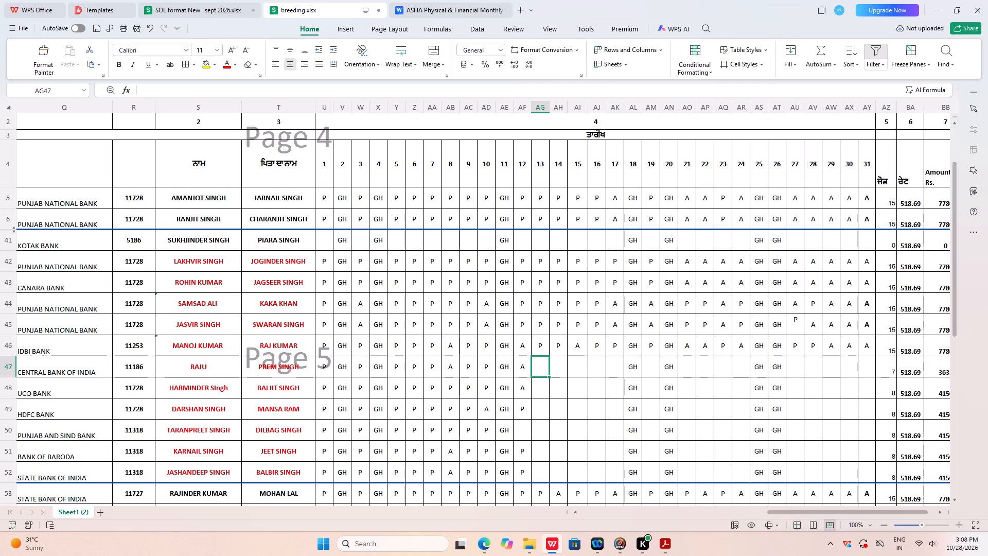
key("p")
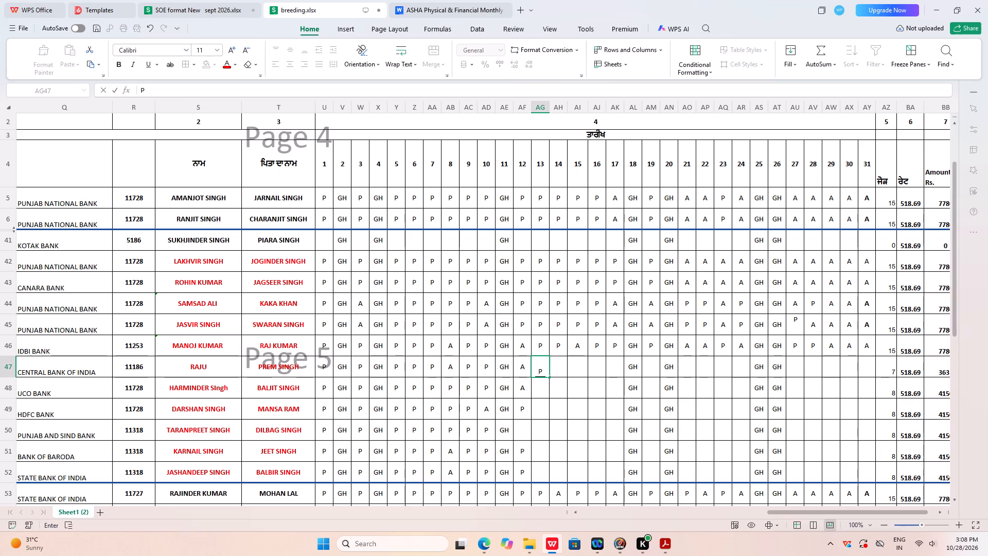
key("Right")
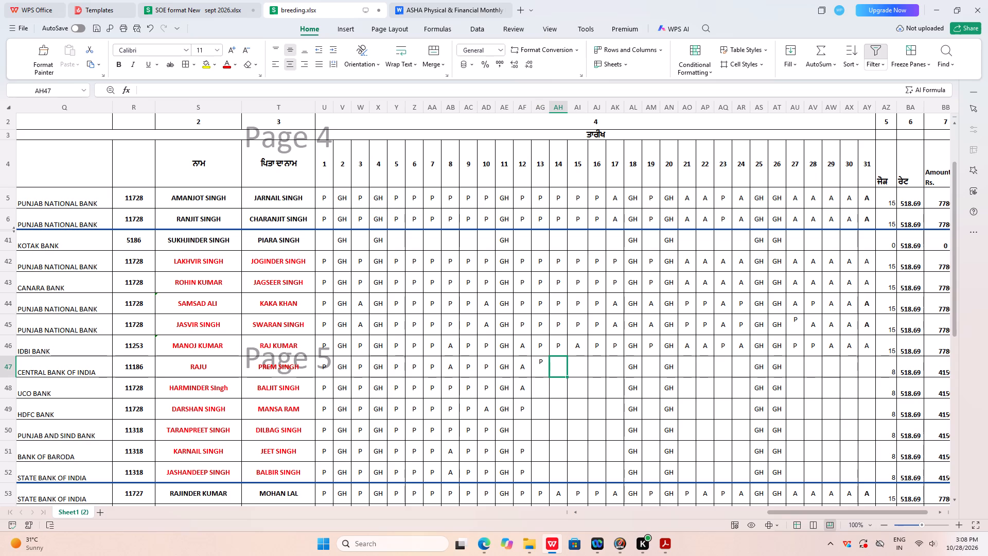
key("p")
key("Right")
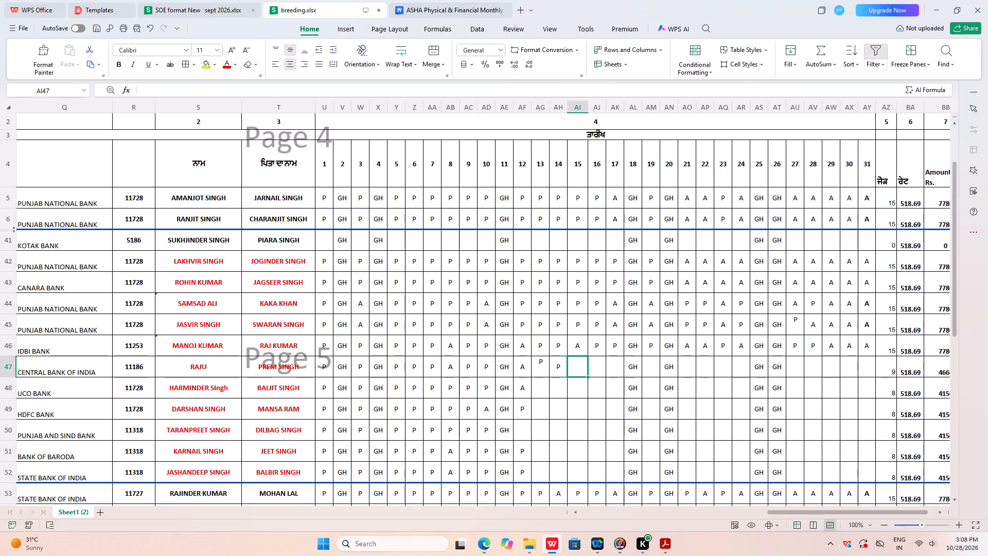
key("a")
key("Right")
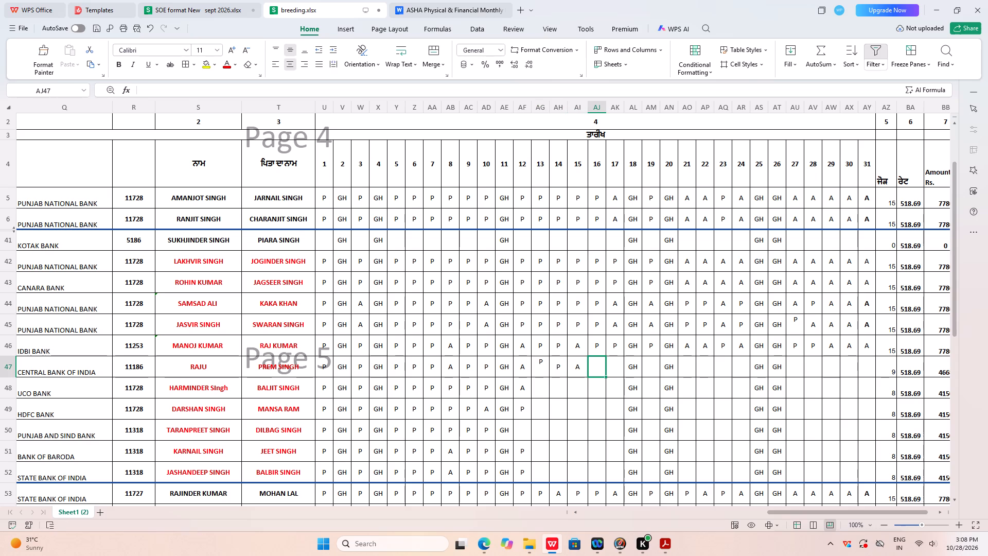
key("p")
key("Right")
key("p")
key("Right")
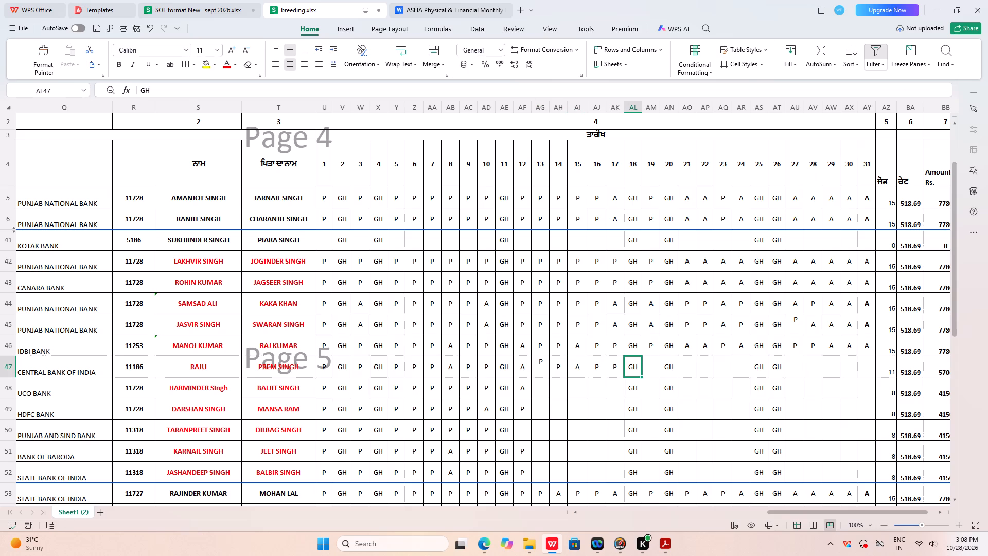
In row 47, mark day 19 as P, days 21 and 22 as A, day 23 as P and day 24 as A.
key("Right")
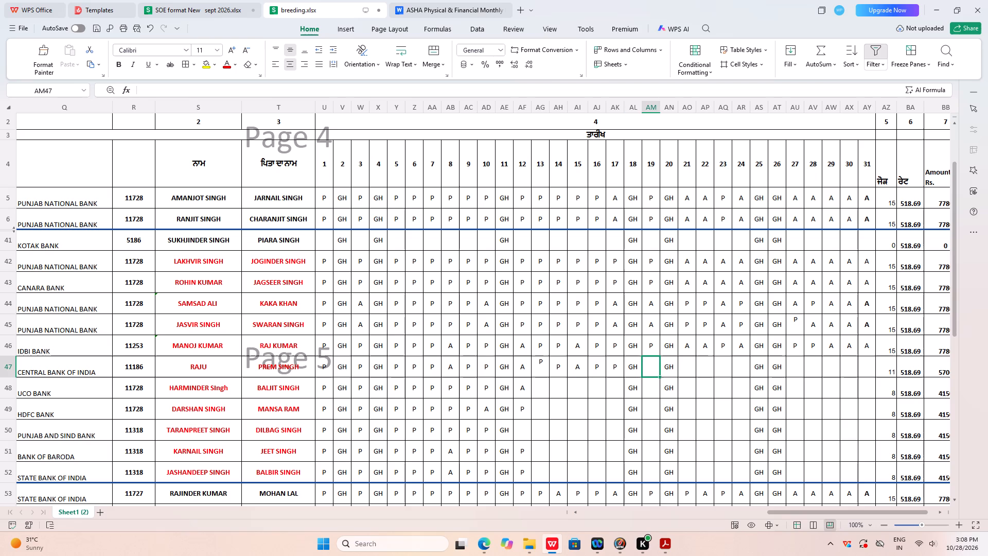
key("p")
key("Right")
key("Right")
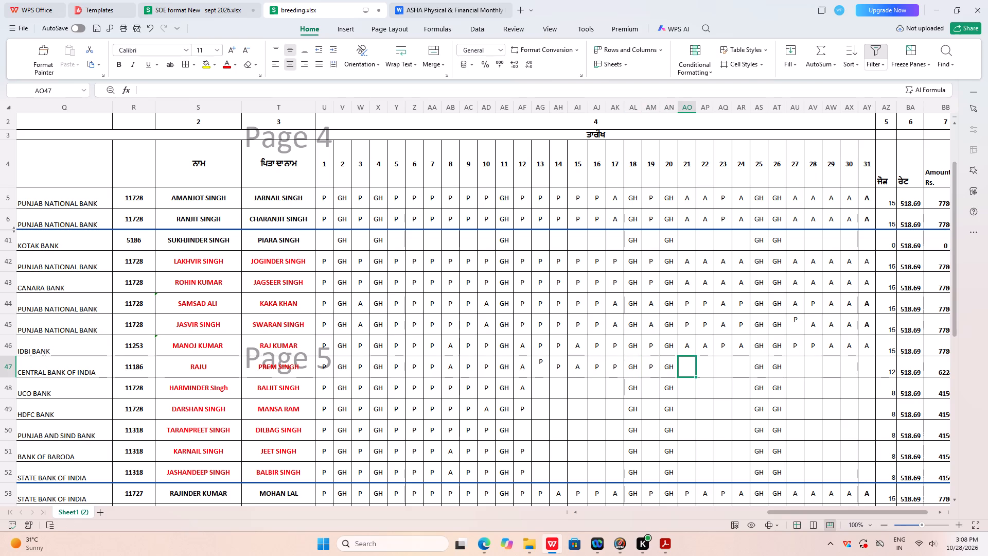
key("a")
key("Right")
key("a")
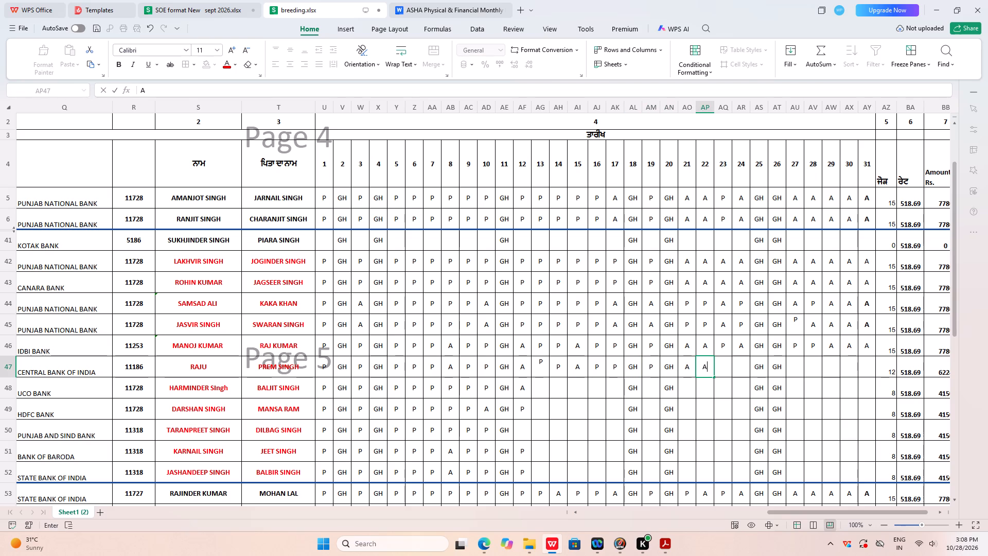
key("Right")
key("p")
key("Right")
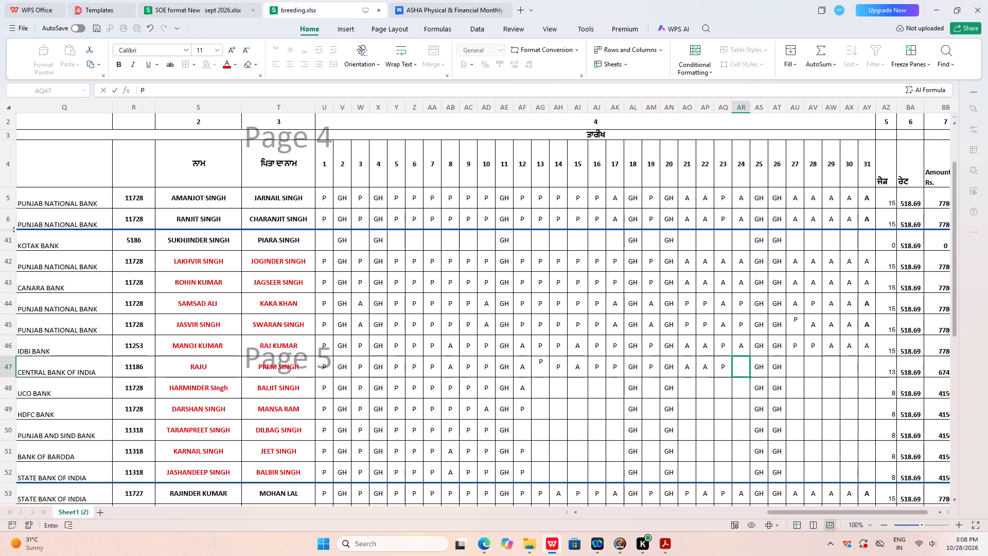
key("a")
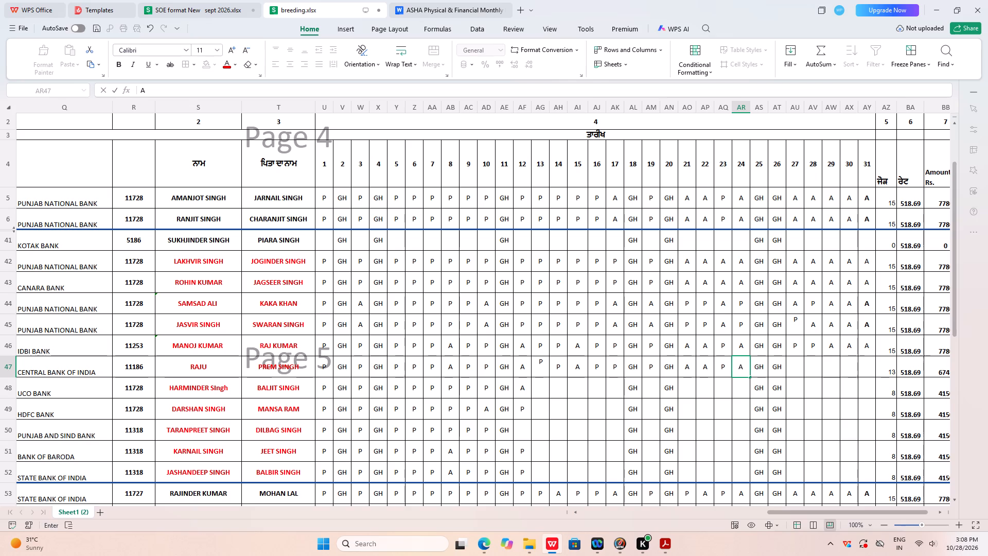
key("Right")
Mark days 27 and 28 in row 47 as P and days 29 to 31 as A.
key("Right")
key("Right")
key("p")
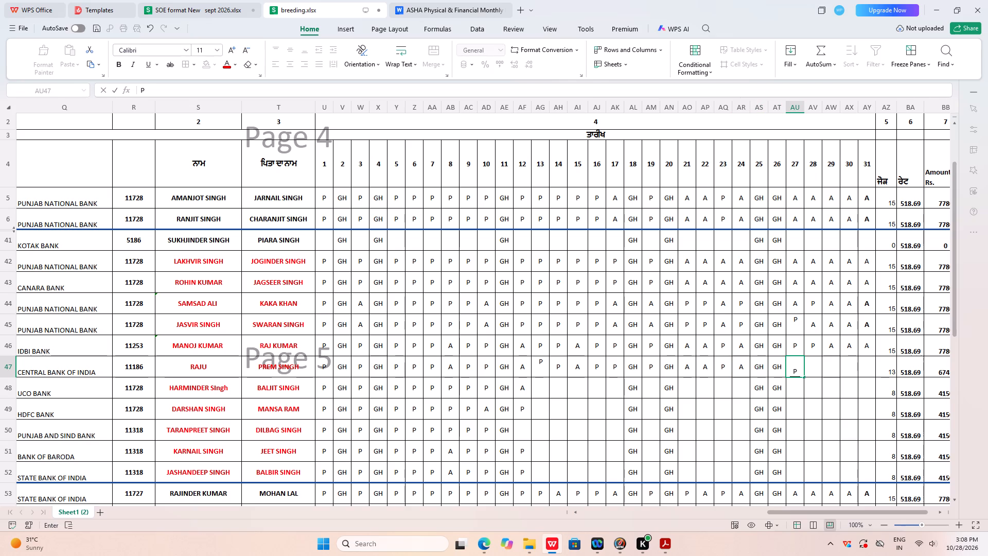
key("Right")
key("p")
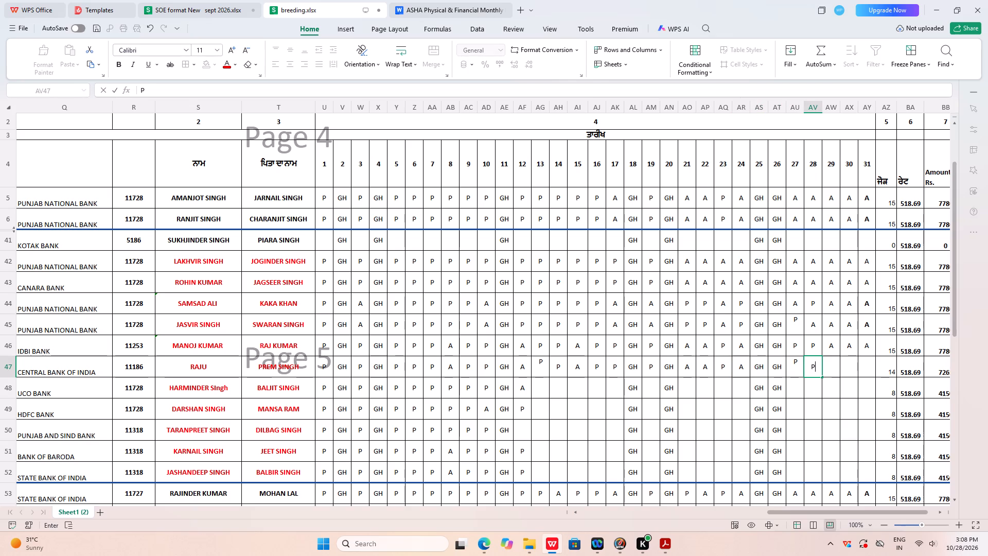
key("Right")
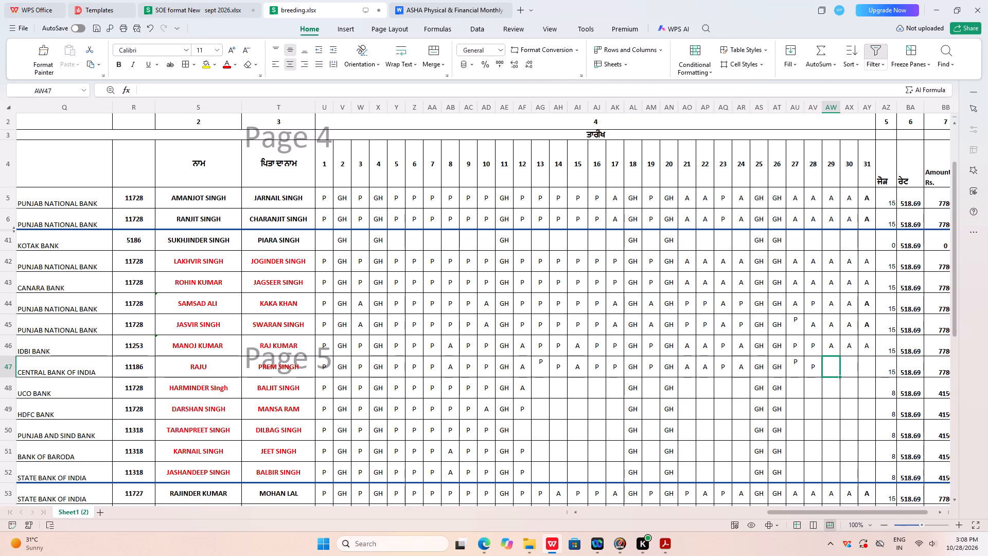
key("a")
key("Right")
key("a")
key("Right")
key("a")
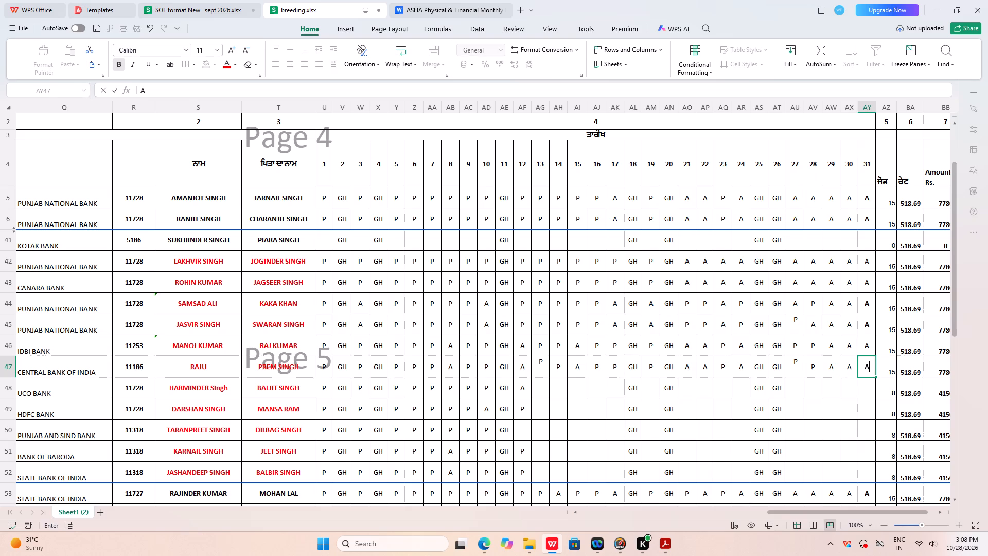
In row 48, mark day 13 as P, days 14 and 15 as A, day 16 as P and day 17 as A.
left_click(533, 392)
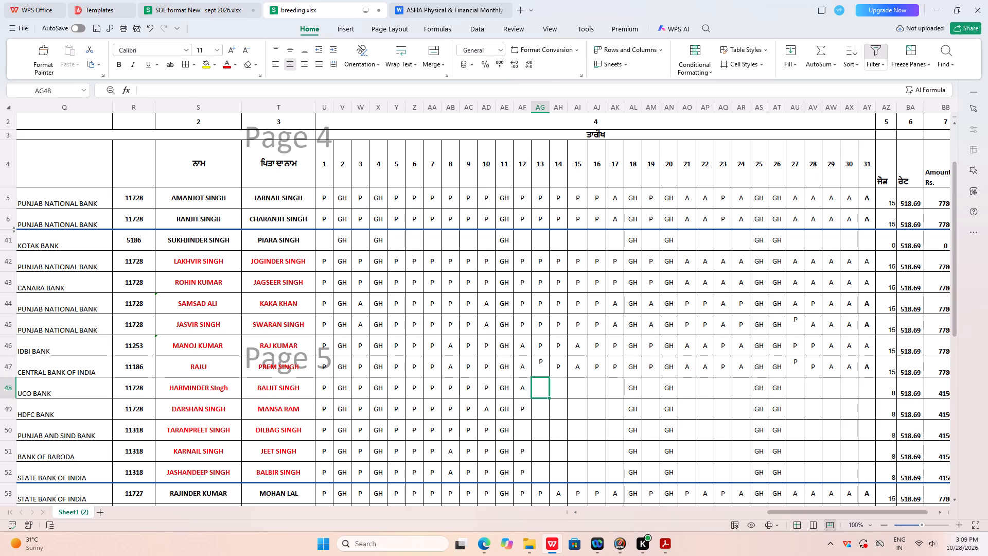
key("p")
key("Right")
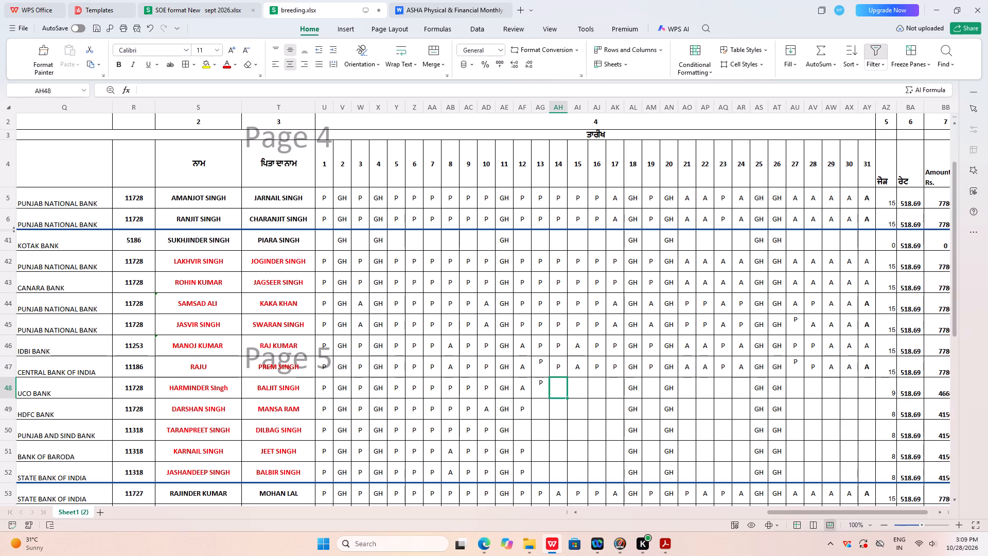
key("a")
key("Right")
key("a")
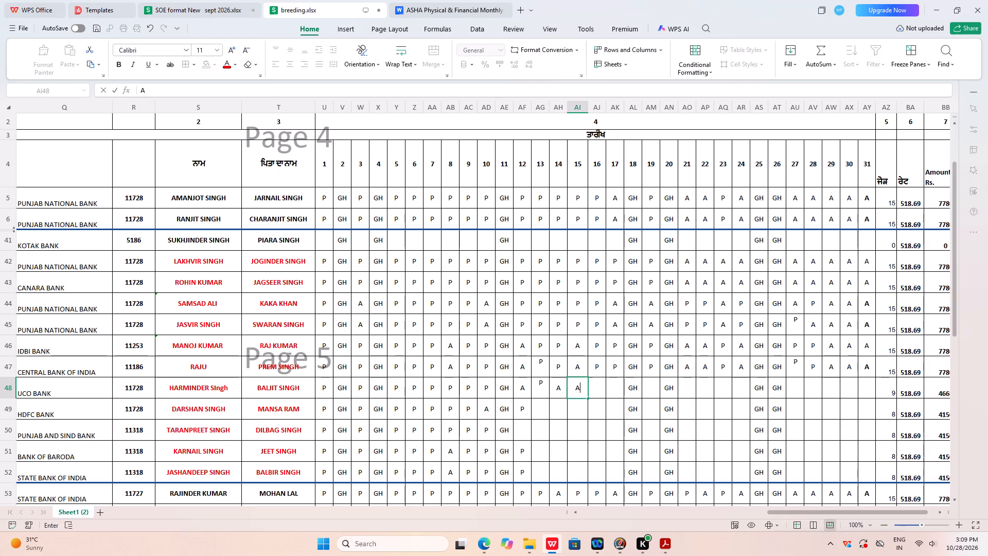
key("Right")
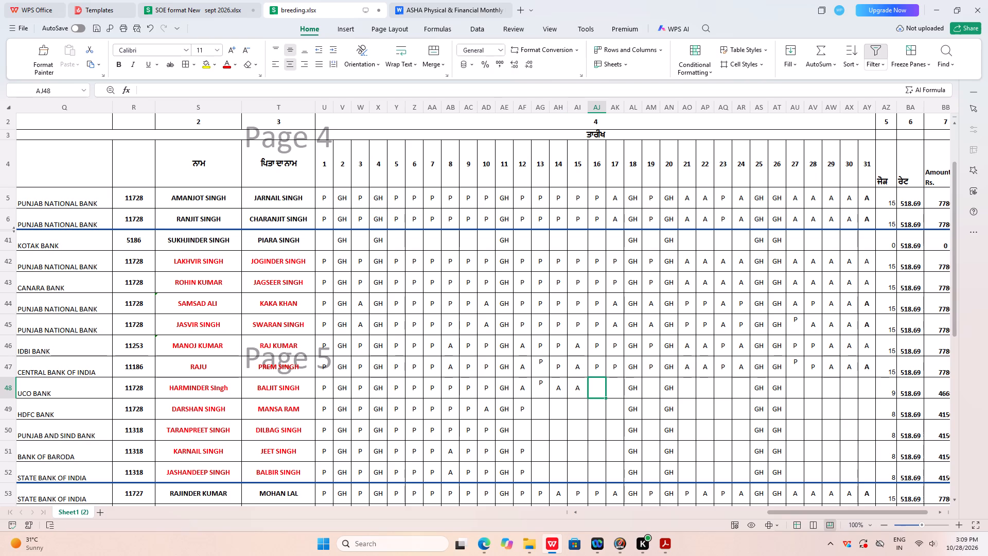
key("p")
key("Right")
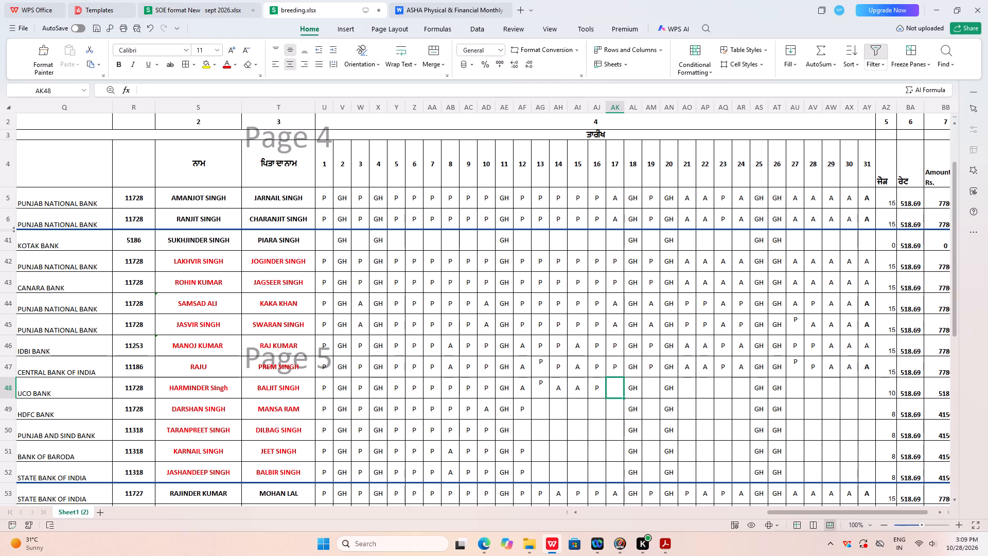
key("a")
key("Right")
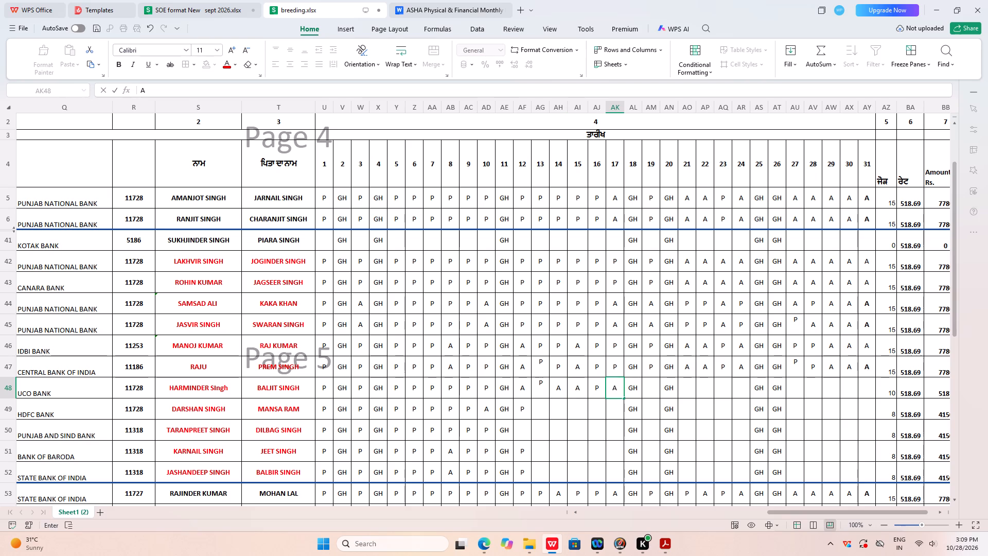
In row 48, mark day 19 as A, days 21 to 23 as P and day 24 as A.
key("Right")
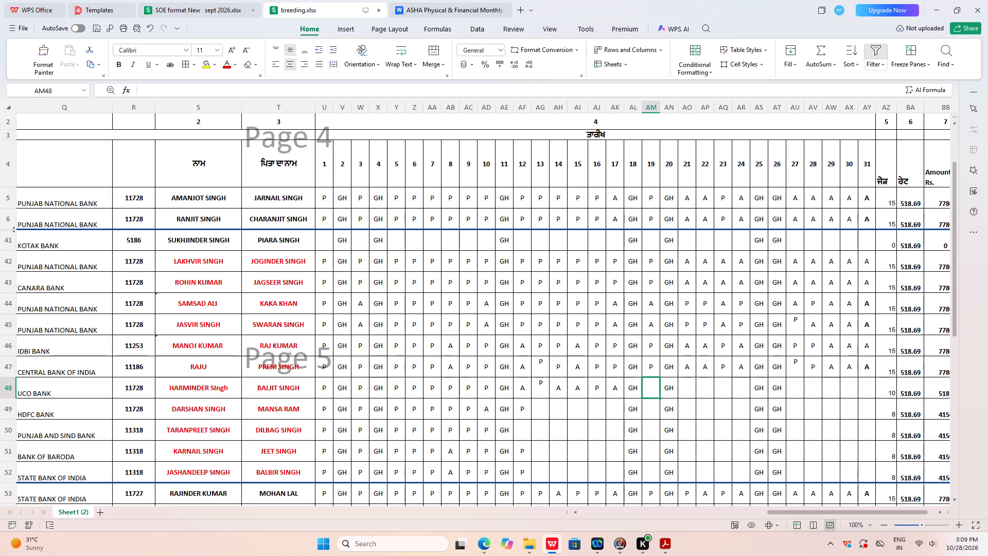
key("a")
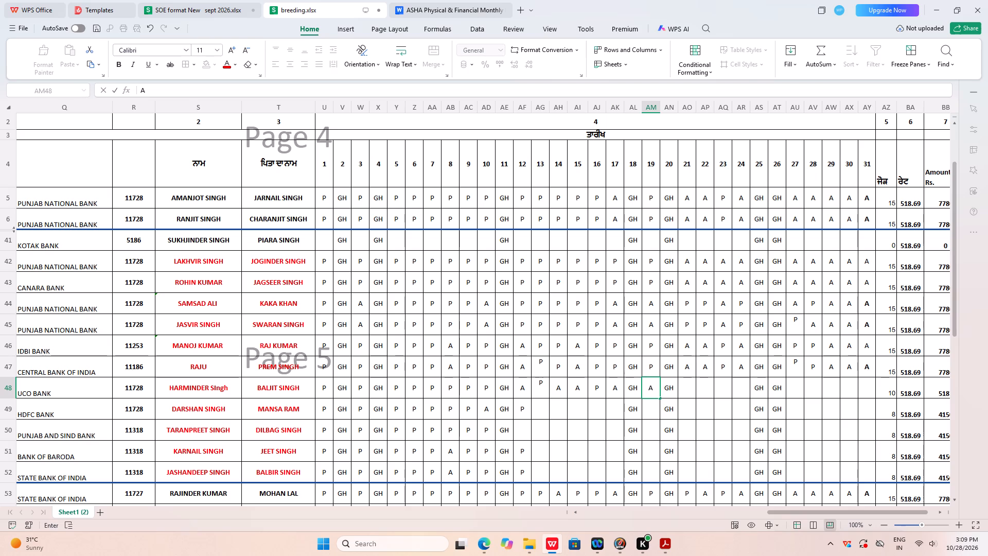
key("Right")
key("Right")
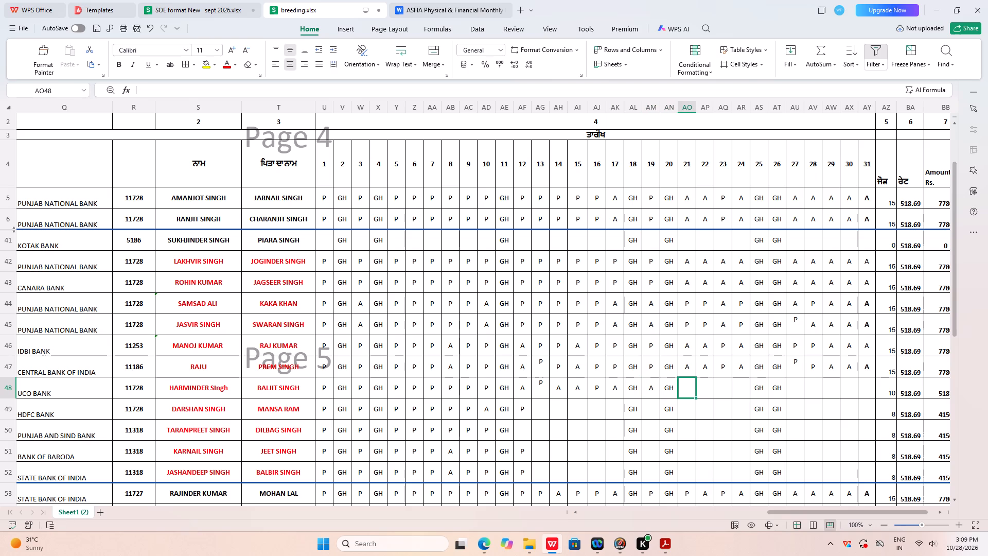
key("p")
key("Right")
key("p")
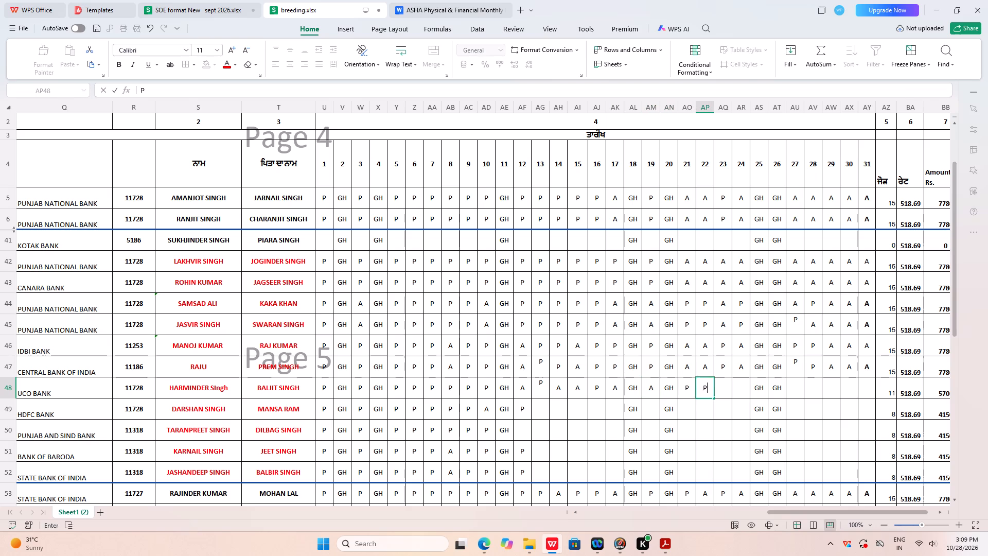
key("Right")
key("p")
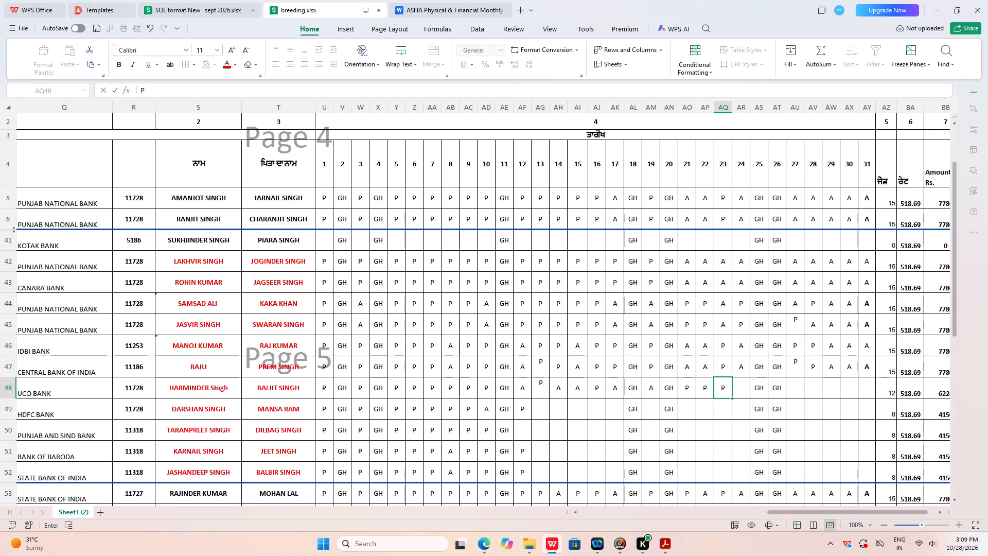
key("Right")
key("a")
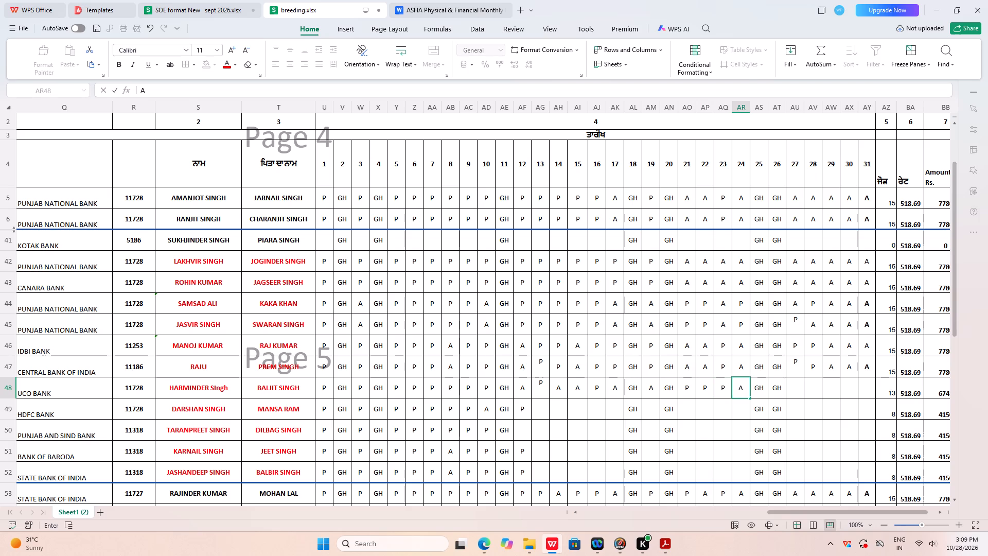
key("Right")
In row 48, mark day 27 as P, day 28 as A, day 29 as P, and days 30 and 31 as A.
key("Right")
key("Right")
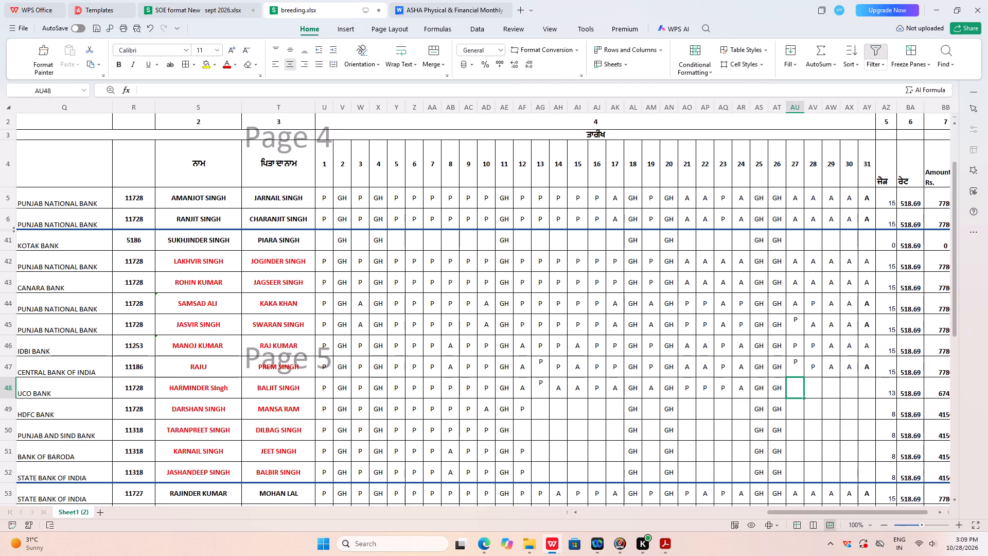
key("p")
key("Right")
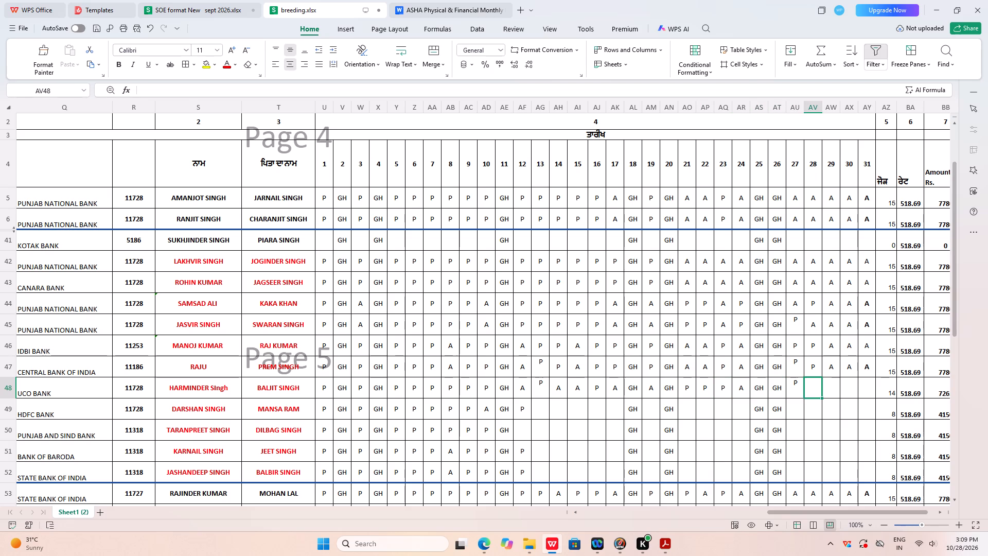
key("a")
key("Right")
key("p")
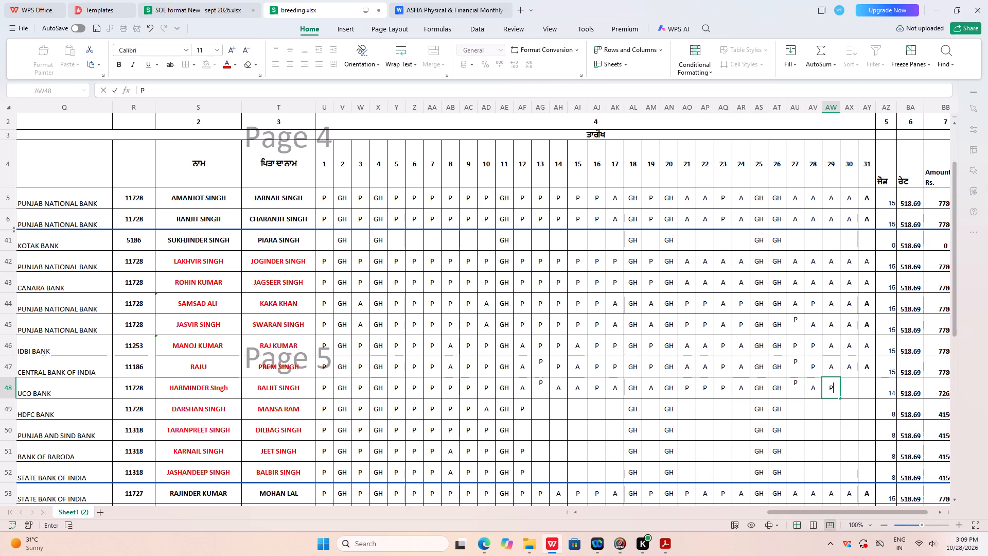
key("Right")
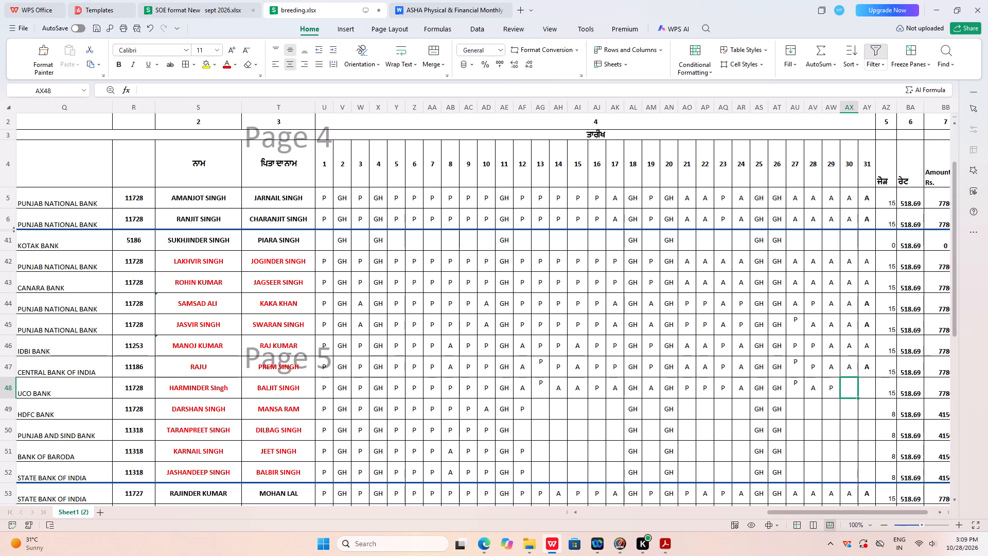
key("a")
key("Right")
key("a")
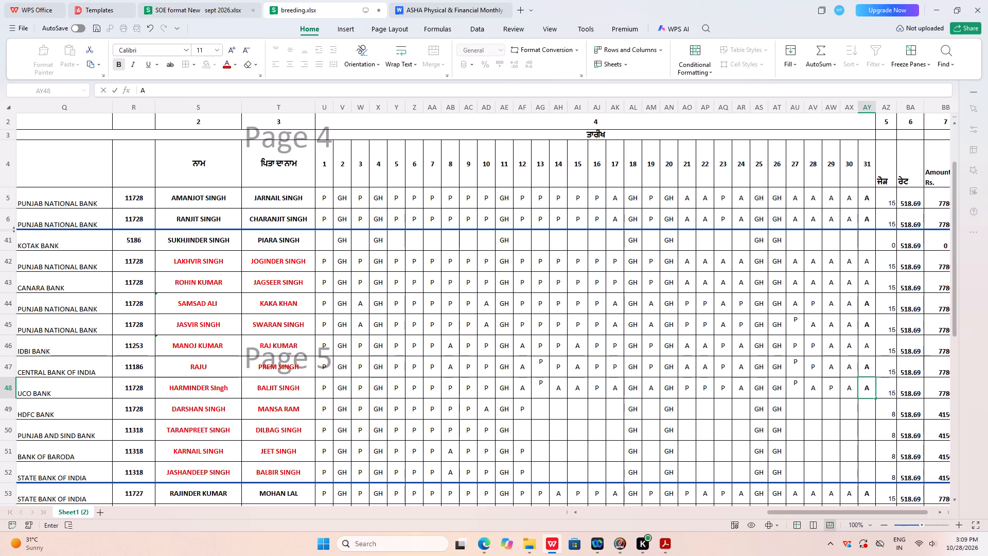
left_click(584, 415)
Copy the cell formatting of row 47's day 10 onto days 13 to 31 of rows 47 and 48 with Format Painter.
left_click(484, 370)
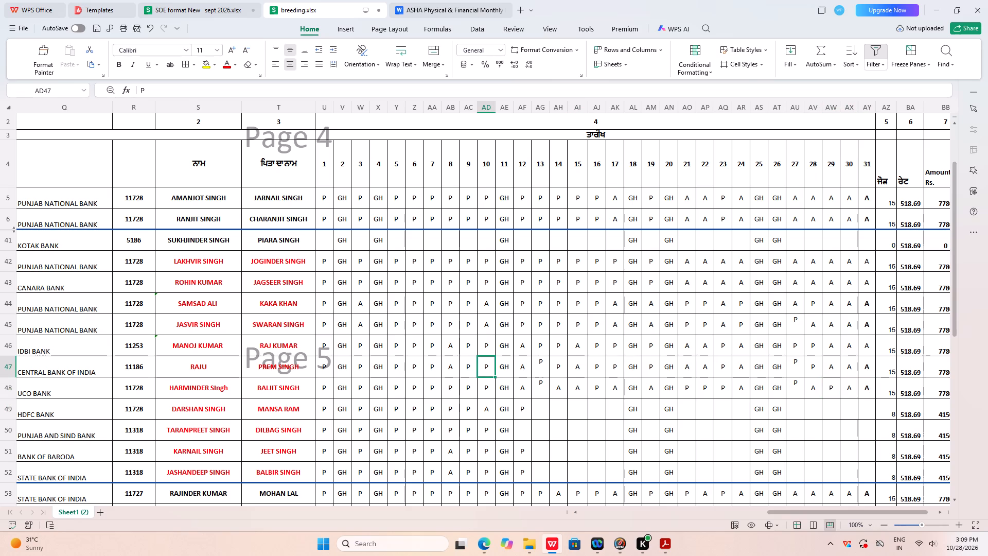
left_click(48, 67)
left_click_drag(535, 367, 800, 379)
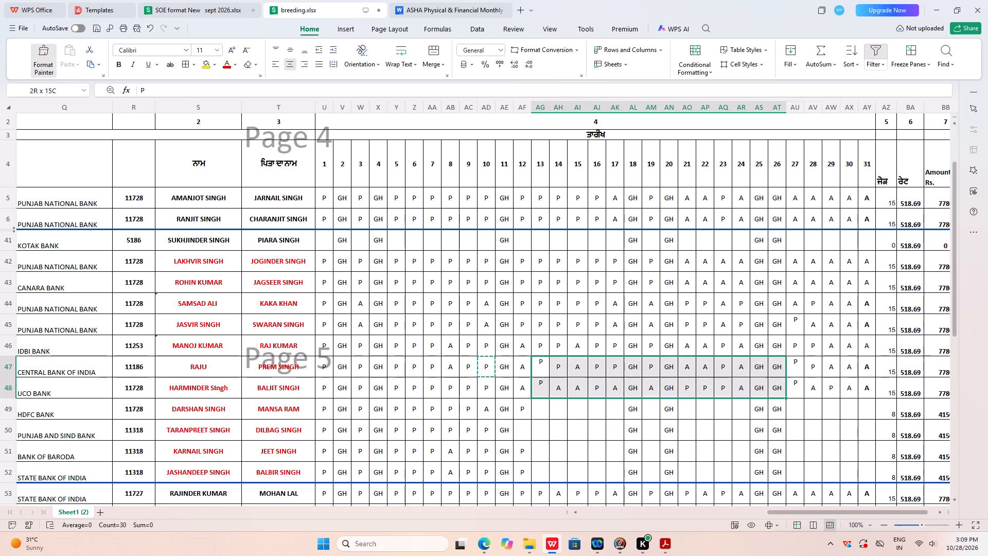
left_click_drag(800, 379, 860, 394)
left_click(851, 418)
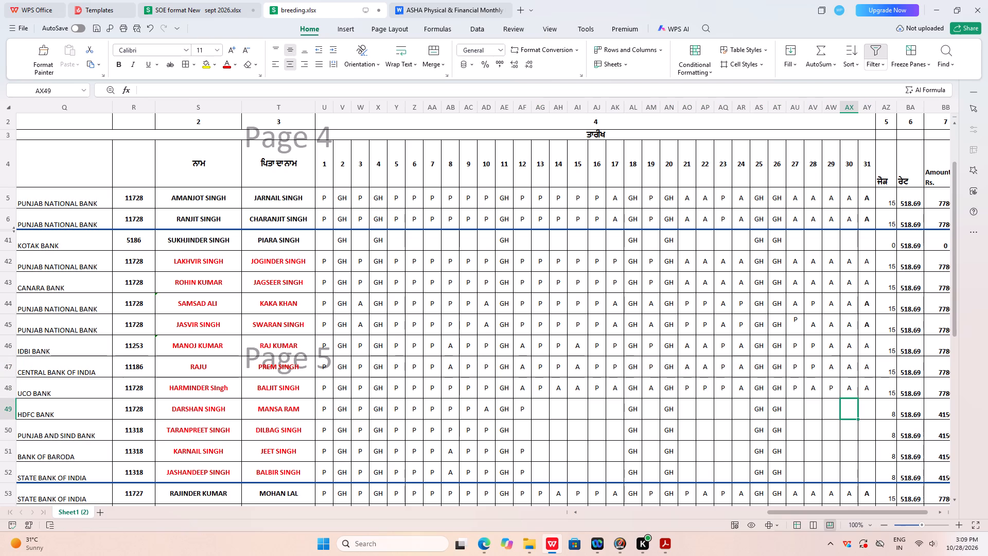
In row 49, mark days 13 to 16 as P and day 17 as A.
left_click(537, 412)
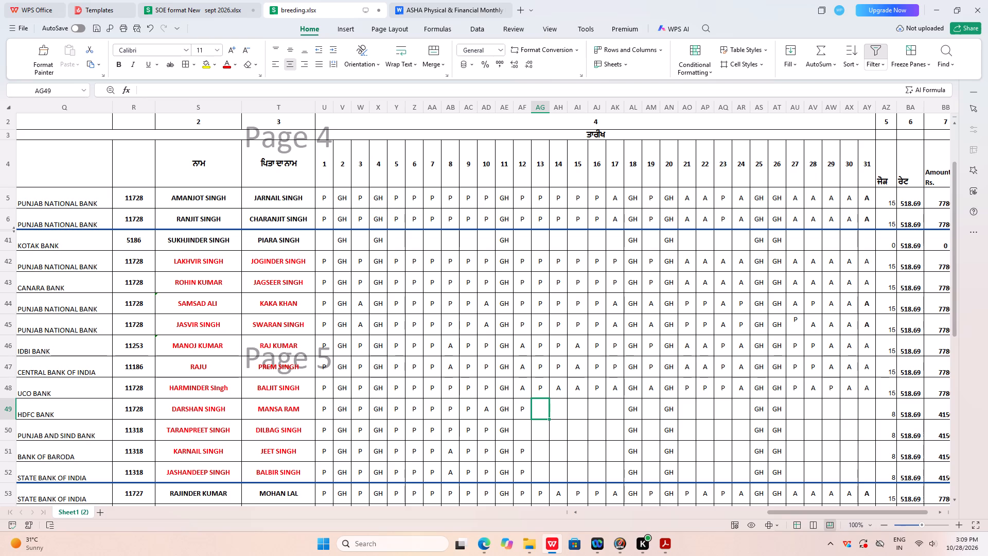
key("p")
key("Right")
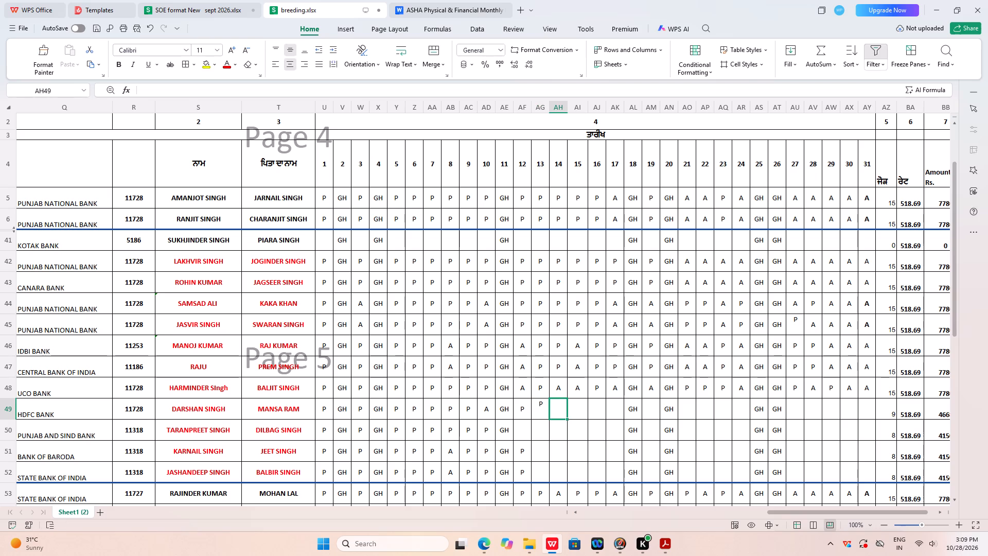
key("p")
key("Right")
key("p")
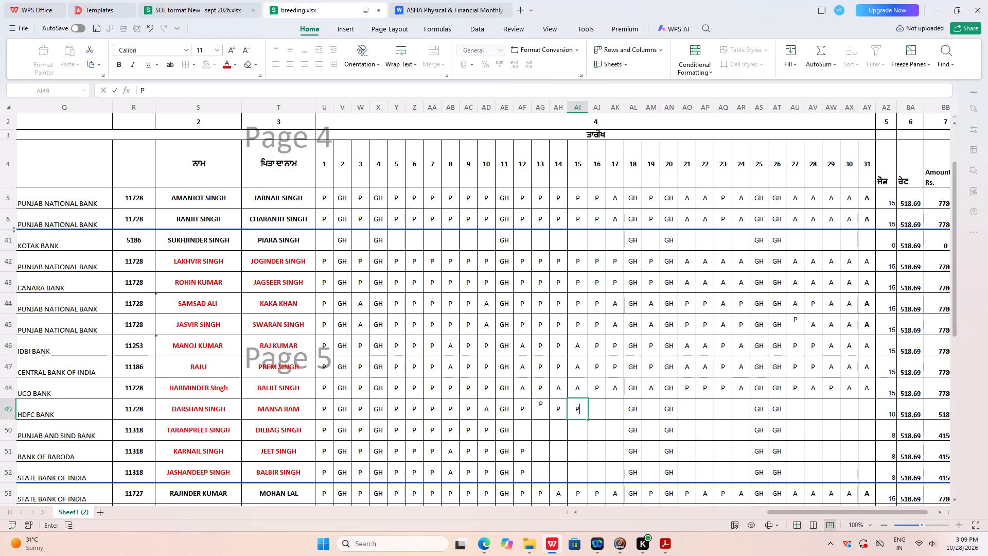
key("Right")
key("p")
key("Right")
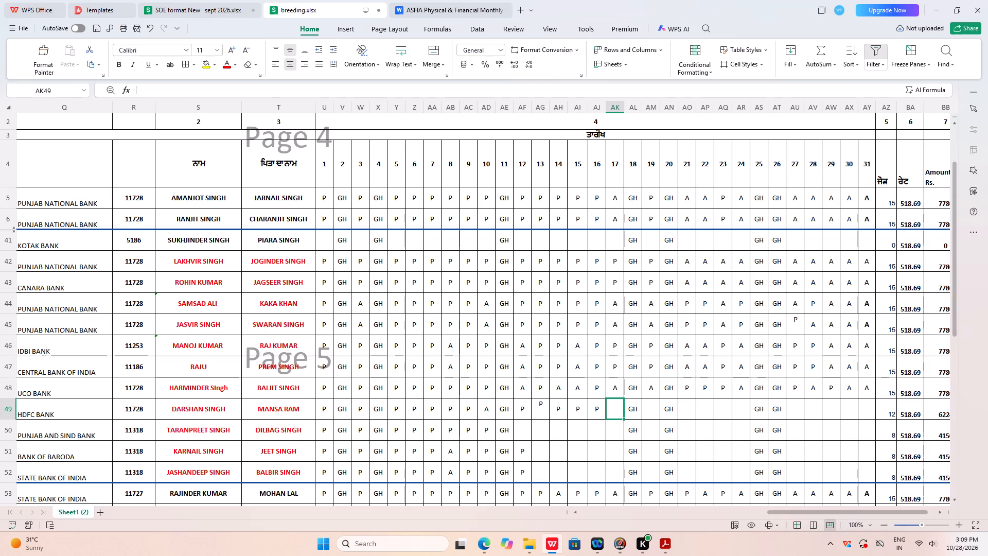
key("a")
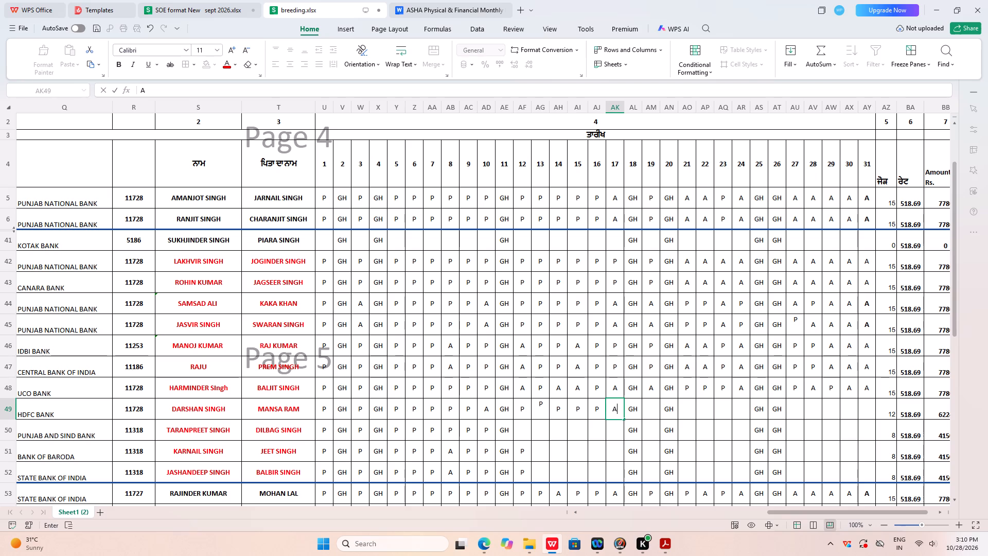
key("Right")
In row 49, mark day 19 as P, day 21 as A, day 22 as P, and days 23 and 24 as A.
key("Right")
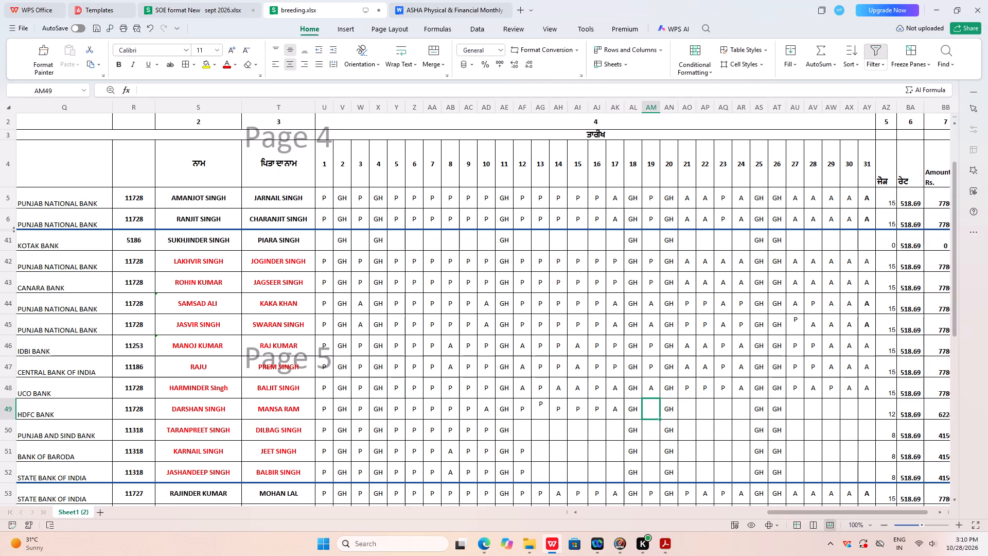
key("p")
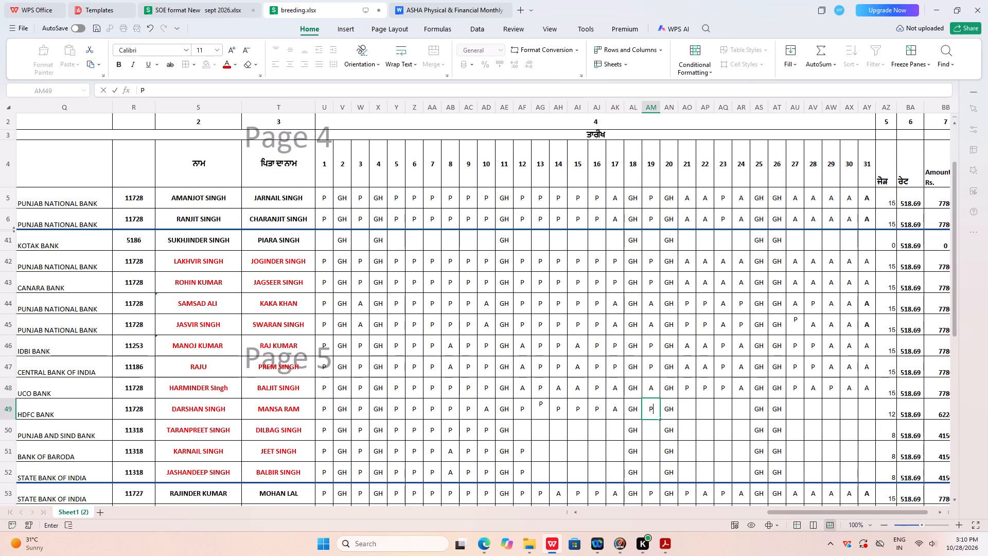
key("Right")
key("Right")
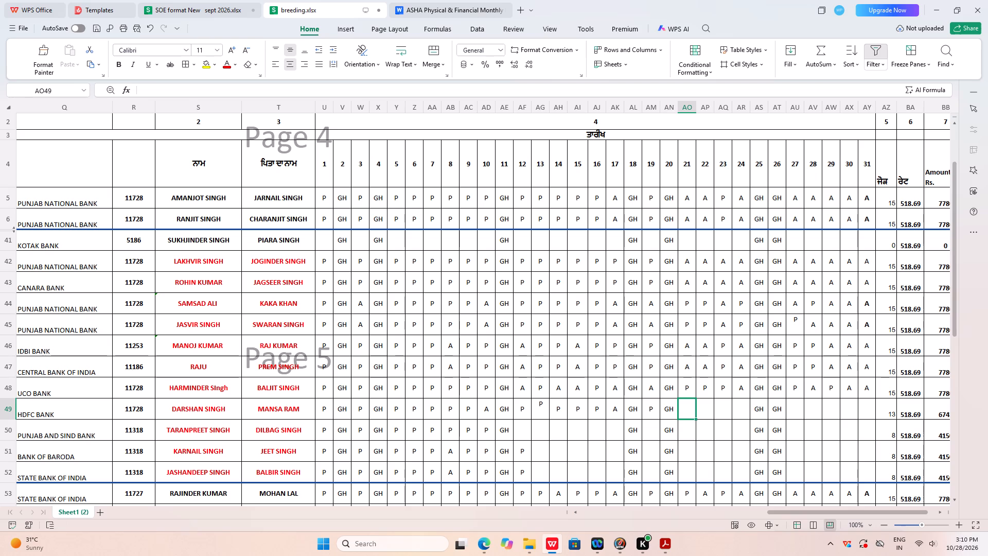
type("AP")
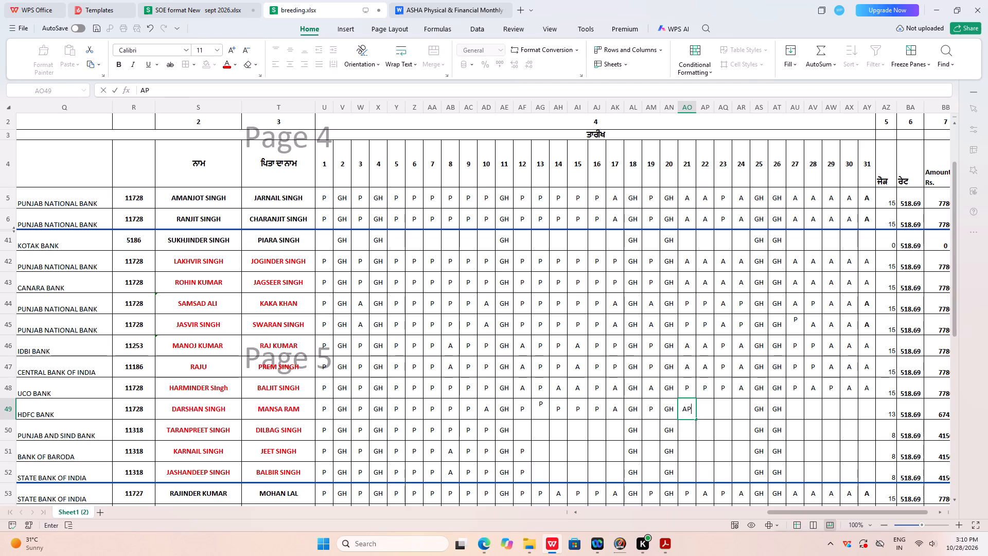
key("BackSpace")
key("Right")
key("p")
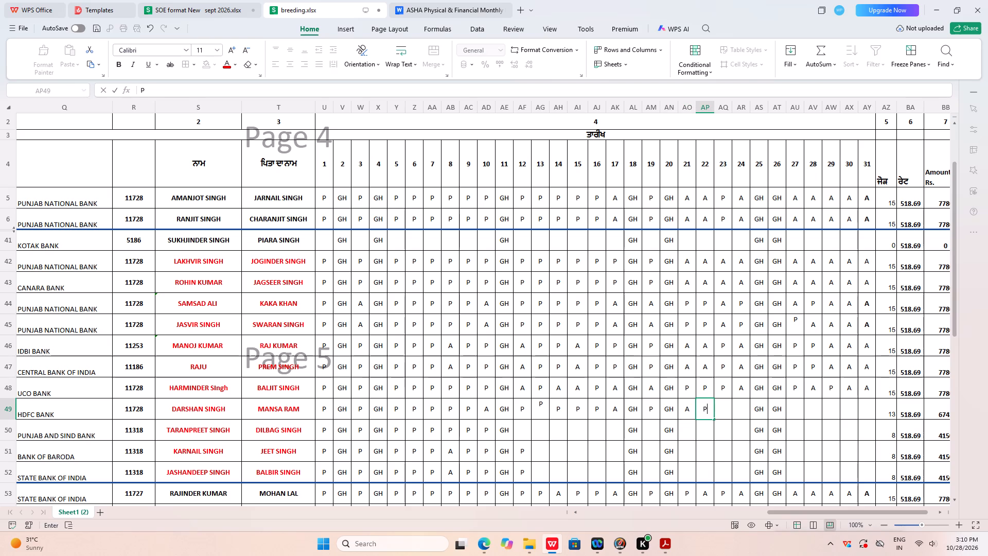
key("Right")
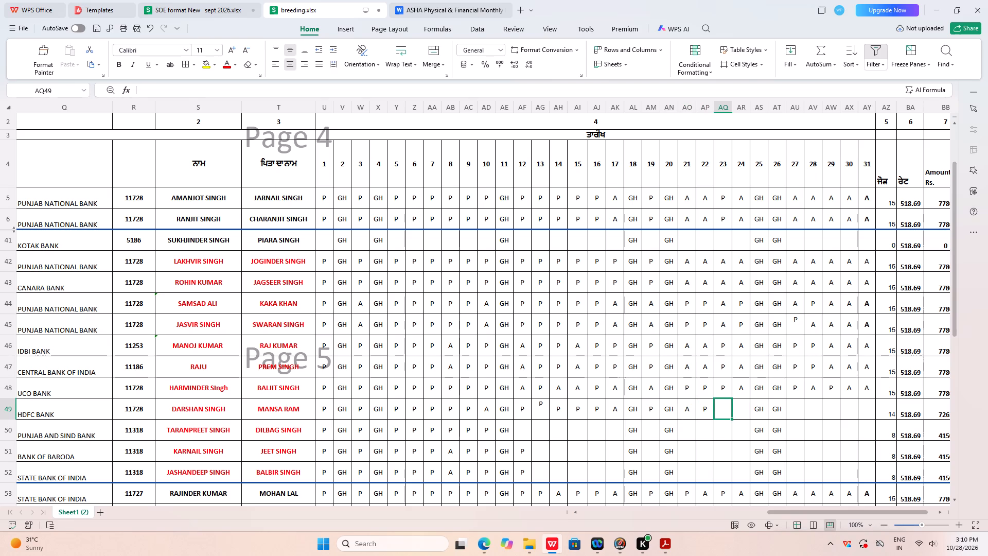
key("a")
key("Right")
key("a")
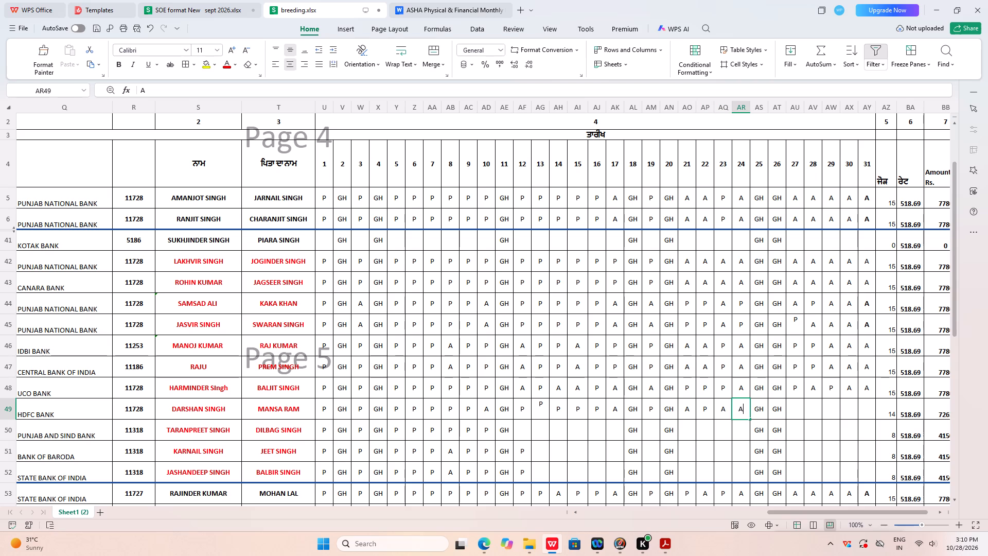
key("Right")
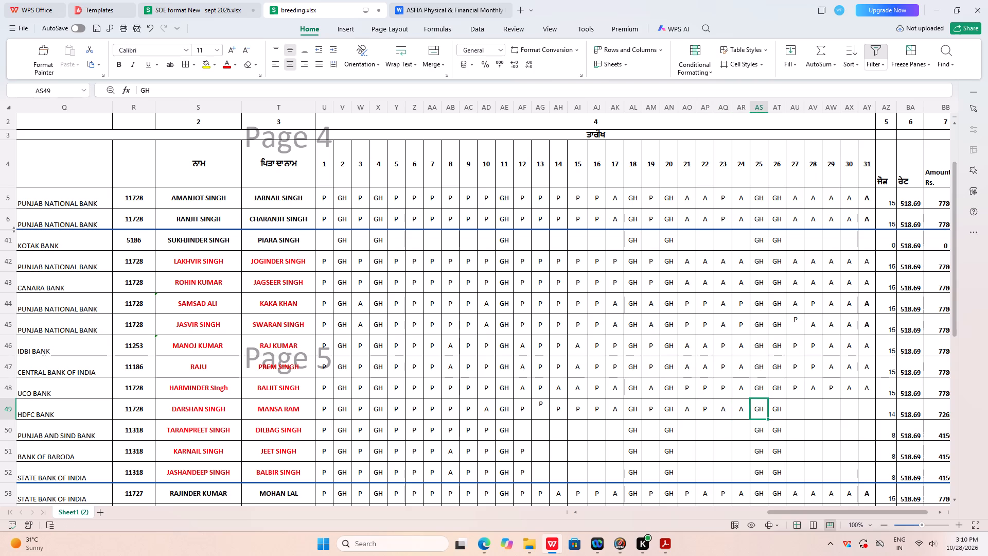
In row 49, mark day 27 as A and day 28 as P.
key("Right")
key("Right")
key("a")
key("Right")
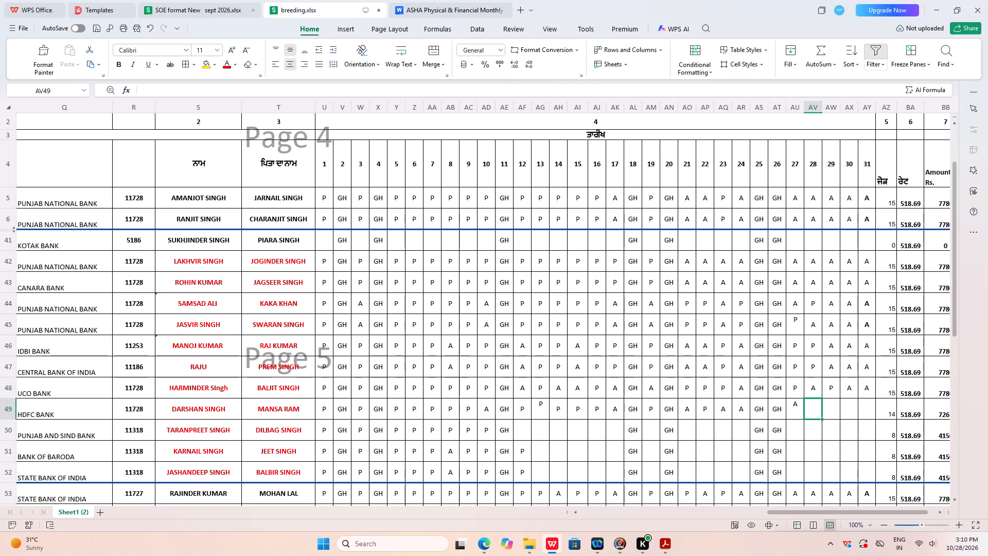
key("j")
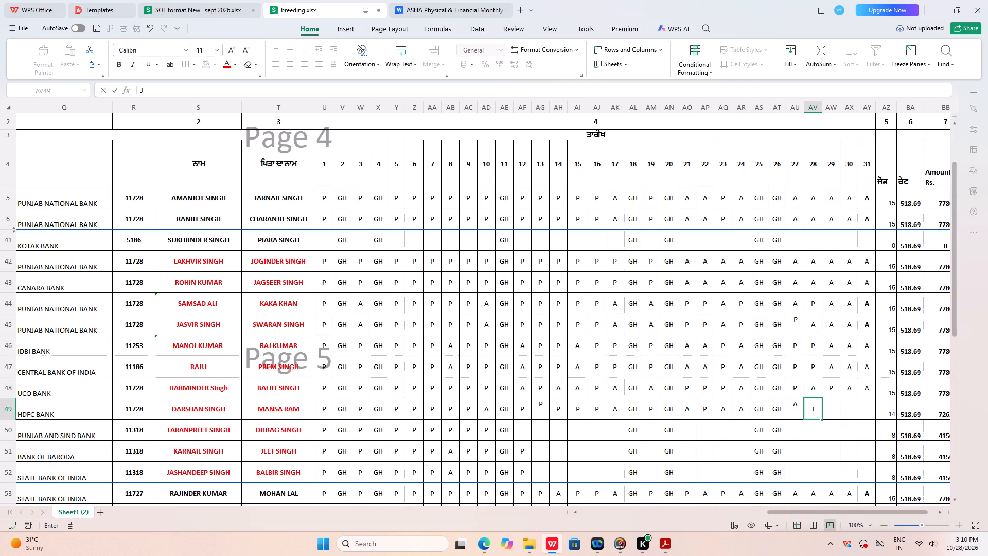
left_click(821, 445)
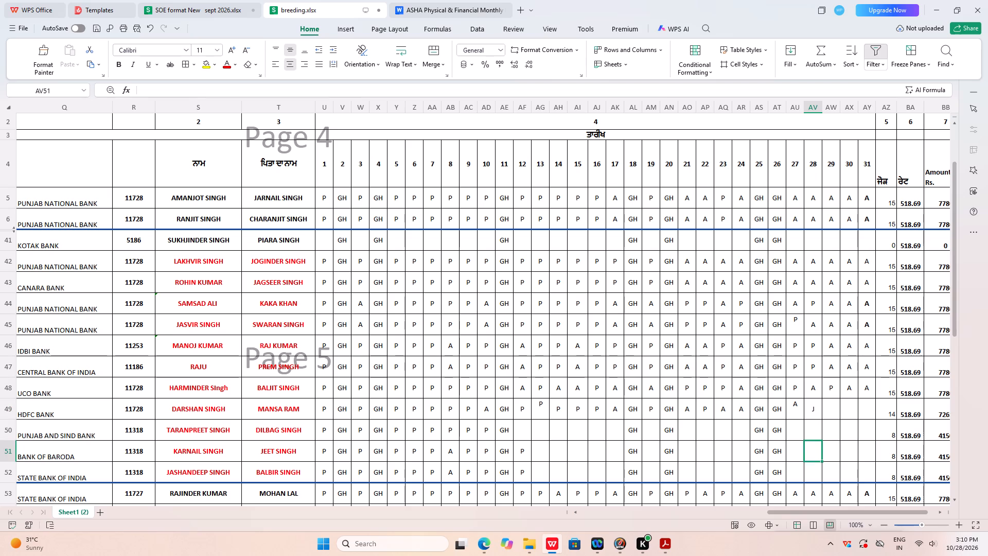
left_click(815, 412)
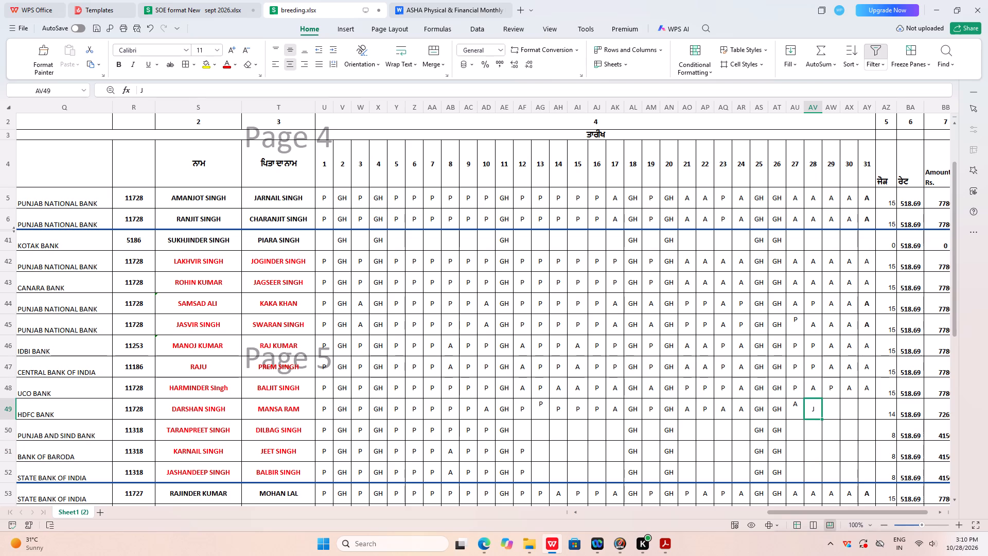
key("p")
left_click(860, 433)
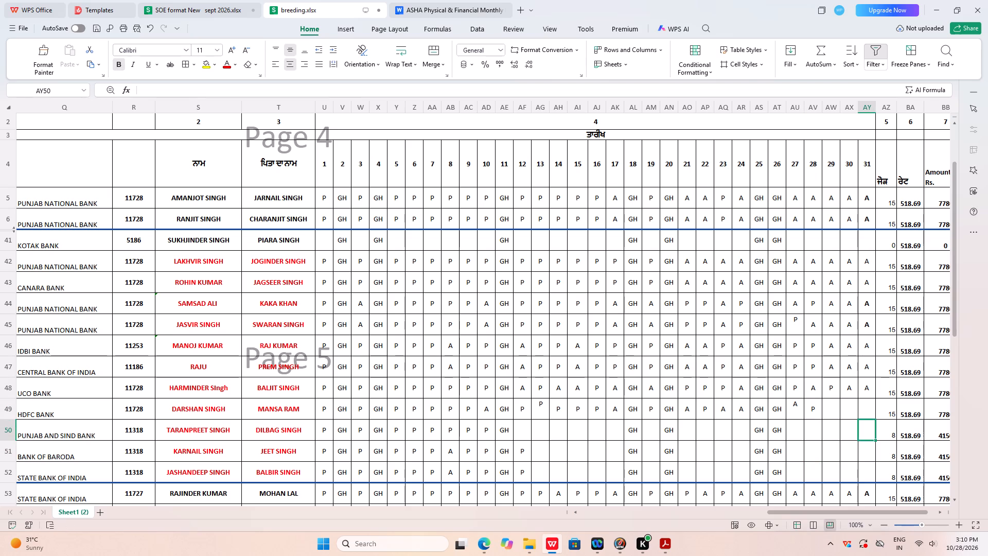
Copy the cell formatting of row 48's day 12 onto days 12 to 31 of rows 49 to 52 with Format Painter.
left_click(524, 392)
left_click(50, 69)
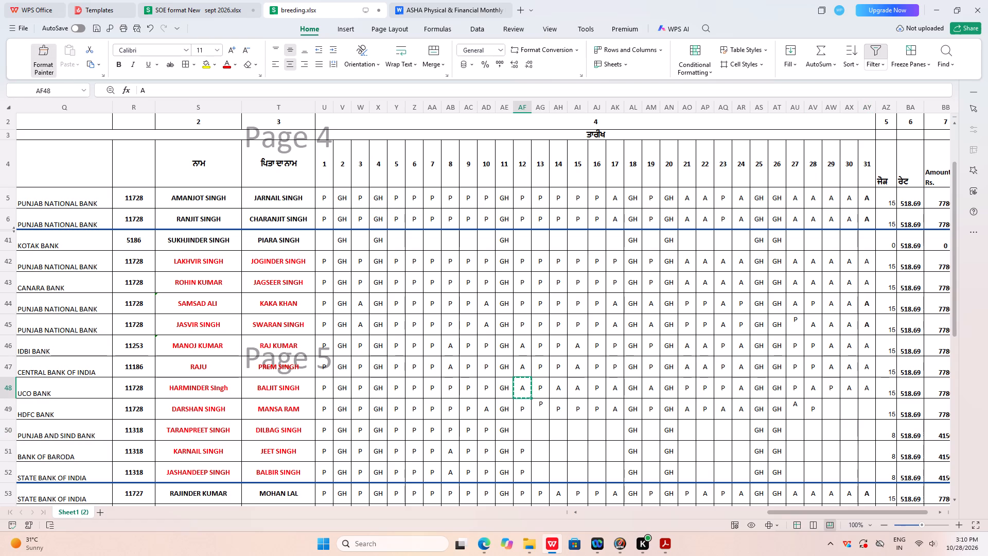
left_click_drag(516, 408, 868, 429)
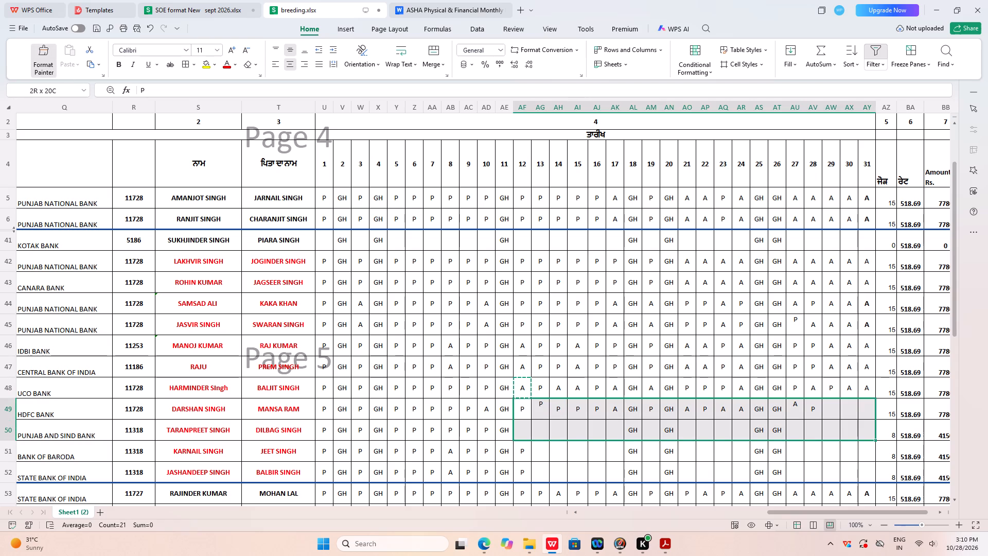
left_click_drag(868, 429, 868, 468)
left_click(843, 451)
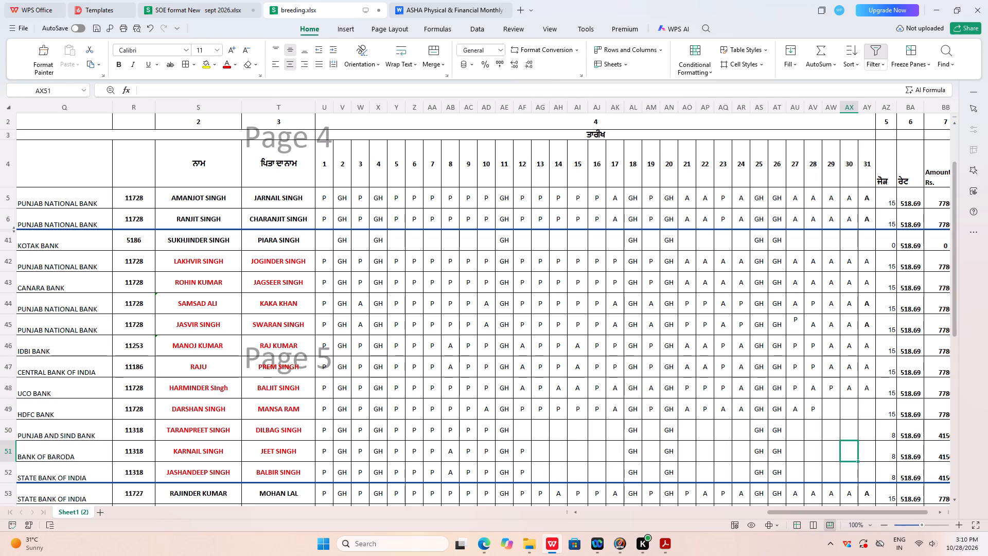
In row 51, mark days 13 and 14 as P, day 15 as A, and days 16 and 17 as P.
left_click(523, 431)
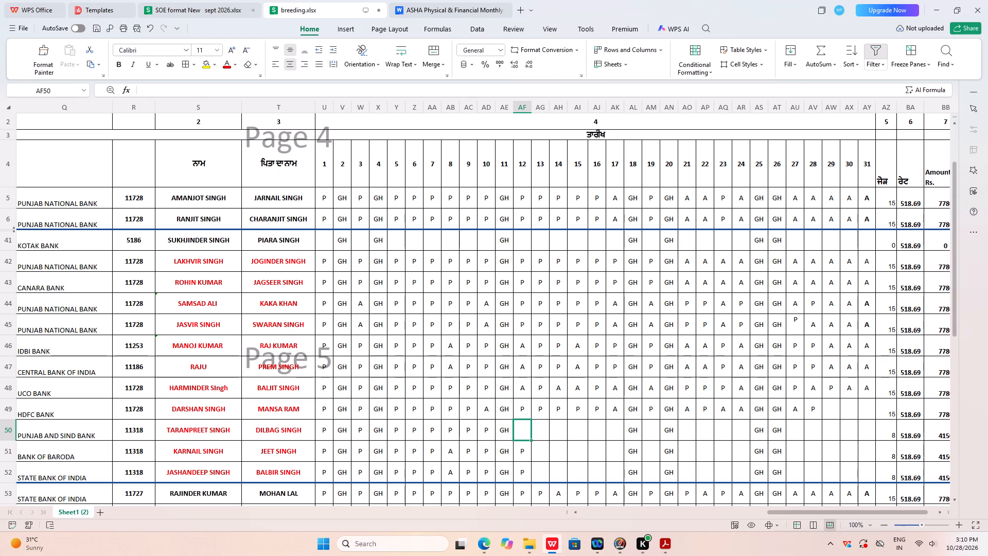
left_click(543, 456)
left_click(527, 454)
left_click(534, 454)
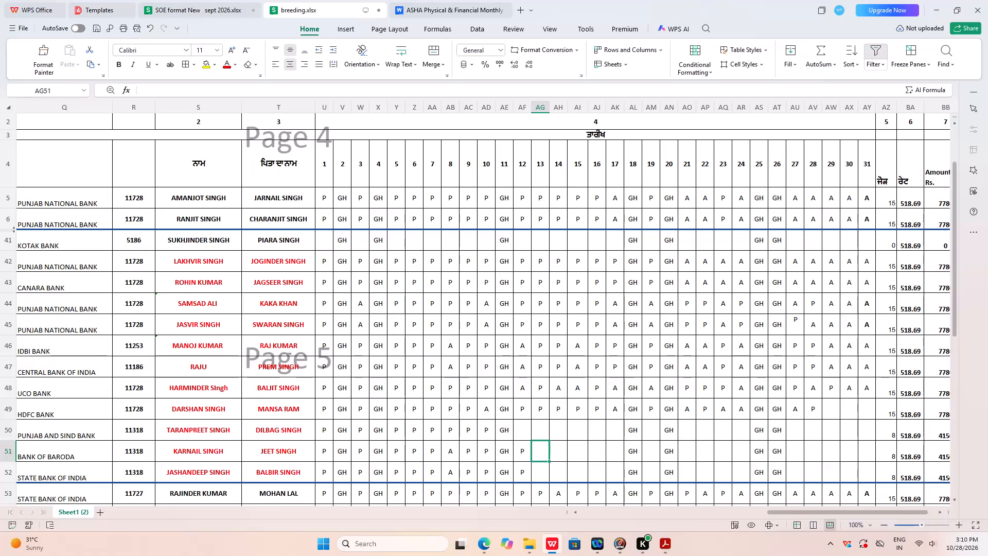
key("p")
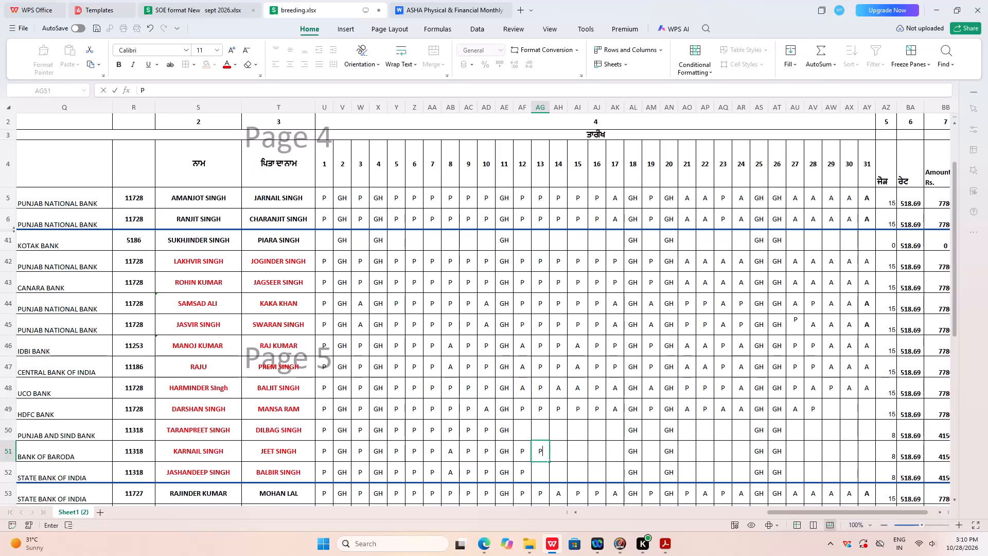
key("Right")
key("p")
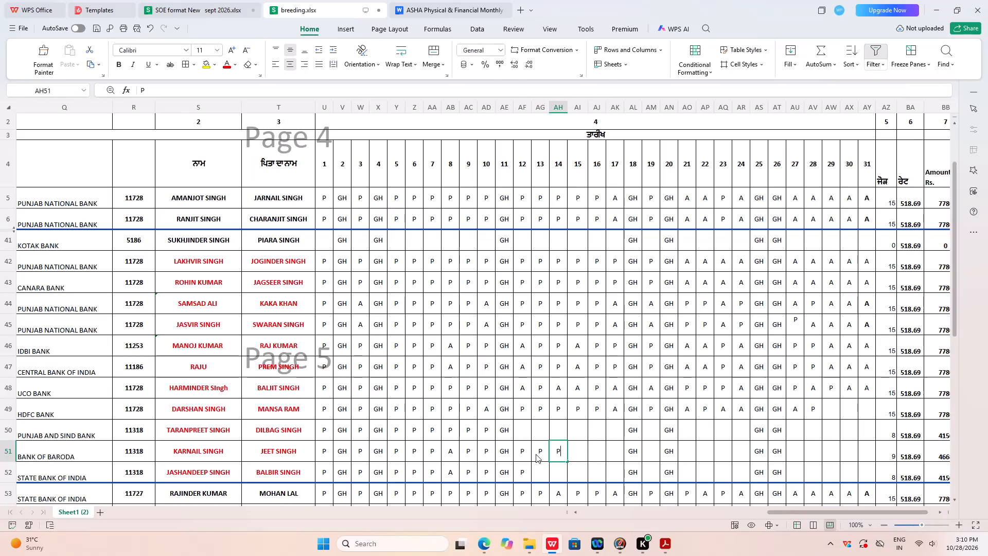
key("Right")
key("a")
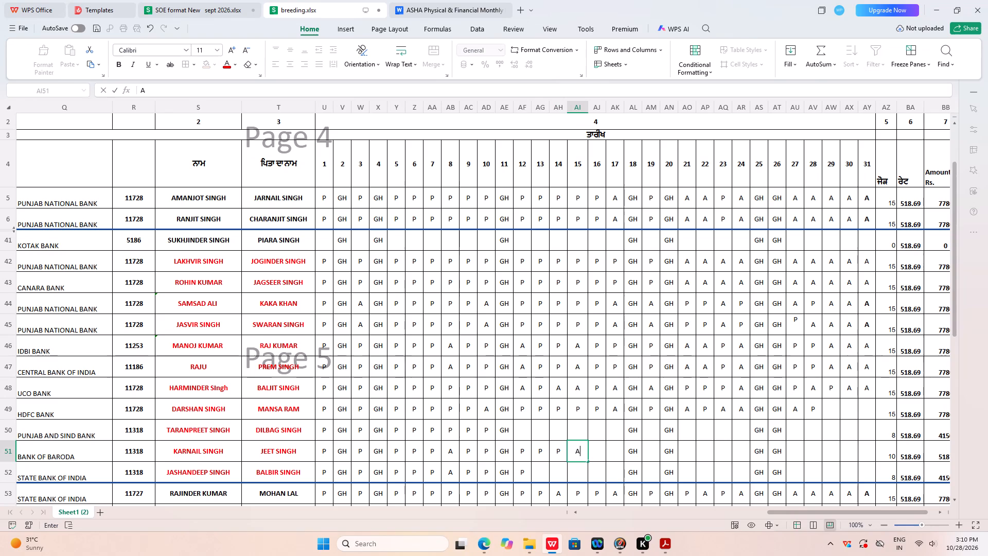
key("Right")
key("p")
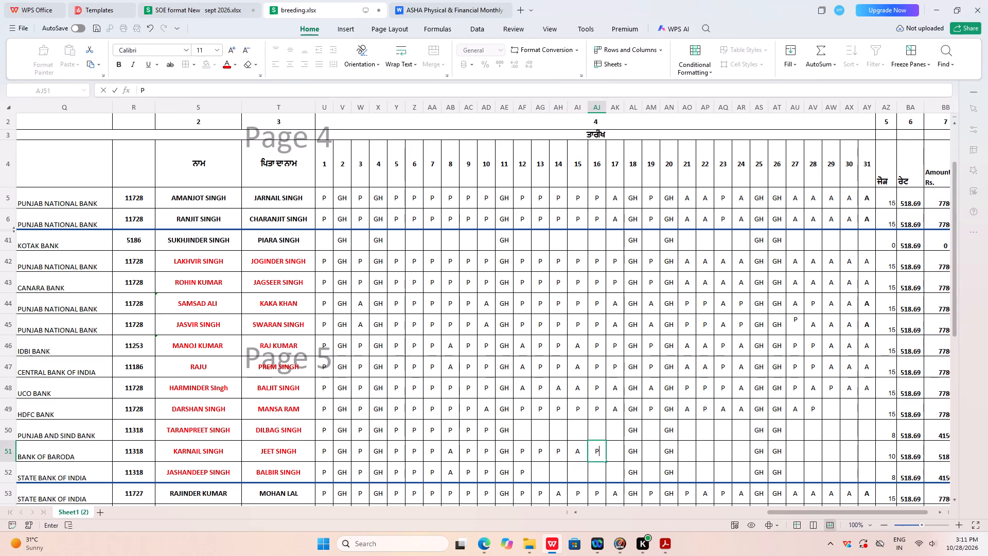
key("Right")
key("p")
In row 51, mark day 19 as P, days 21 and 22 as A, day 23 as P, and day 24 as A.
key("Right")
key("Right")
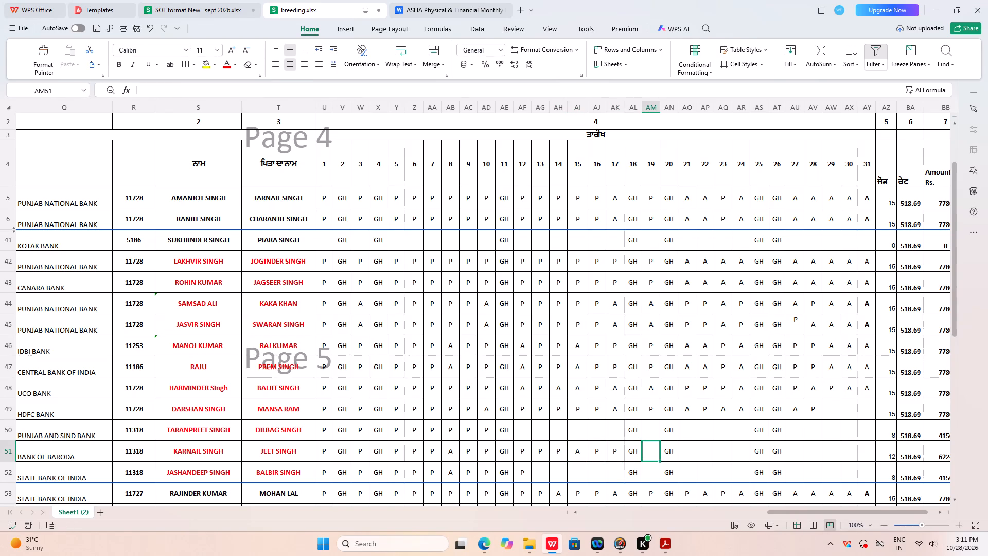
key("p")
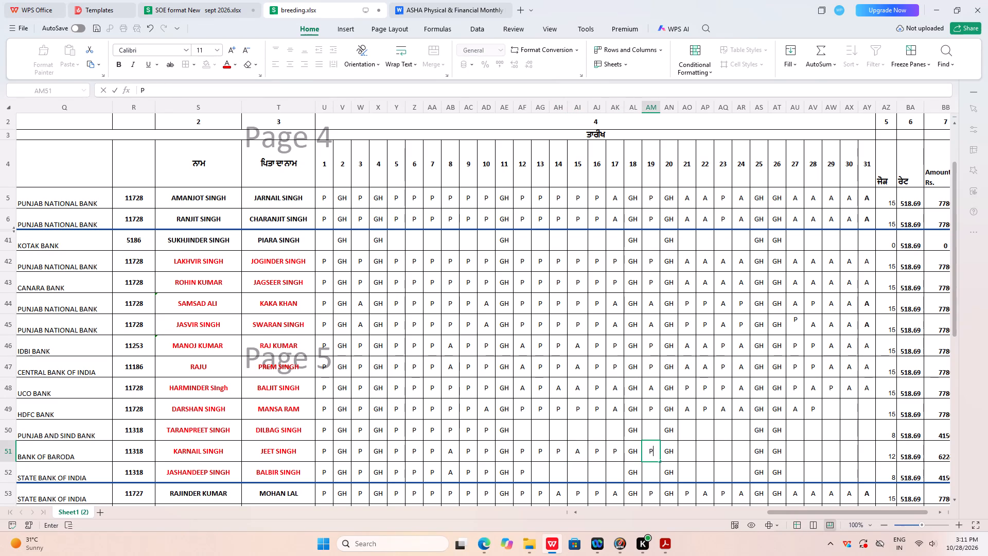
key("Right")
key("Right")
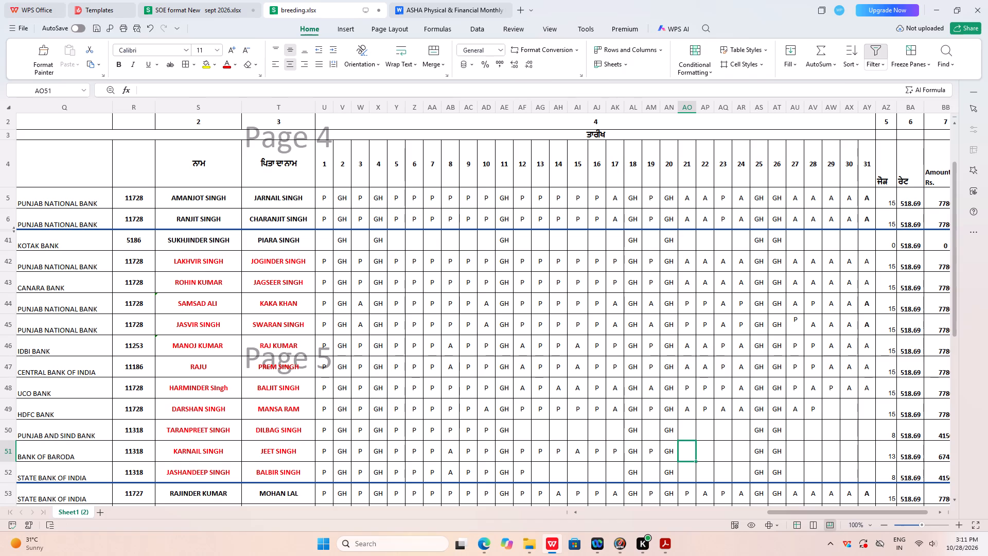
key("p")
key("BackSpace")
key("a")
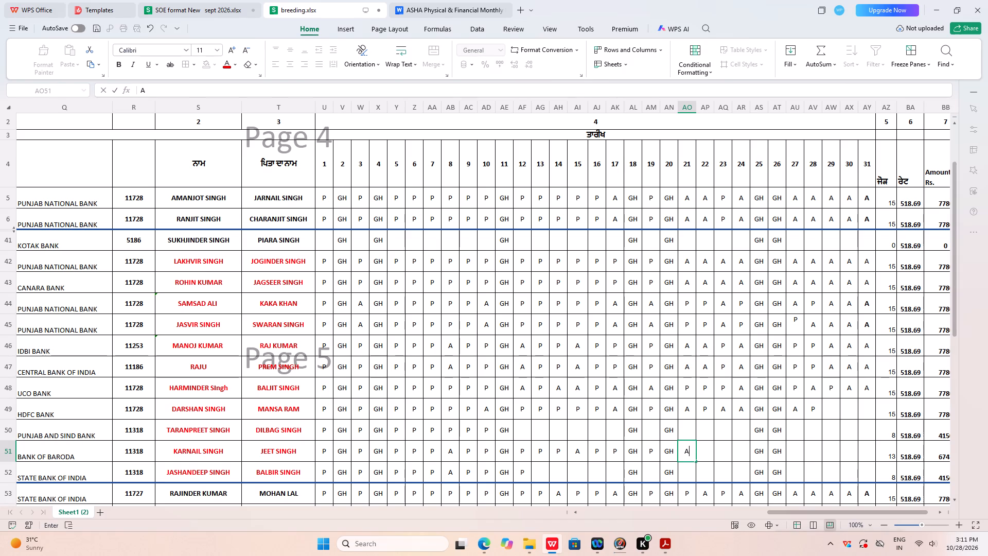
key("Right")
key("a")
key("Right")
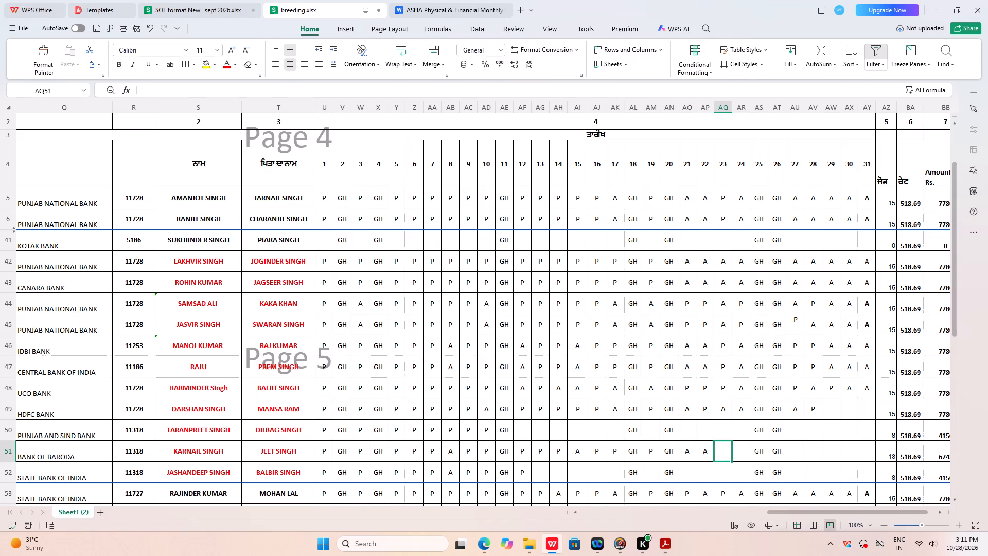
key("p")
key("Right")
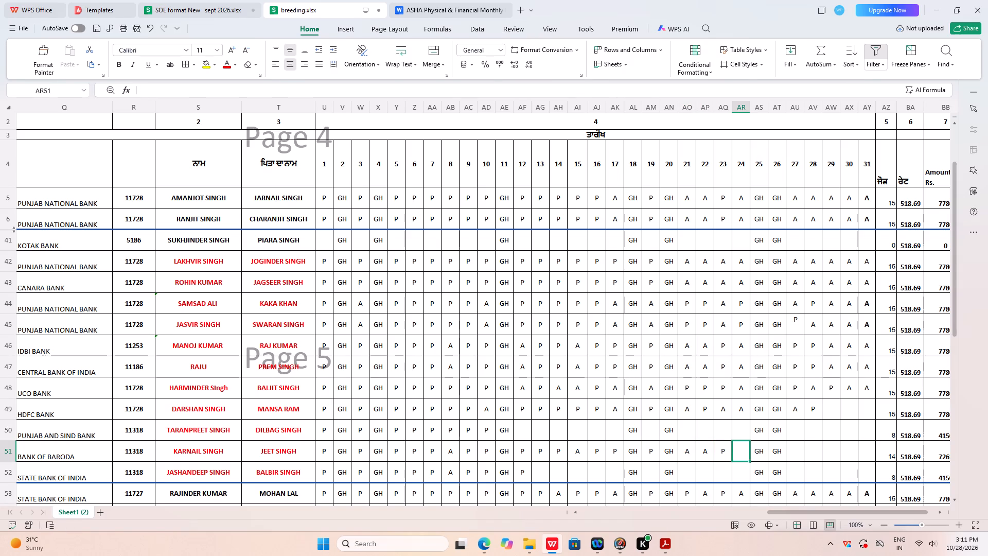
key("a")
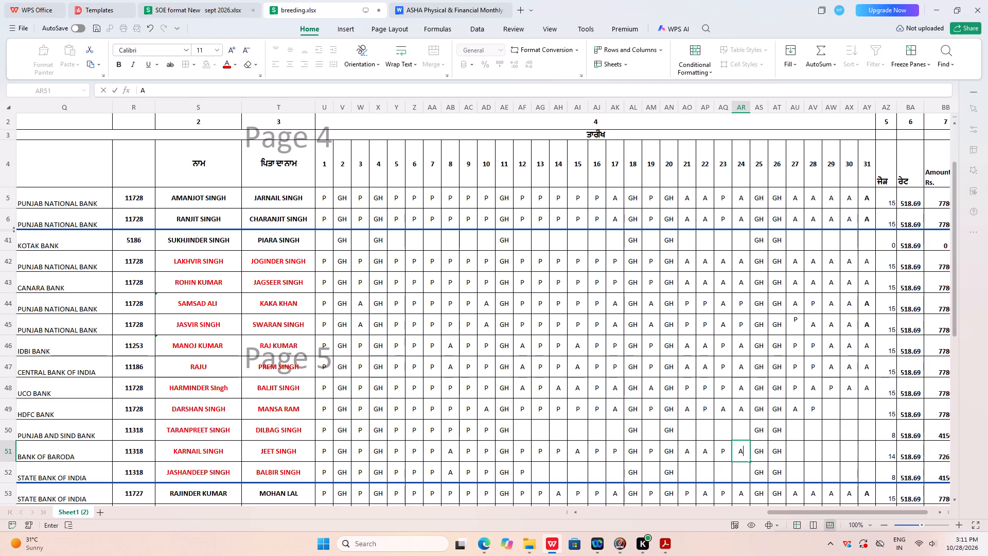
In row 51, mark day 27 as P and days 28 to 31 as A.
key("Right")
key("Right")
key("Right")
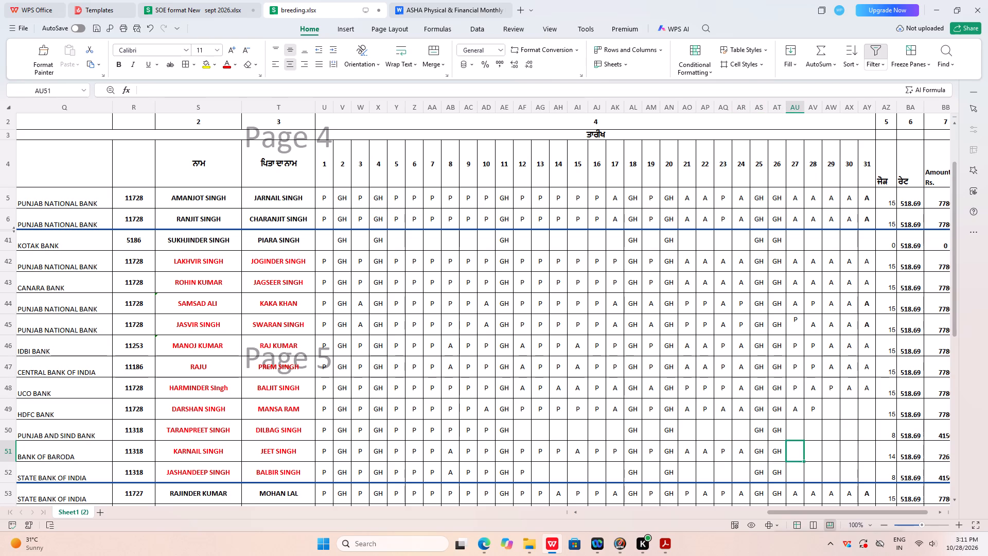
key("p")
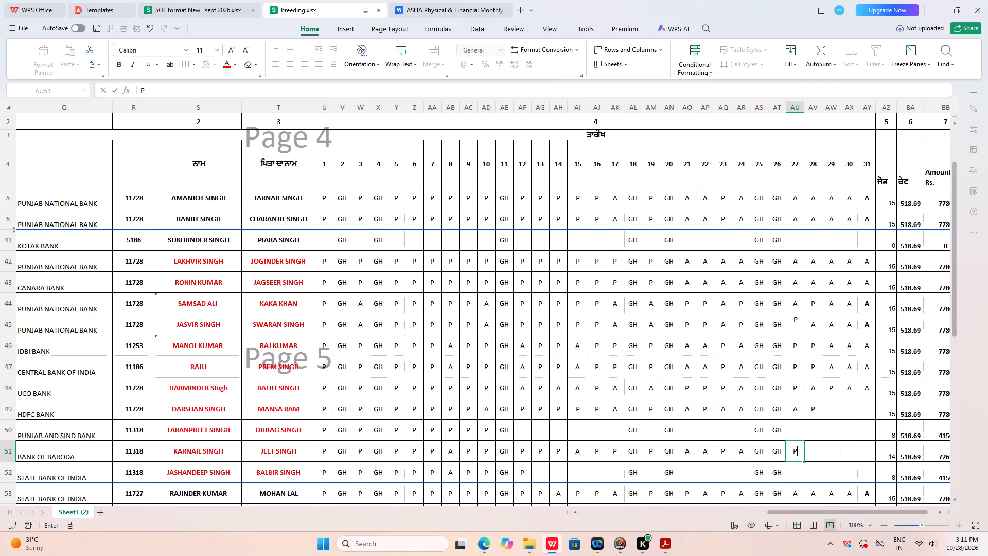
key("Right")
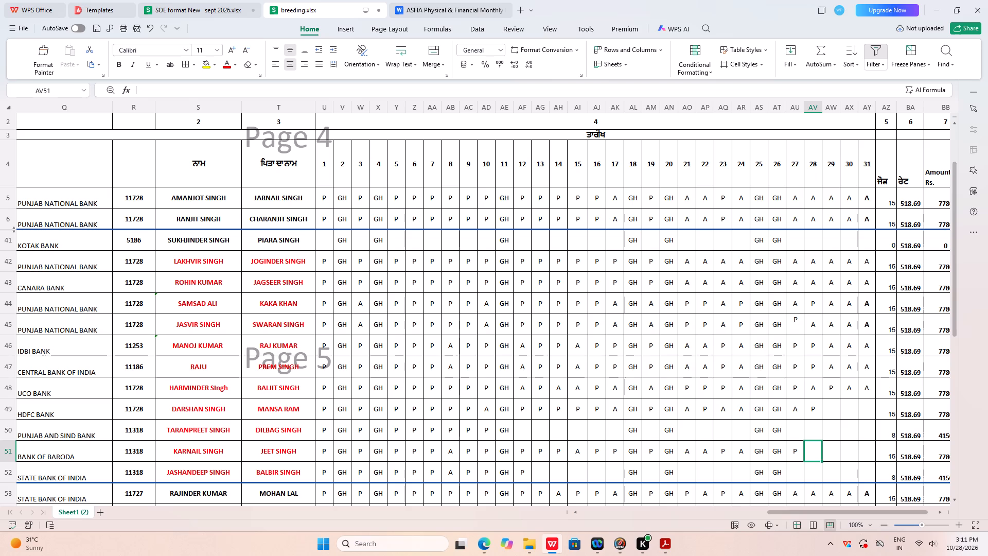
key("a")
key("Right")
key("a")
key("Right")
key("a")
key("Right")
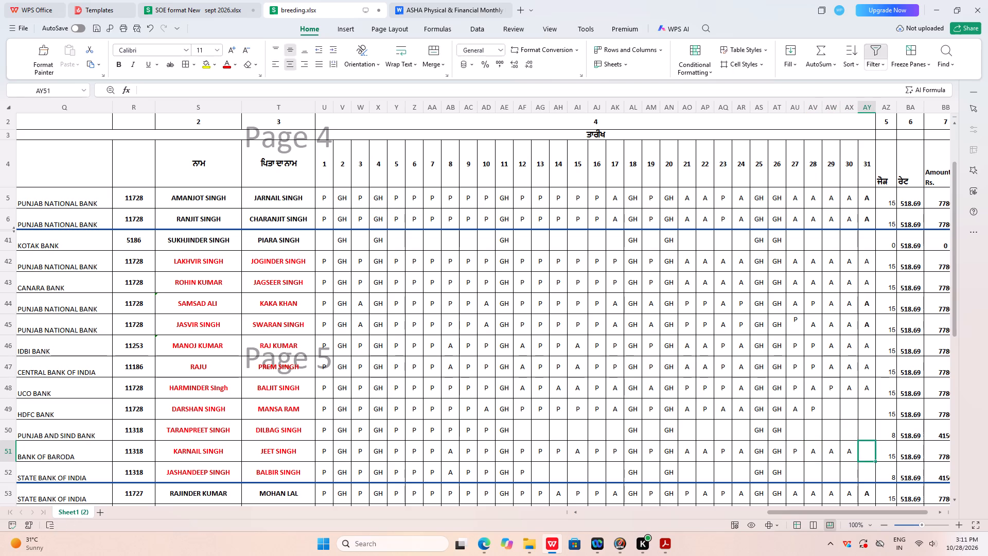
key("a")
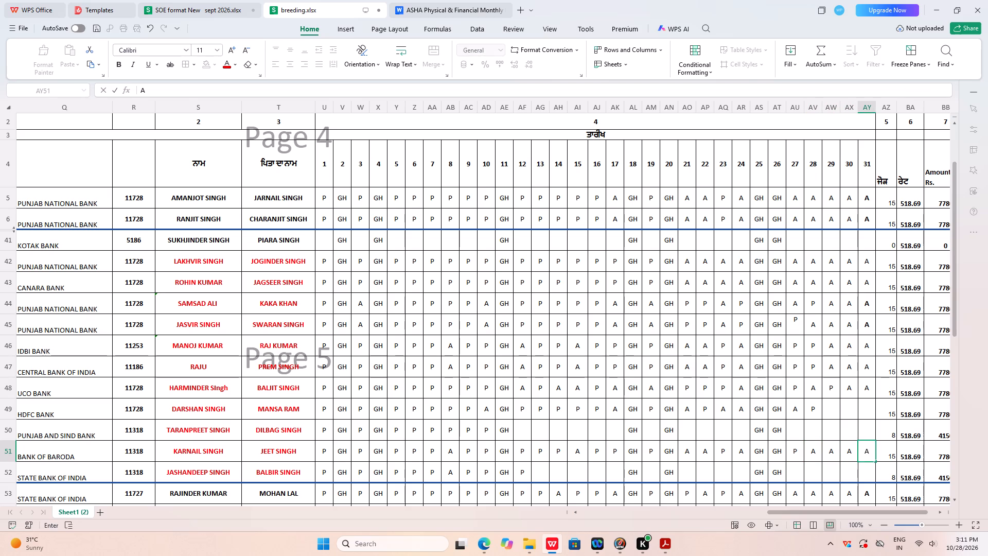
In row 49, mark days 29 to 31 as A.
left_click(829, 410)
key("a")
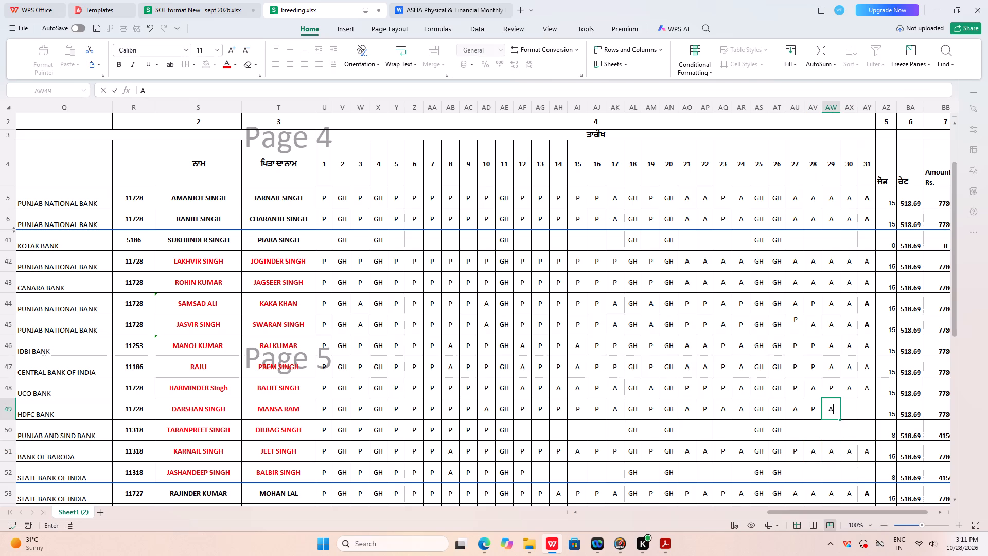
key("Right")
key("a")
key("Right")
key("a")
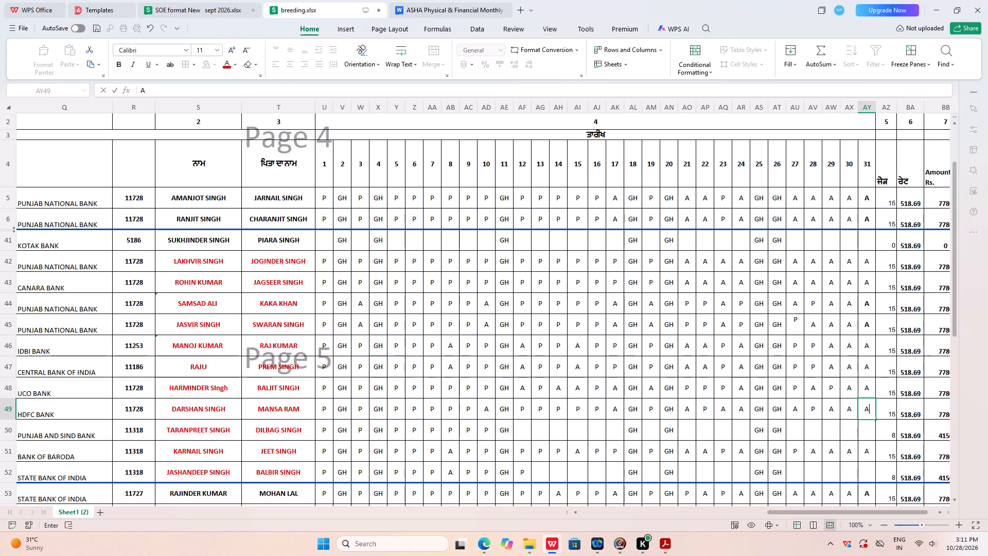
In row 52, mark days 13 and 14 as A and days 15 to 17 as P.
left_click(528, 434)
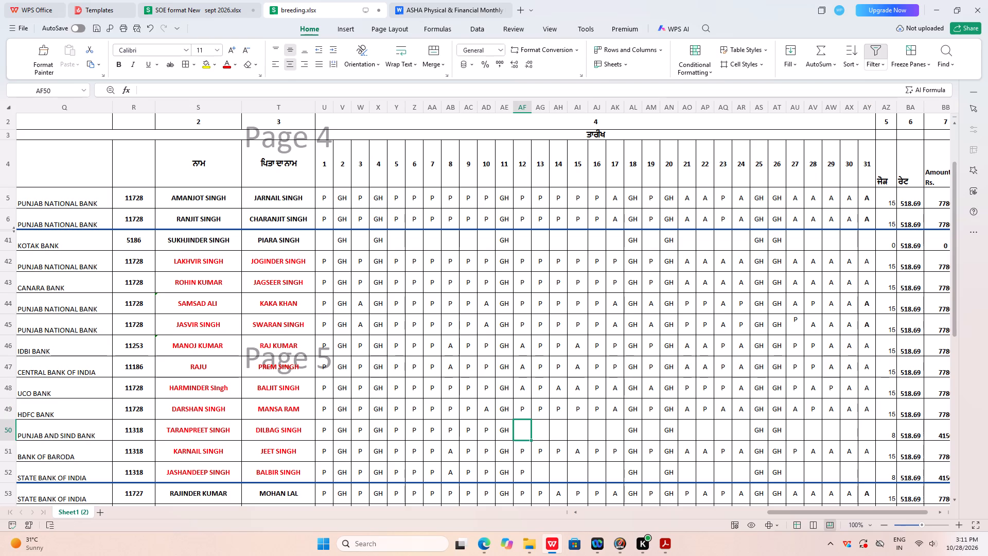
left_click(539, 474)
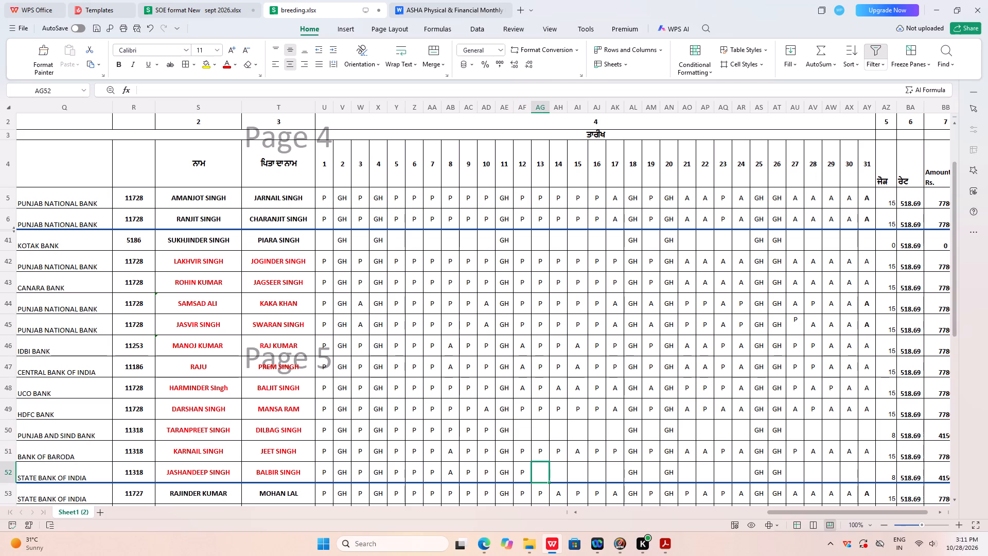
key("a")
key("Right")
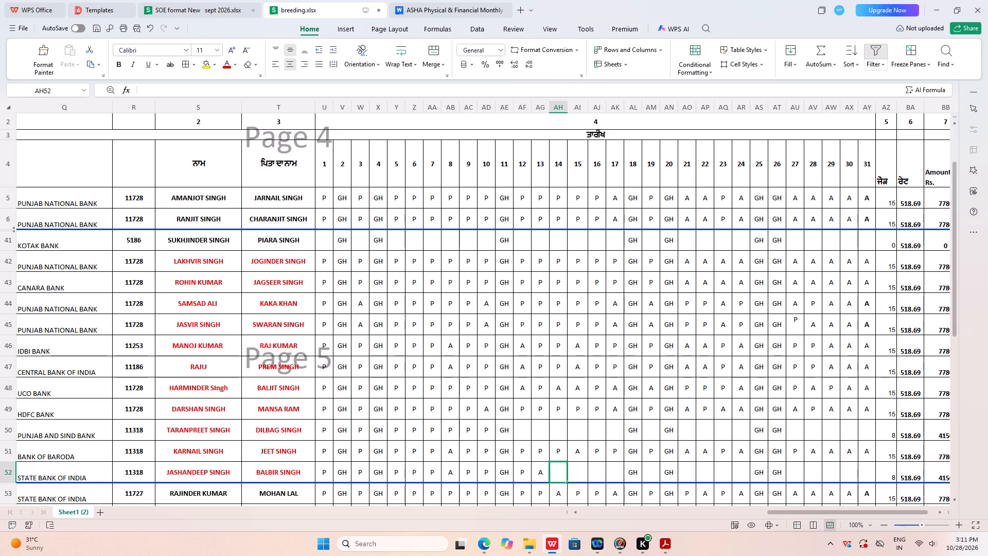
key("a")
key("Right")
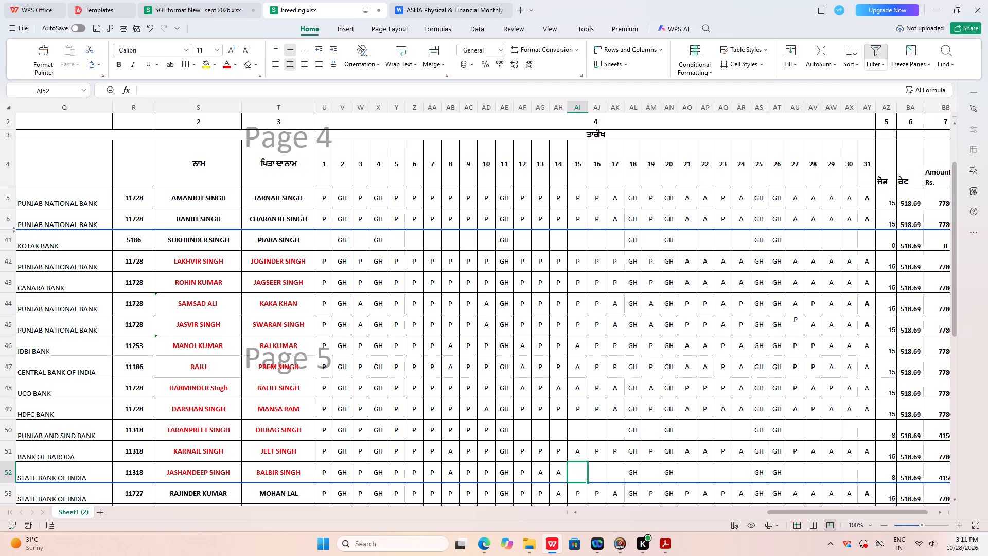
key("p")
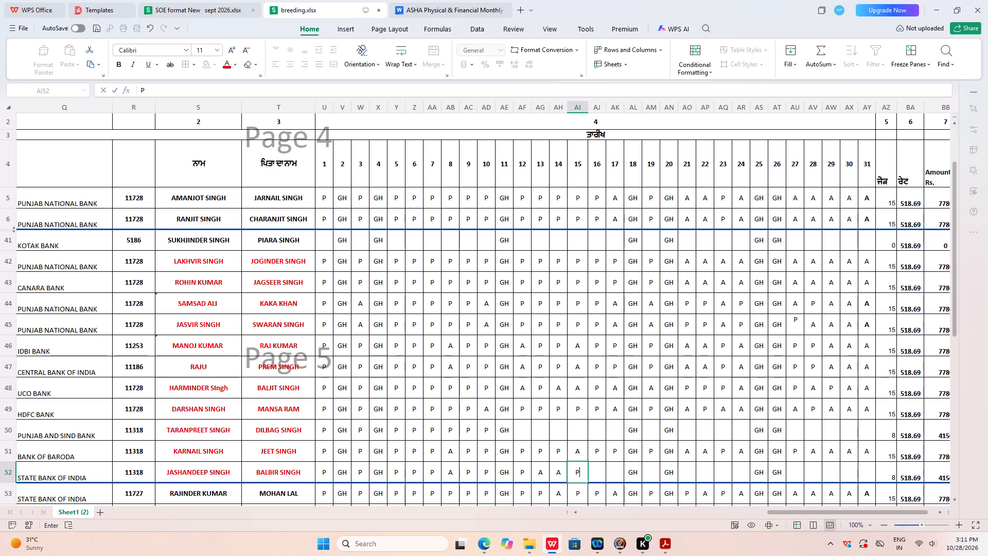
key("Right")
key("p")
key("Right")
key("p")
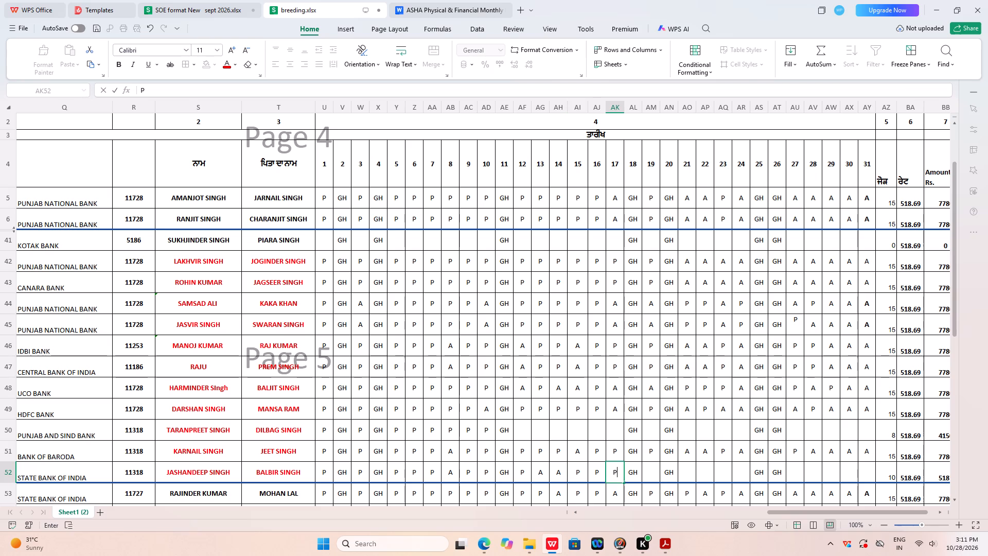
key("Right")
key("Right")
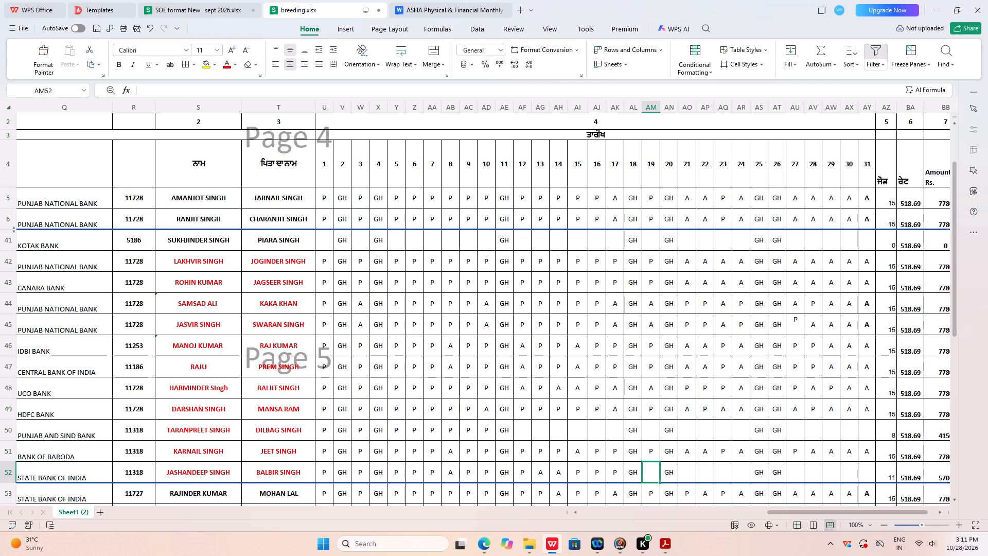
In row 52, mark day 19 as A, day 21 as P, days 22 and 23 as A, and day 24 as P.
key("a")
key("Right")
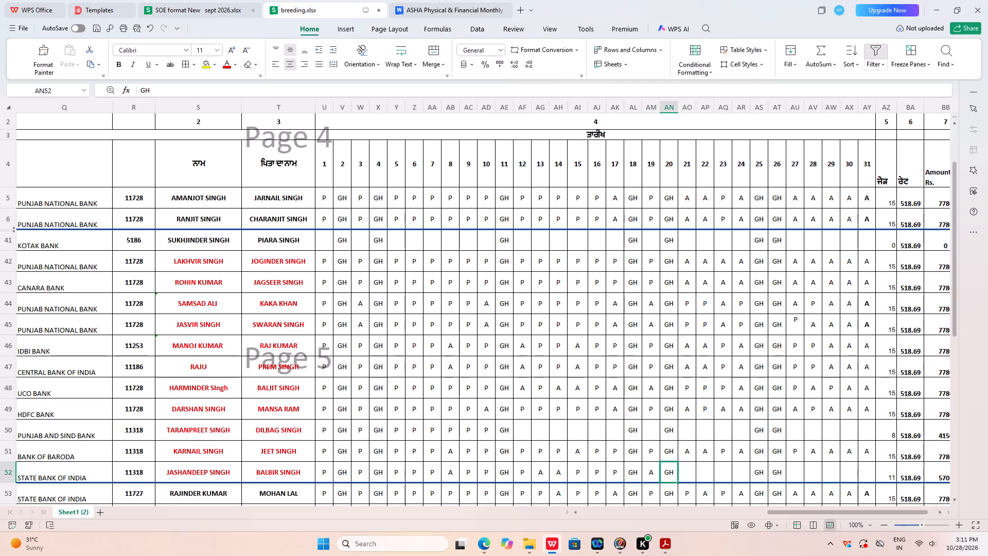
key("Right")
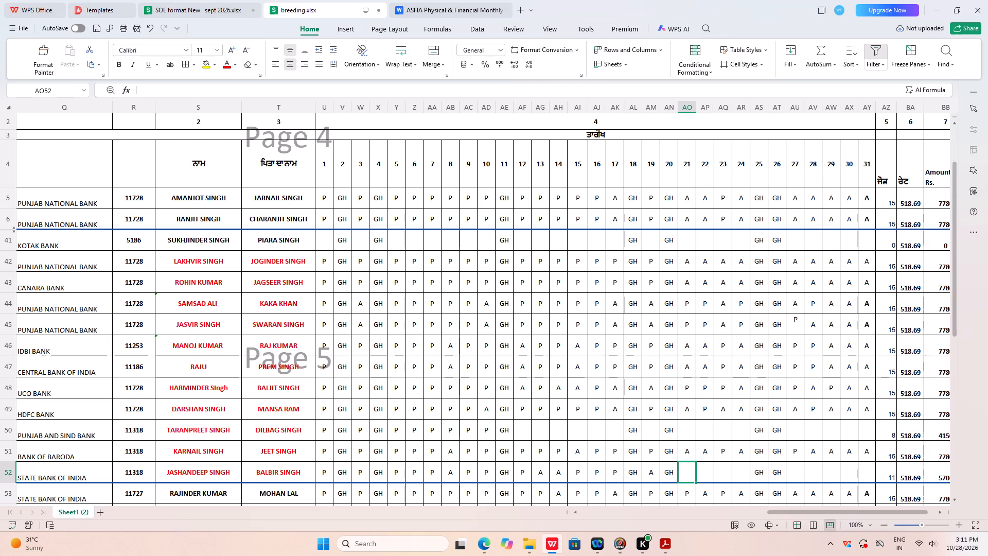
key("p")
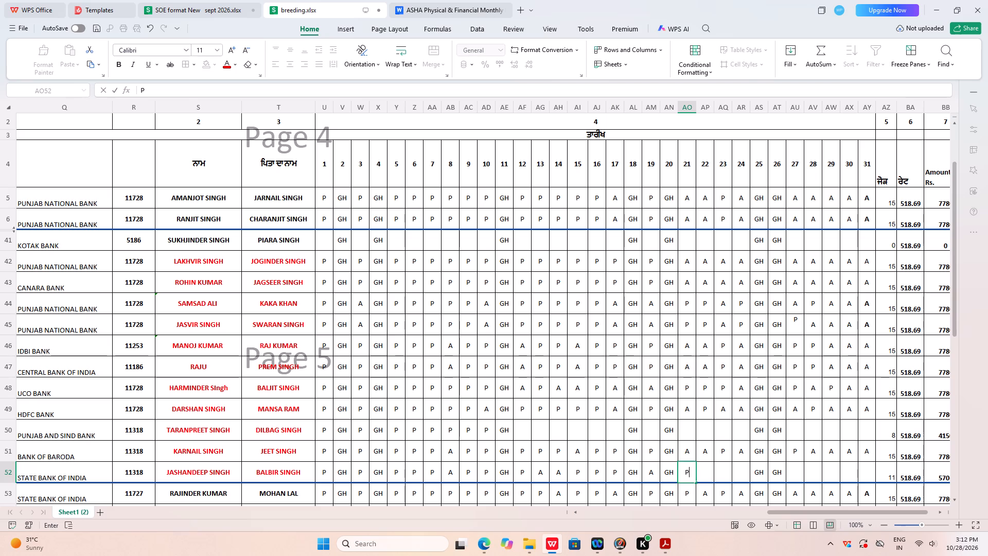
key("Right")
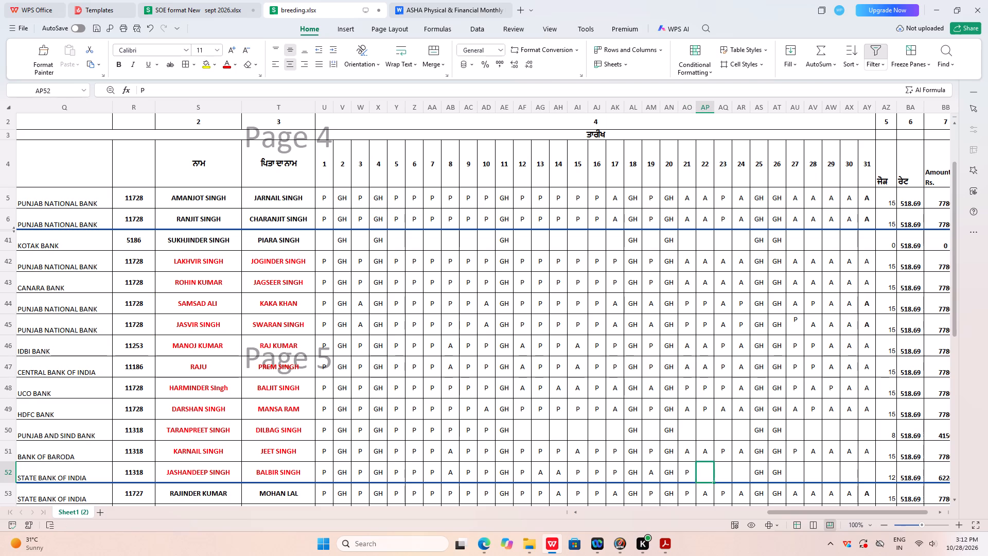
key("a")
key("Right")
key("a")
key("Right")
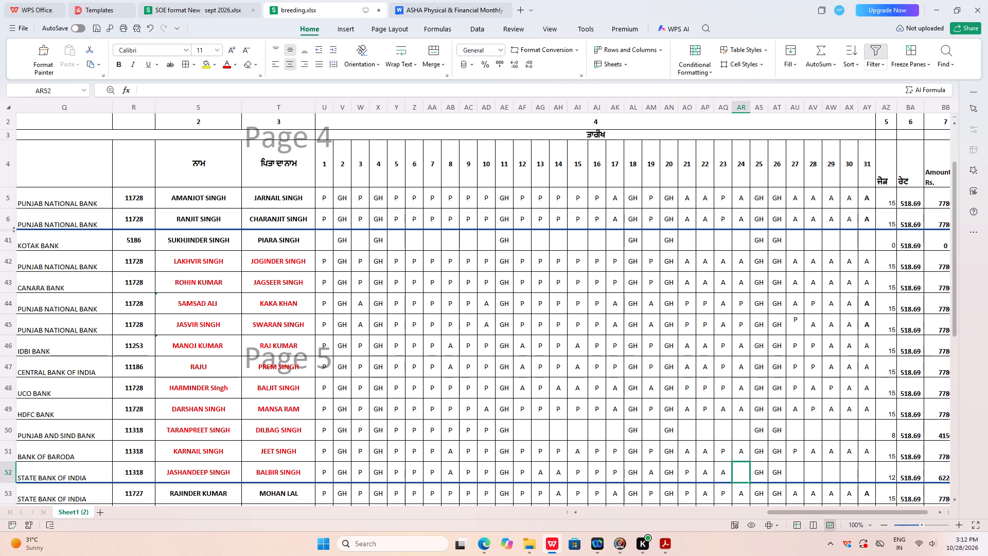
key("p")
key("Right")
In row 52, mark days 27 and 28 as A, days 29 and 30 as P, and day 31 as A.
key("Right")
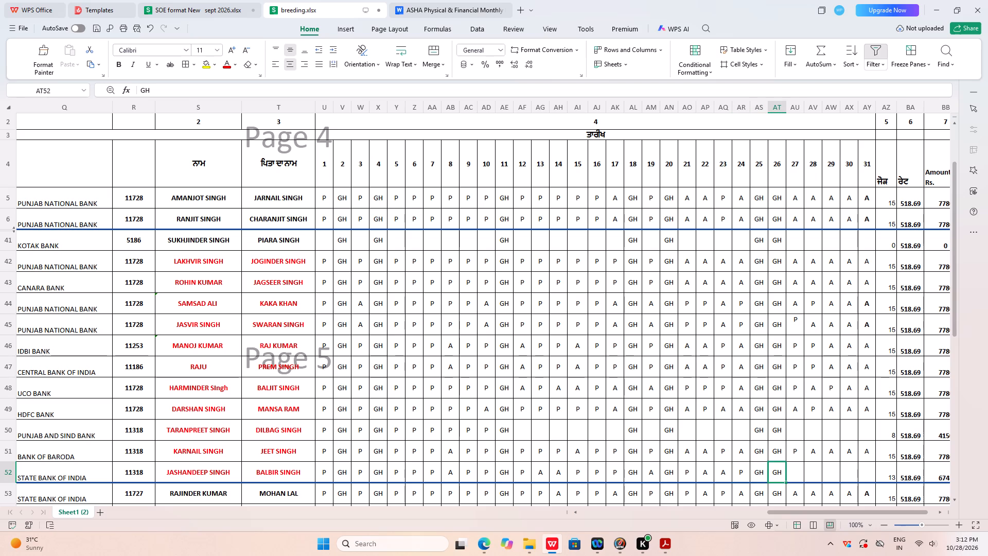
key("Right")
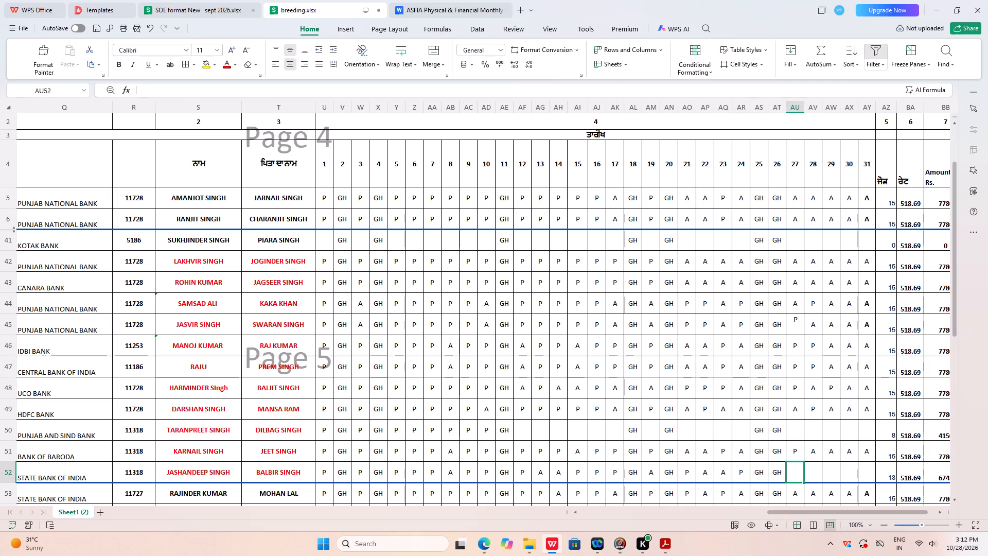
key("a")
key("Right")
key("a")
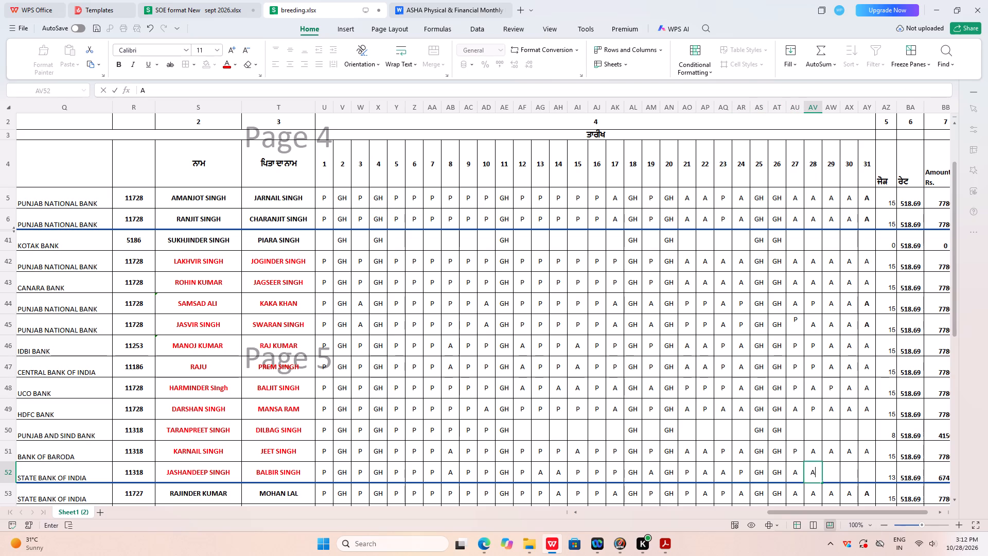
key("Right")
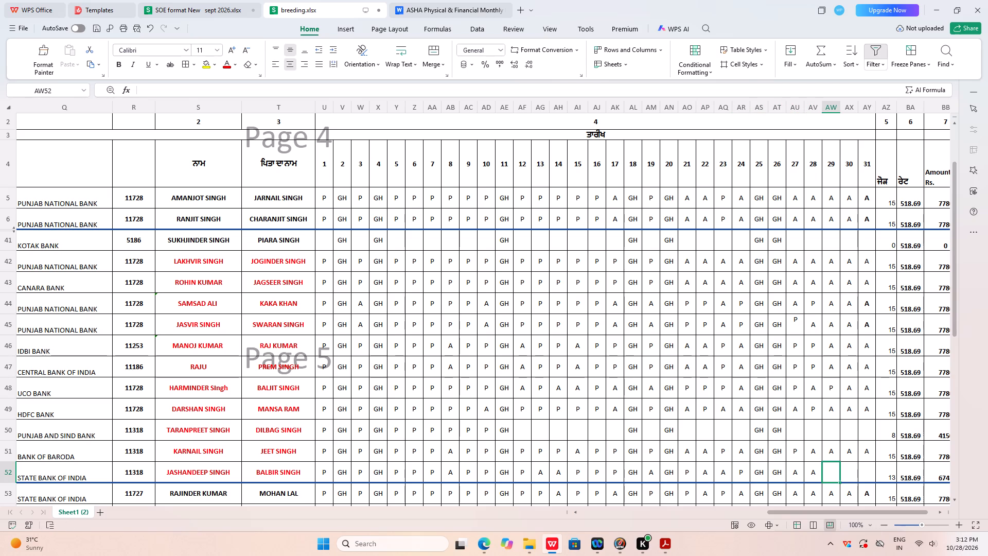
key("p")
key("Right")
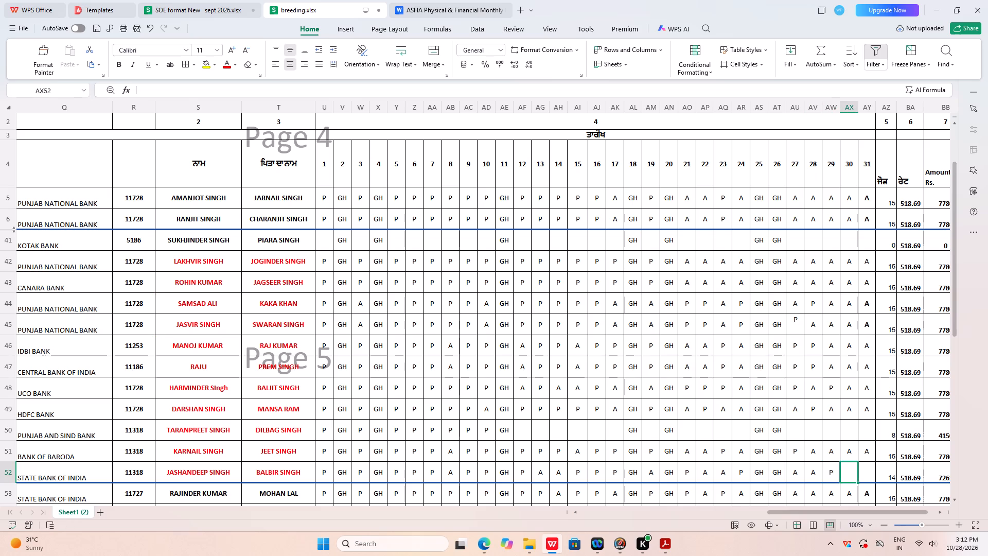
key("p")
key("Right")
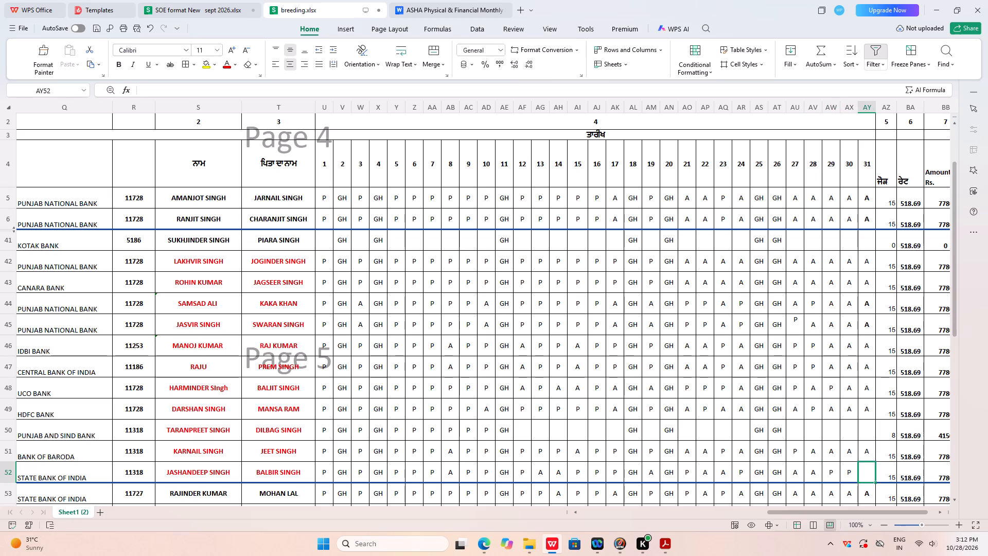
key("a")
left_click(721, 477)
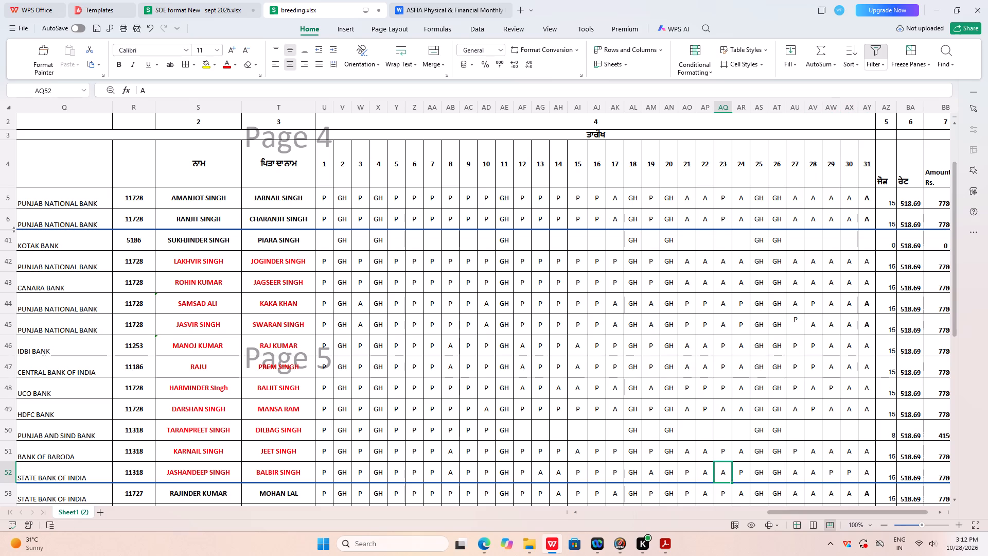
In row 50, mark day 12 as P, days 13 and 14 as A, and days 15 to 17 as P.
left_click(524, 430)
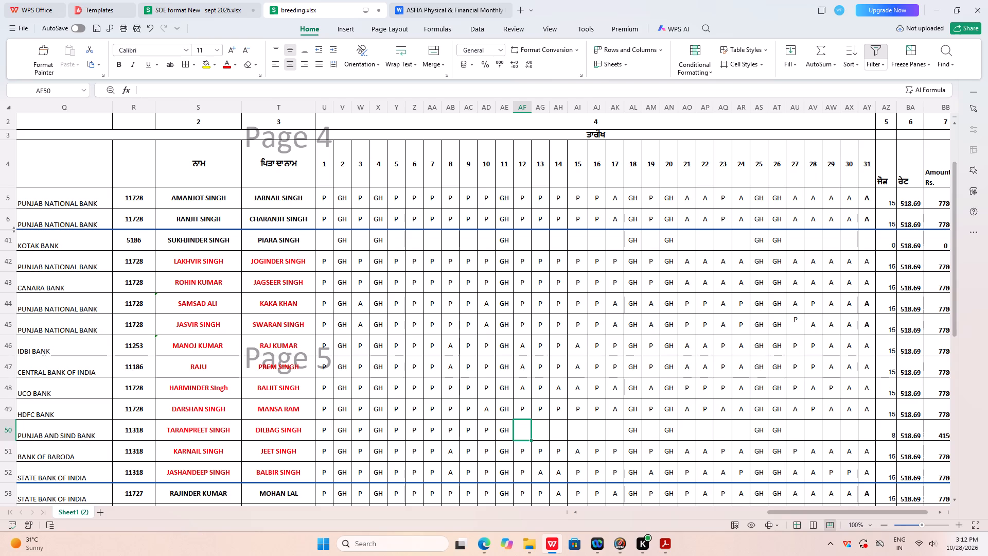
key("p")
key("Right")
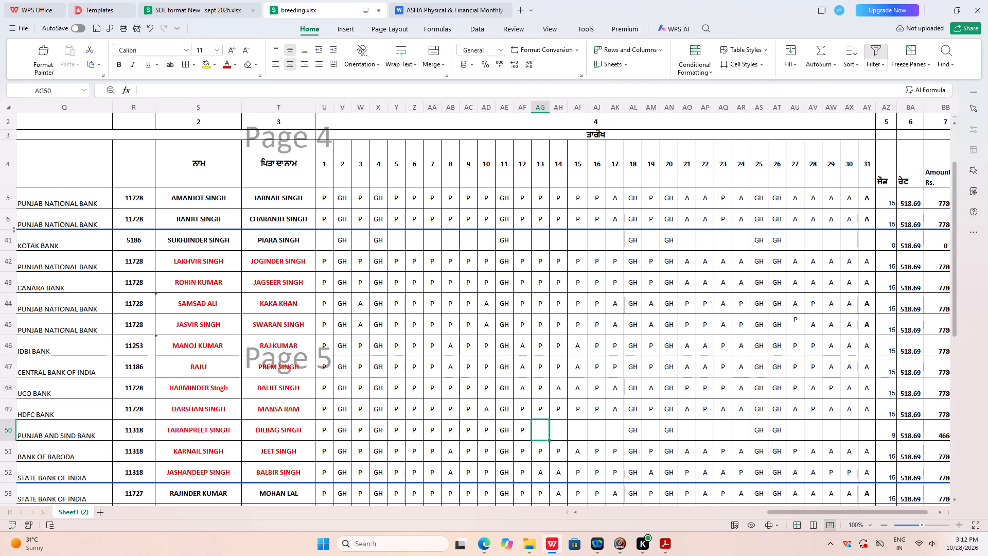
key("a")
key("Right")
key("a")
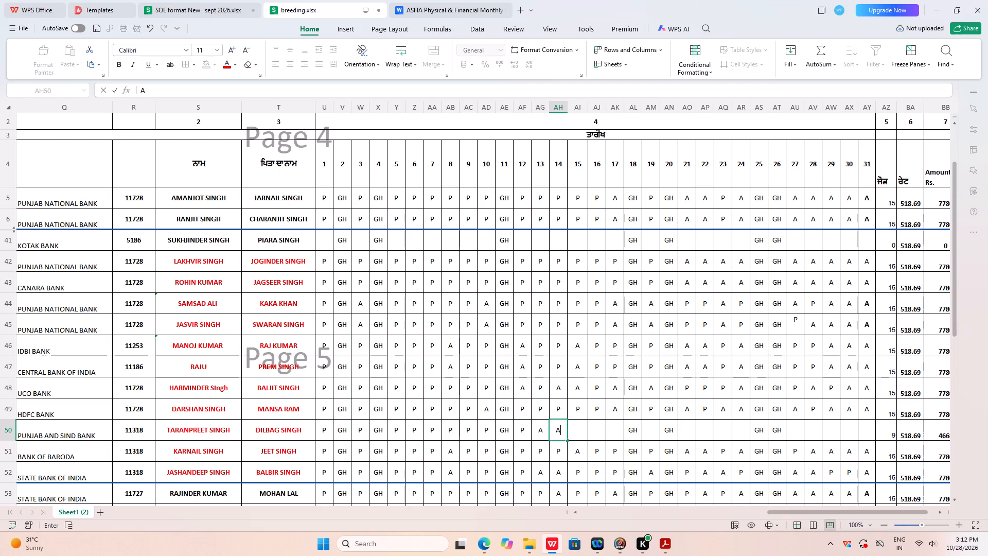
key("Right")
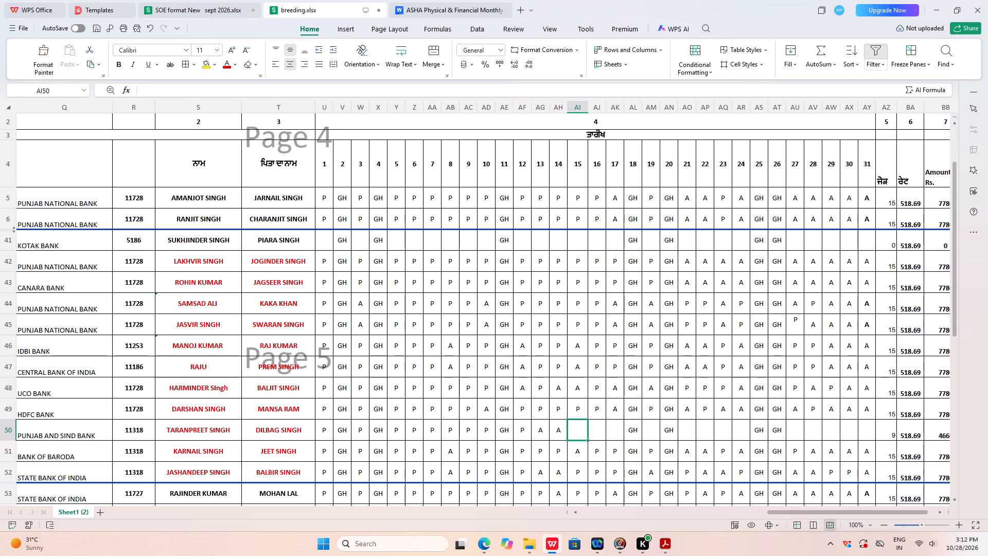
key("p")
key("Right")
key("p")
key("Right")
key("p")
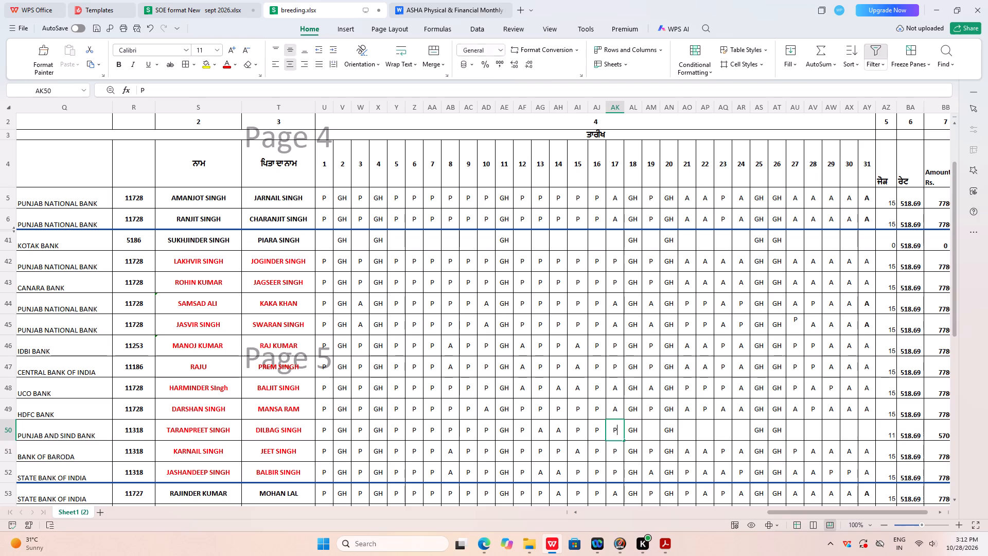
key("Right")
In row 50, mark day 19 as A, day 21 as P, days 22 and 23 as A, and day 24 as P.
key("Right")
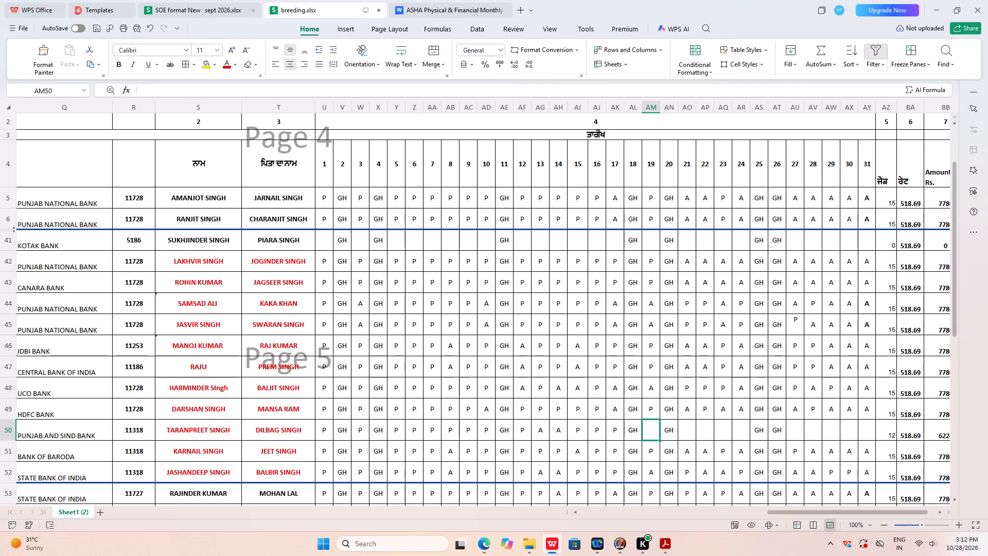
key("a")
key("Right")
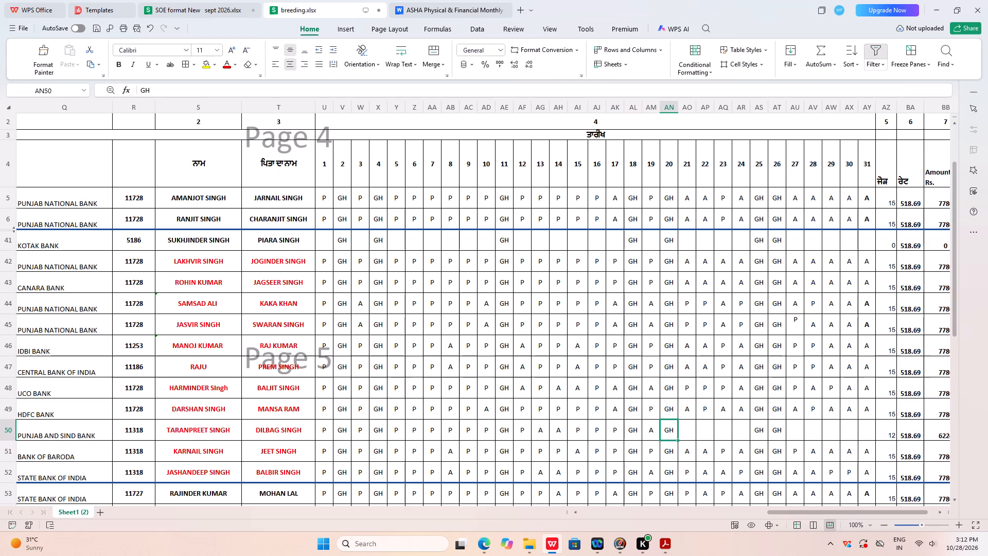
key("Right")
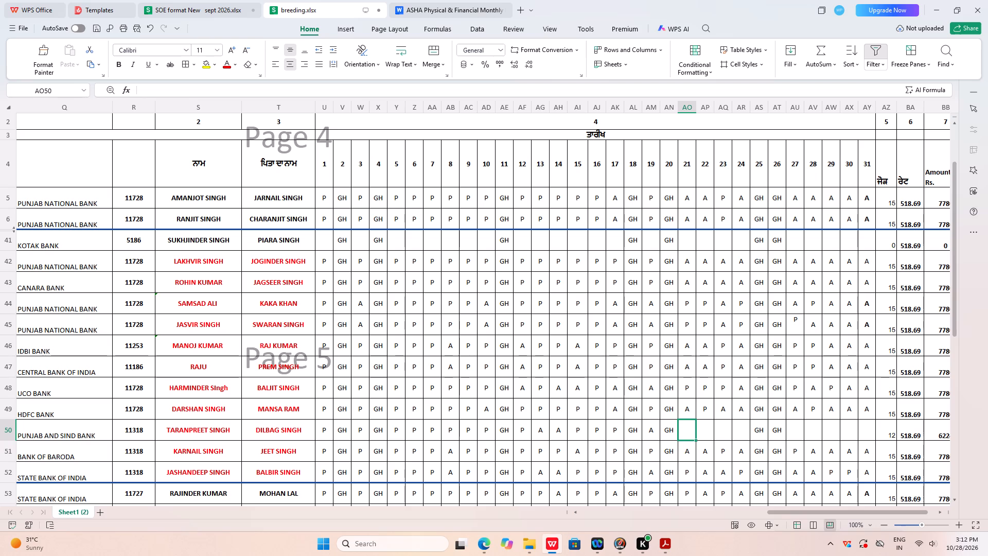
key("p")
key("Right")
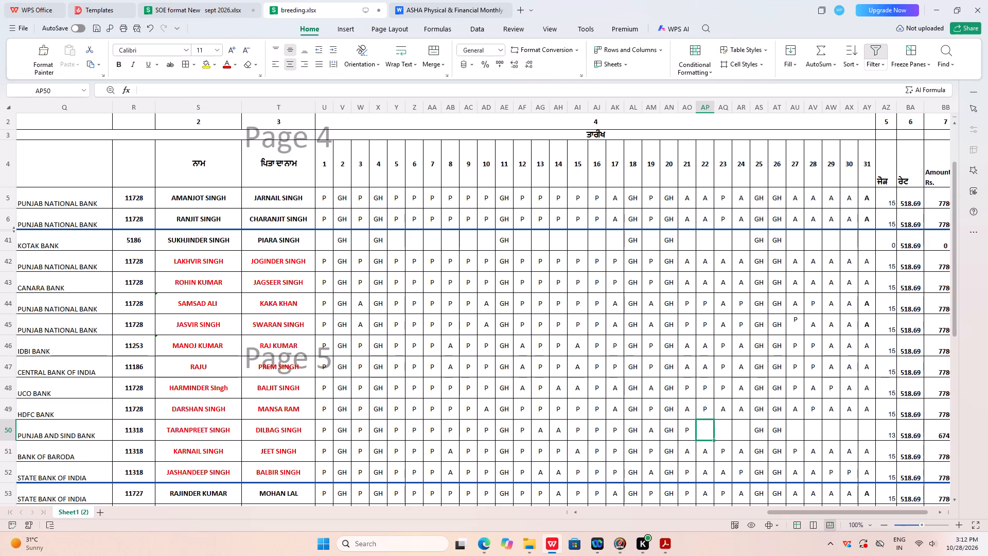
key("a")
key("Right")
key("a")
key("Right")
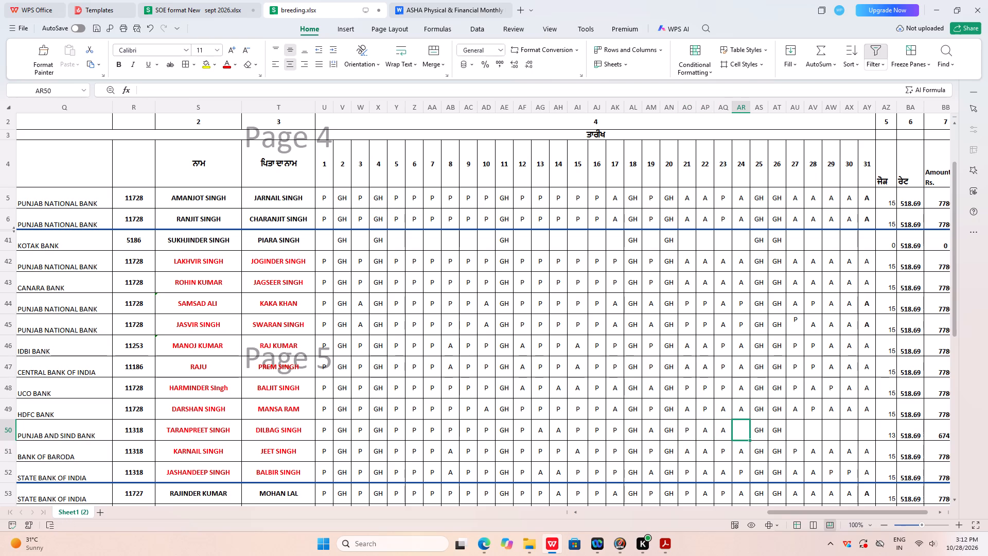
key("p")
key("Right")
key("Right")
key("Right")
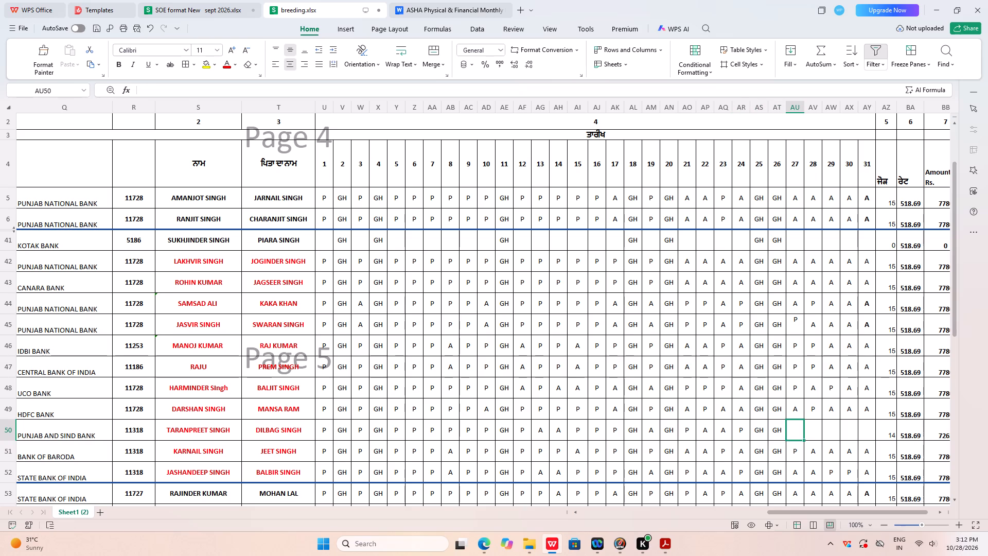
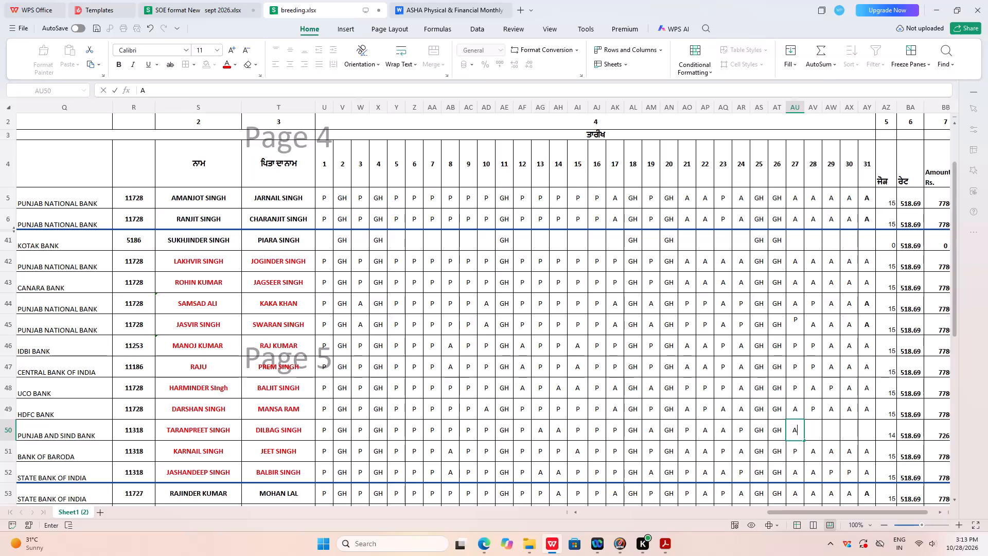
In row 50, mark day 28 as A, days 29 and 30 as P, and day 31 as A.
key("Right")
key("a")
key("Right")
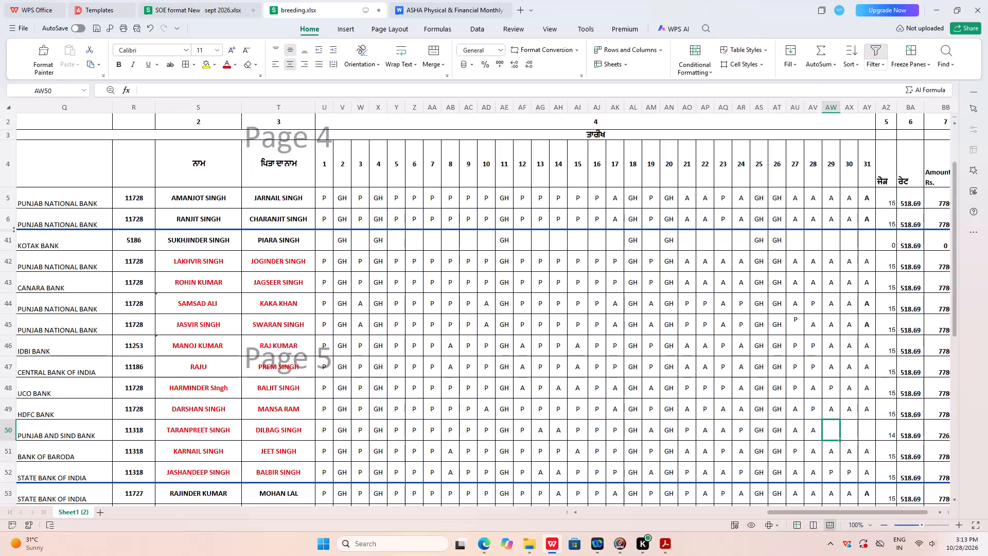
key("j")
key("Right")
key("j")
key("Right")
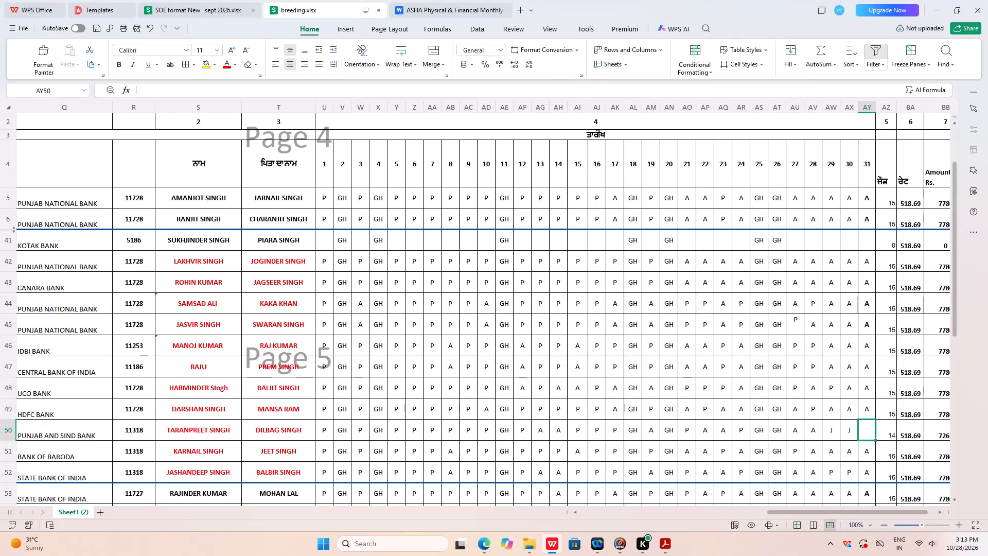
key("BackSpace")
key("BackSpace")
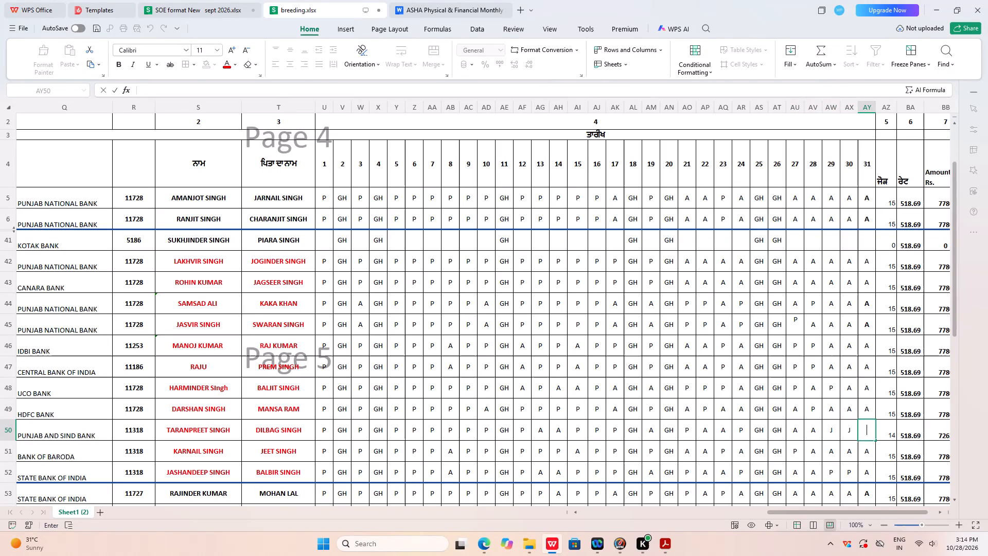
key("BackSpace")
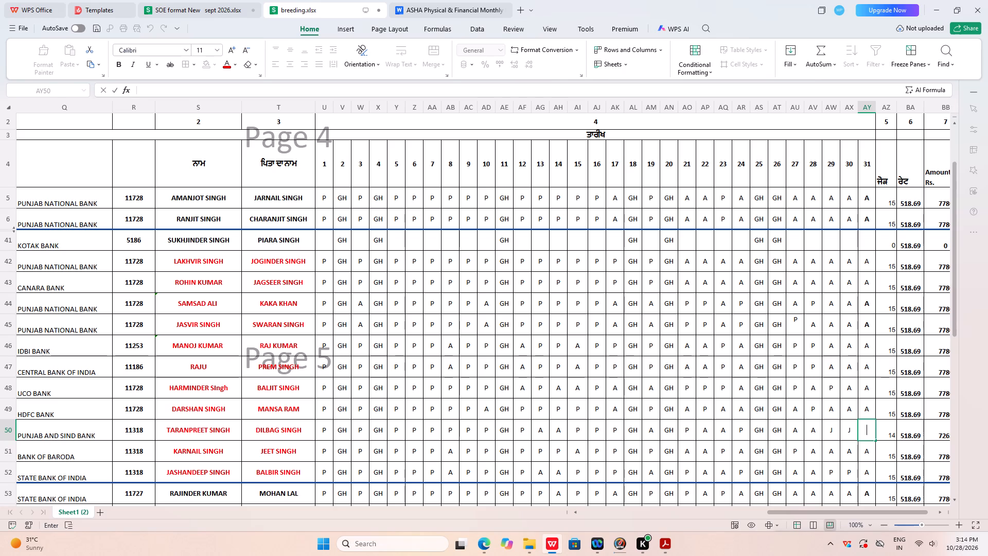
left_click(832, 437)
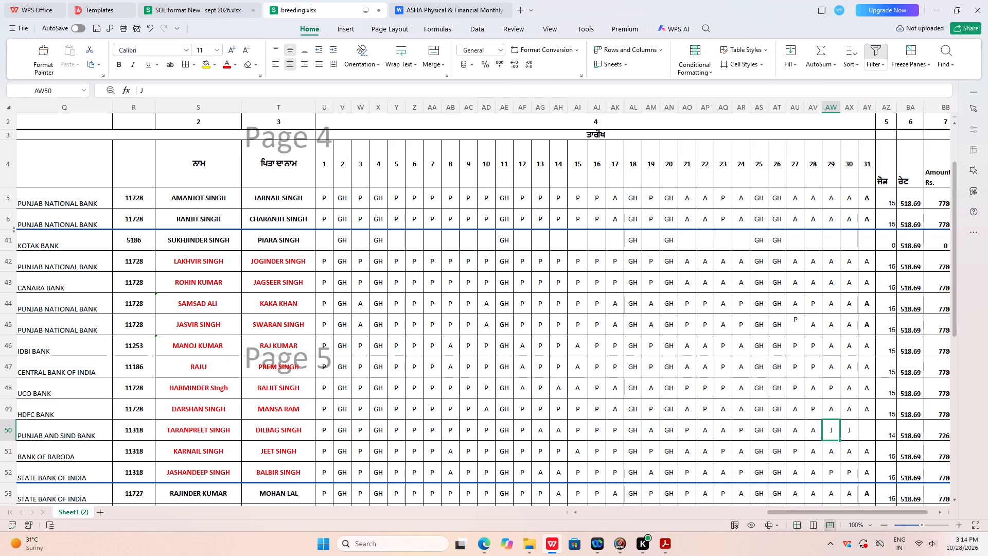
key("p")
key("Right")
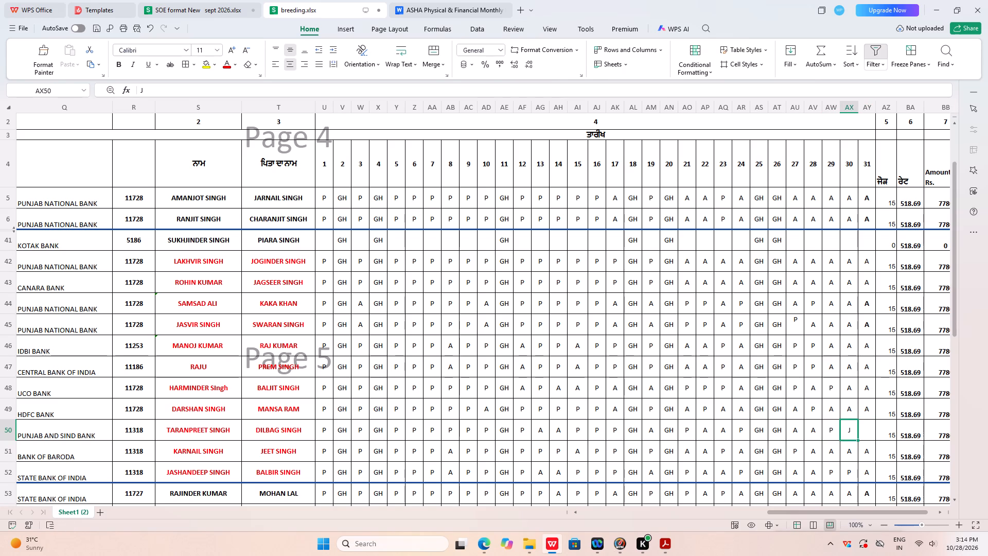
key("p")
key("Right")
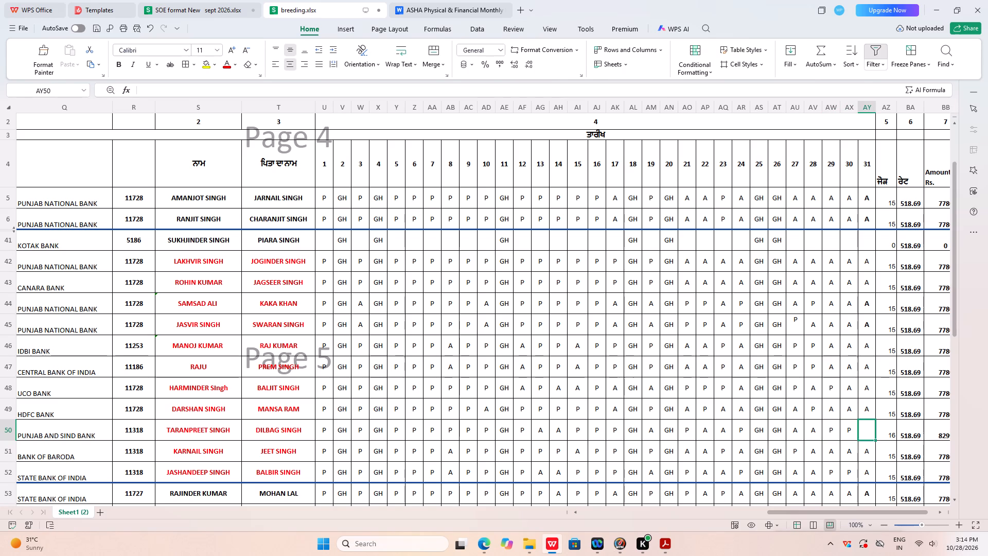
key("a")
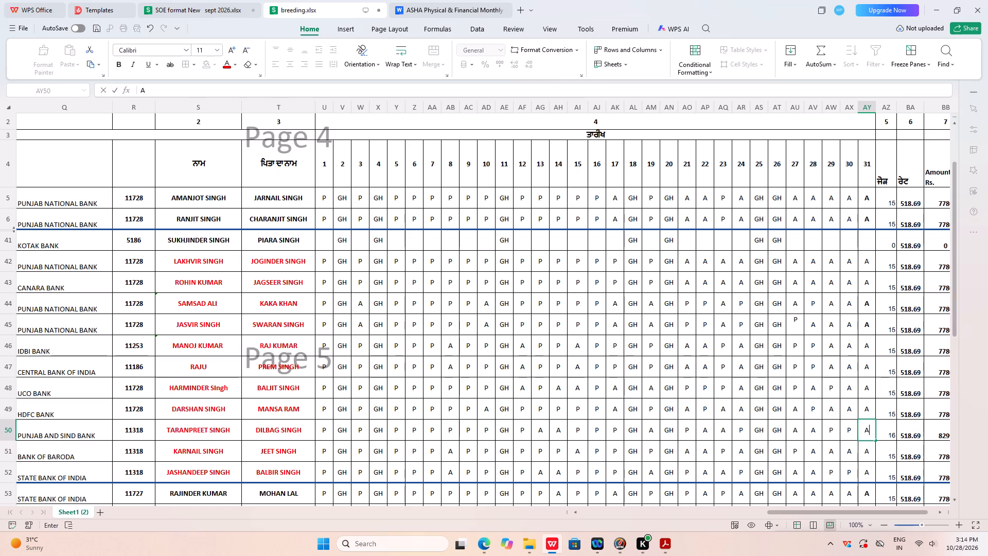
key("Left")
Go back through row 50's attendance entries and change day 8 to A.
key("Left")
key("Left")
key("Left")
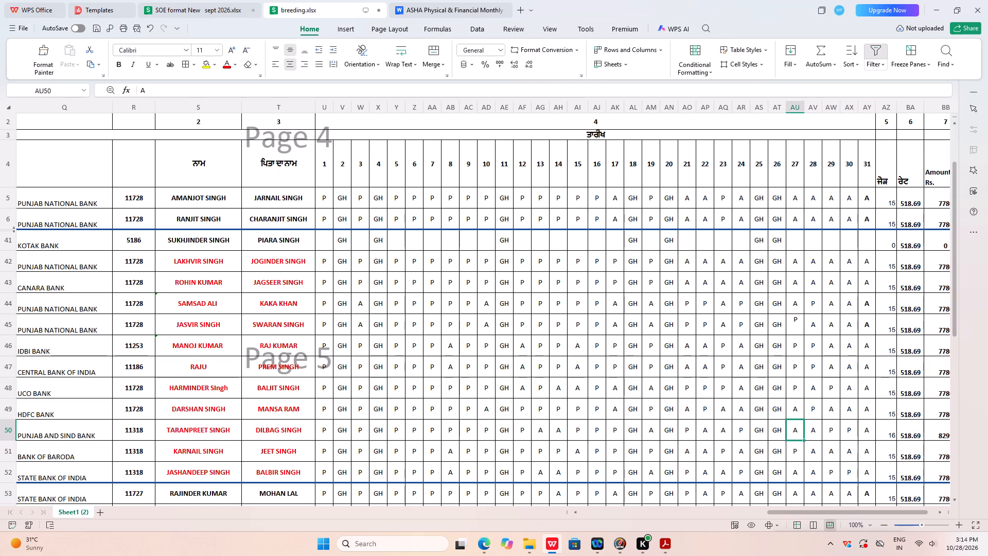
key("Left")
key("Left")
key("Left")
key("Left")
key("Left")
key("Left")
key("Left")
key("Left")
key("Left")
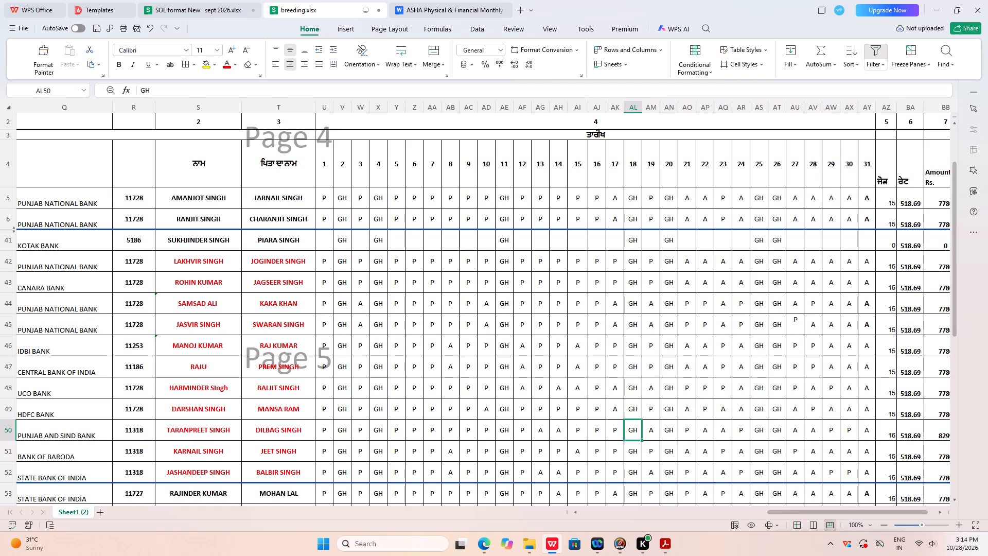
key("Left")
key("Left")
key("Left")
key("Left")
key("Left")
key("Left")
key("Left")
key("Left")
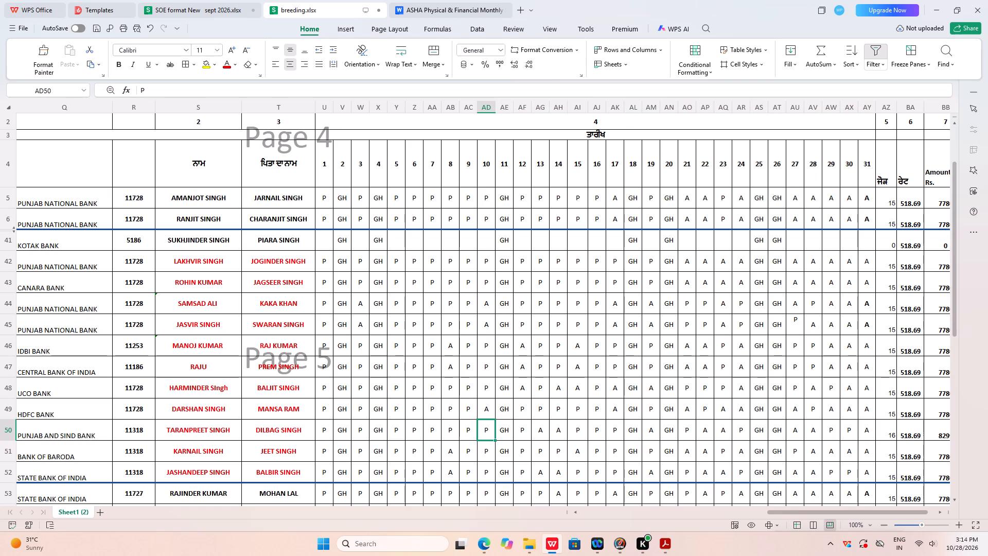
key("Left")
key("Left")
key("Left")
key("Left")
key("Left")
key("Left")
key("Left")
key("Left")
key("Left")
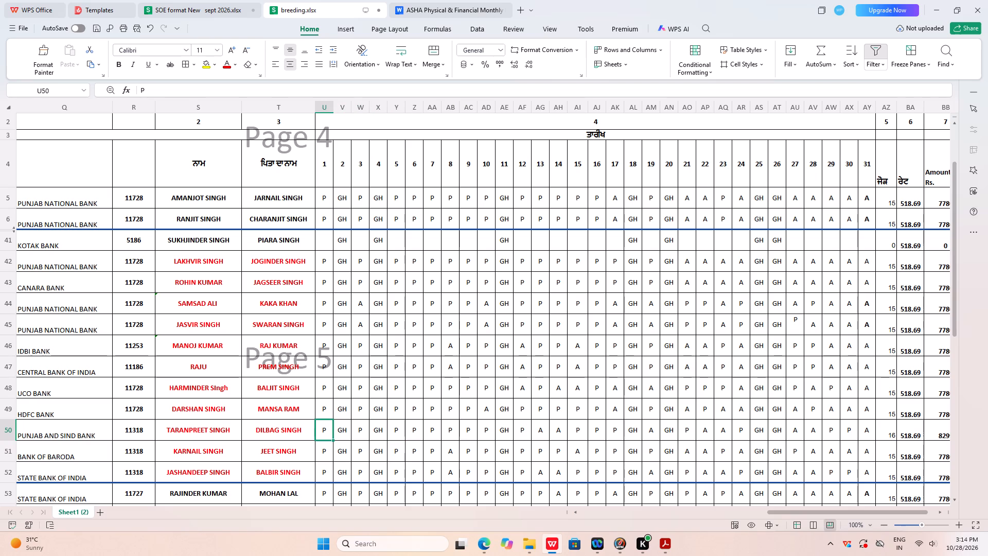
key("Right")
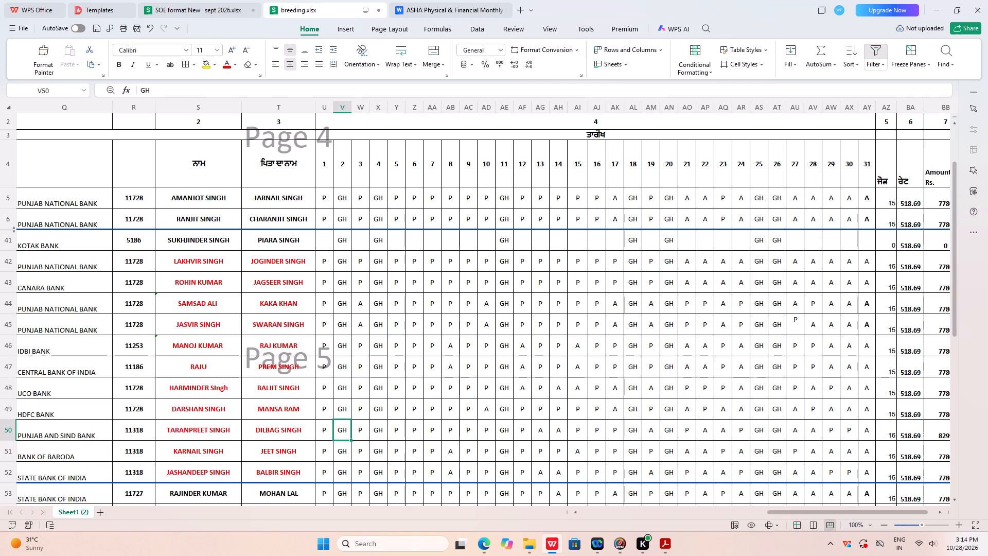
key("Right")
key("Right")
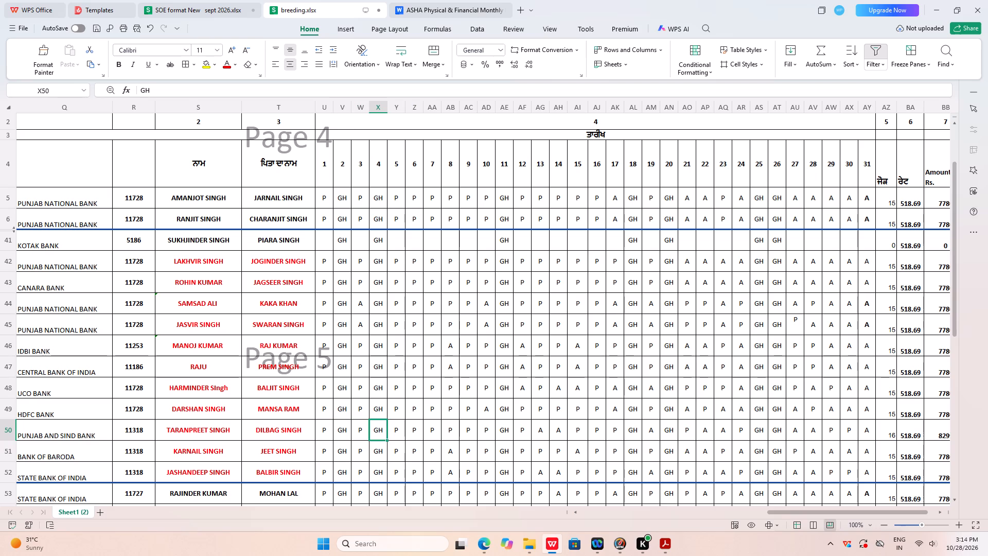
key("Right")
key("Right")
key("Right")
key("Right")
key("Right")
key("Right")
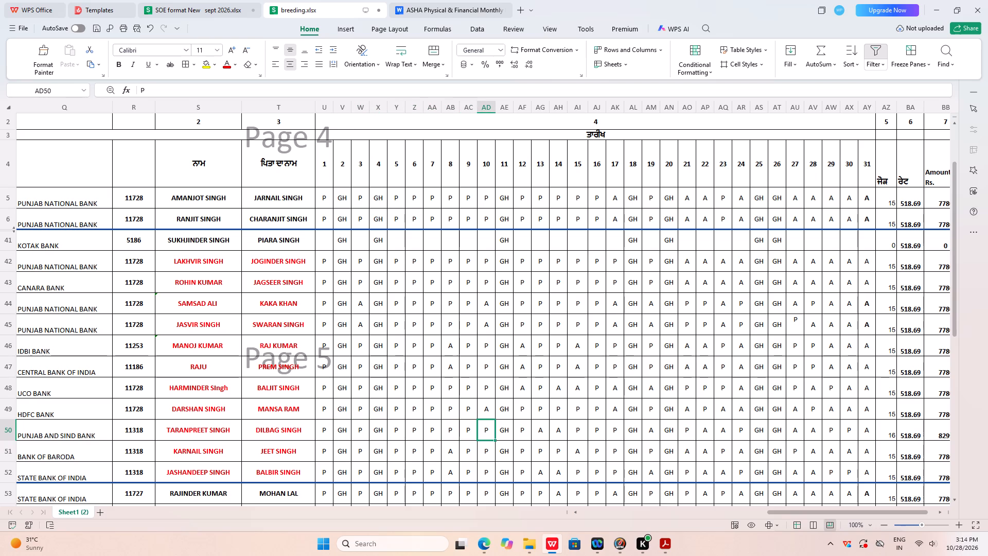
key("Left")
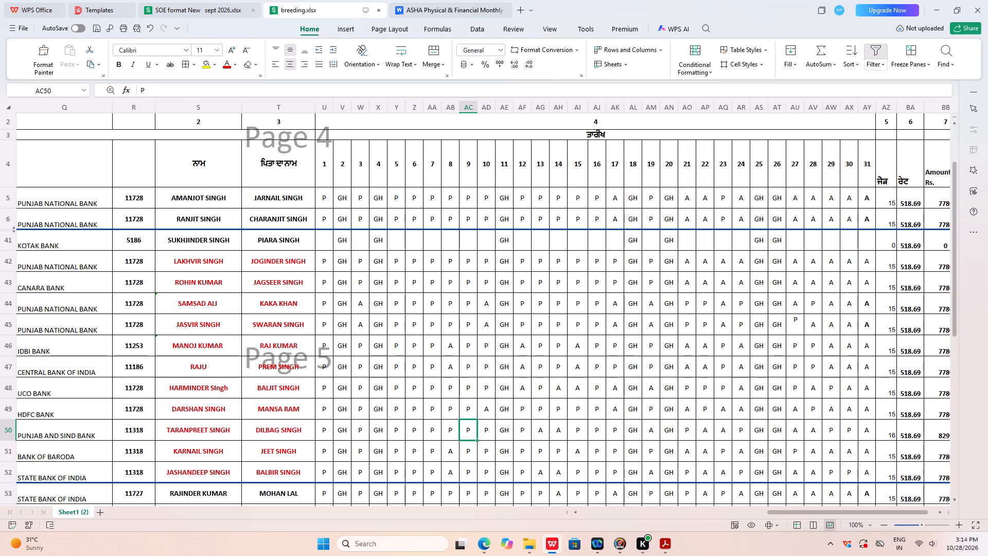
key("Left")
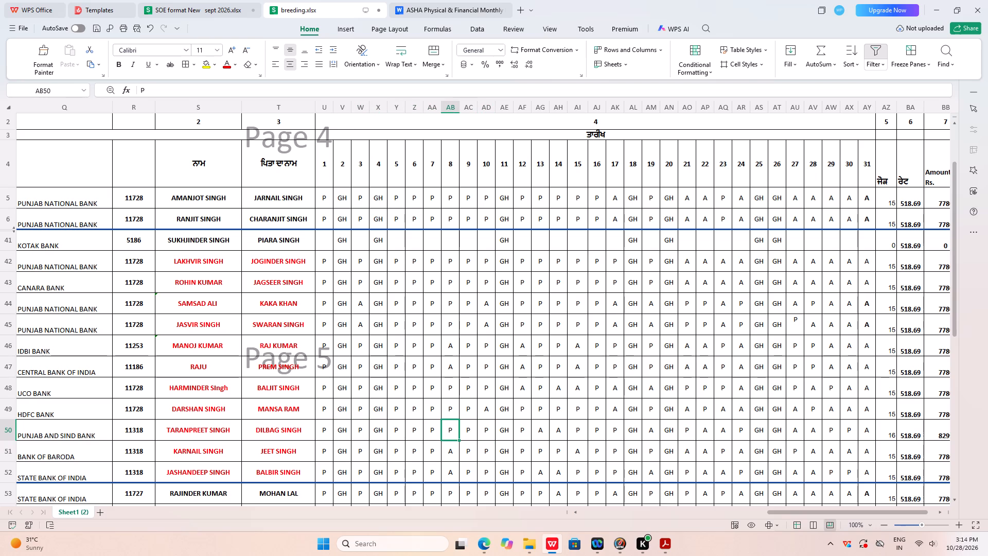
key("a")
left_click(840, 453)
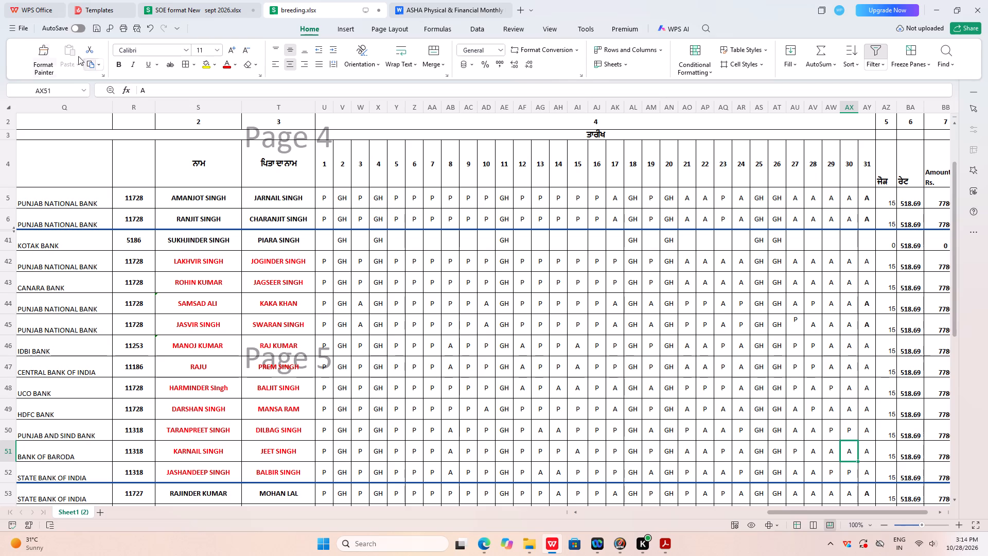
Save the breeding workbook.
left_click(19, 26)
left_click(41, 98)
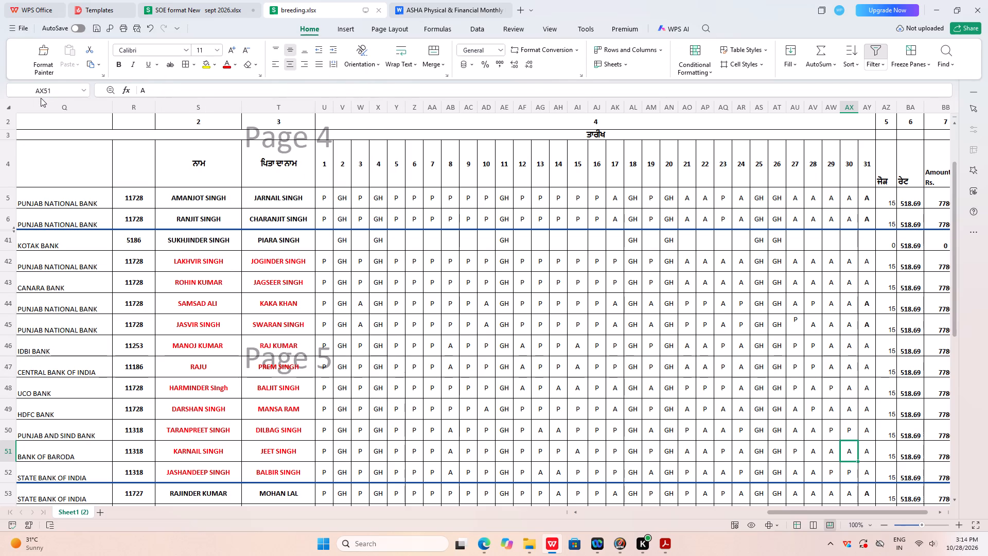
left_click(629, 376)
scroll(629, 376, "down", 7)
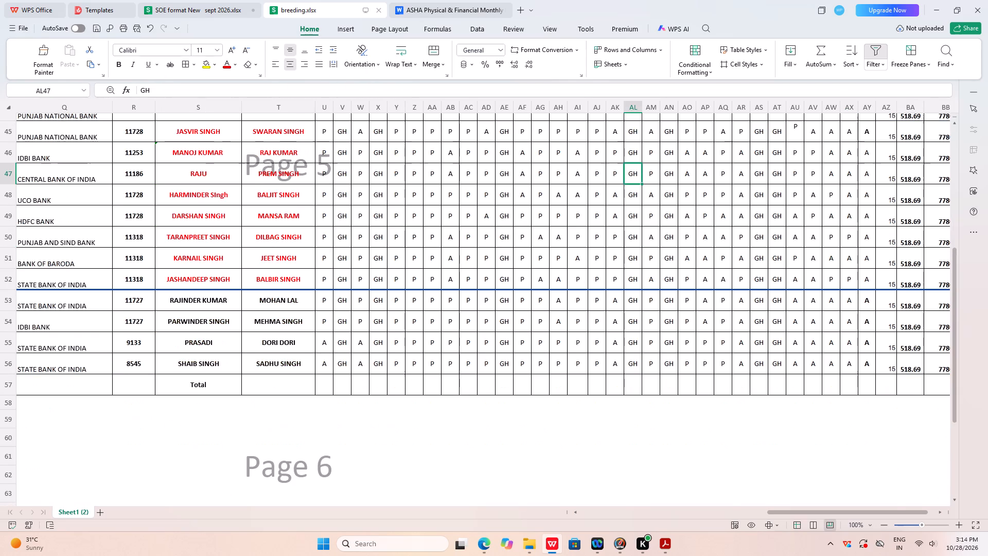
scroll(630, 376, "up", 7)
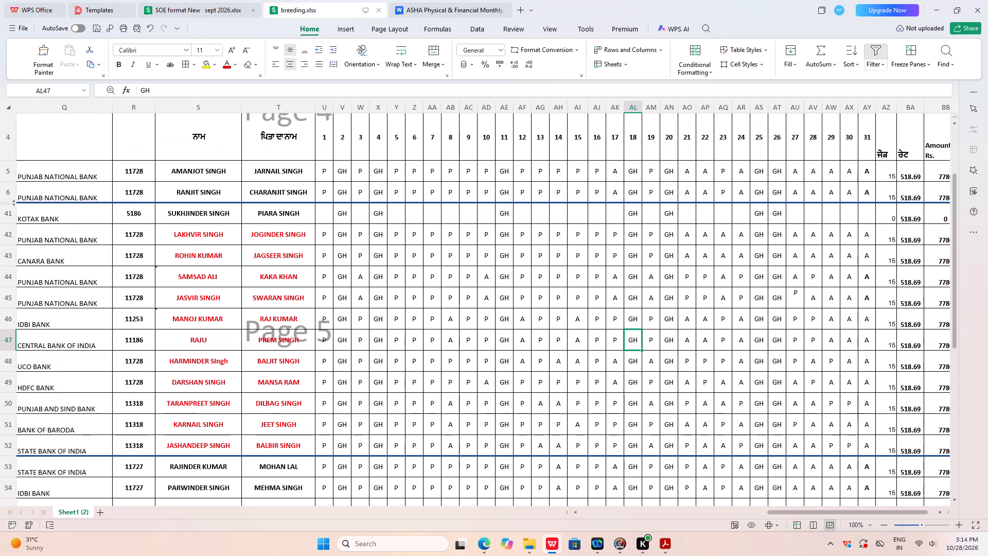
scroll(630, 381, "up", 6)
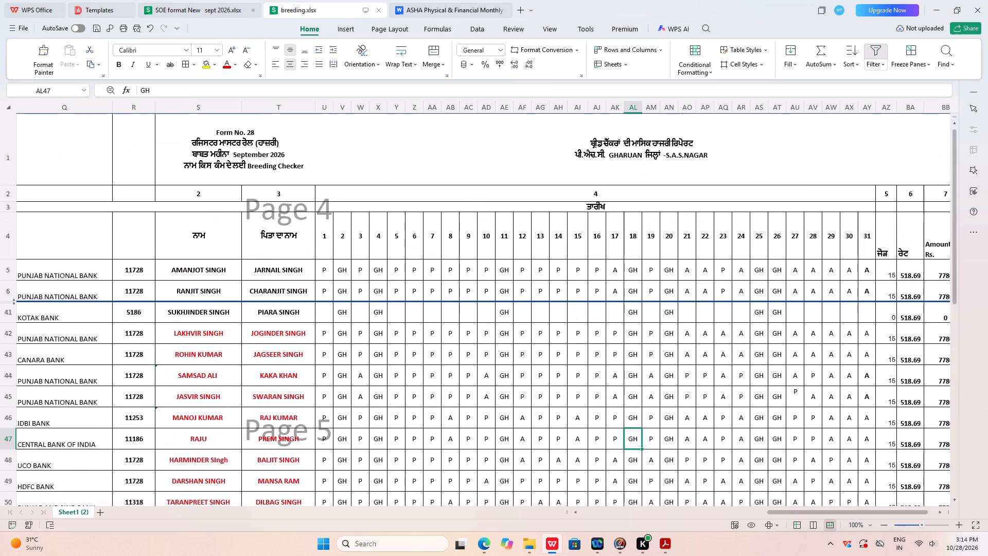
Select the sheet's rows from row 2 to below the Total row and unhide the hidden rows between rows 6 and 41.
left_click_drag(9, 191, 146, 548)
right_click(344, 247)
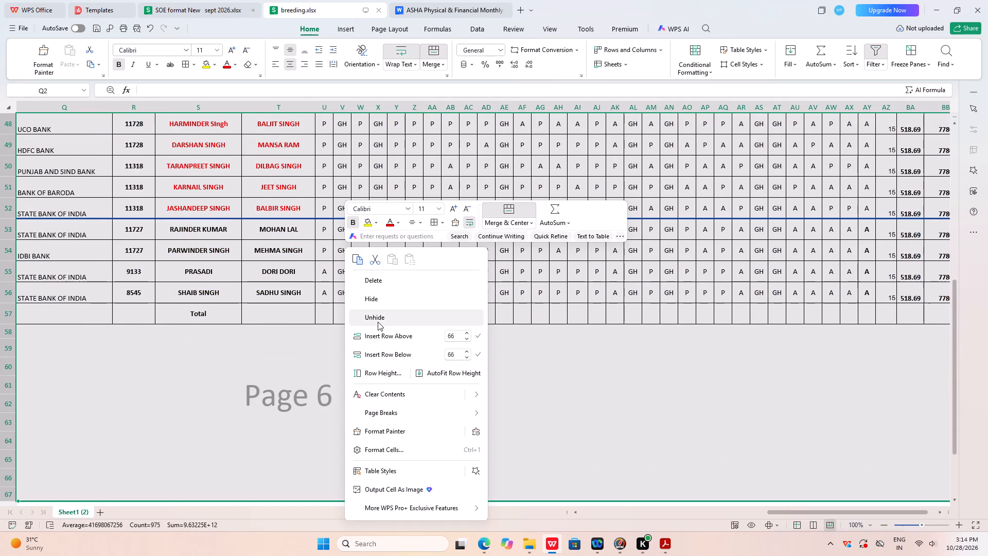
left_click(378, 320)
left_click(457, 304)
scroll(457, 306, "up", 5)
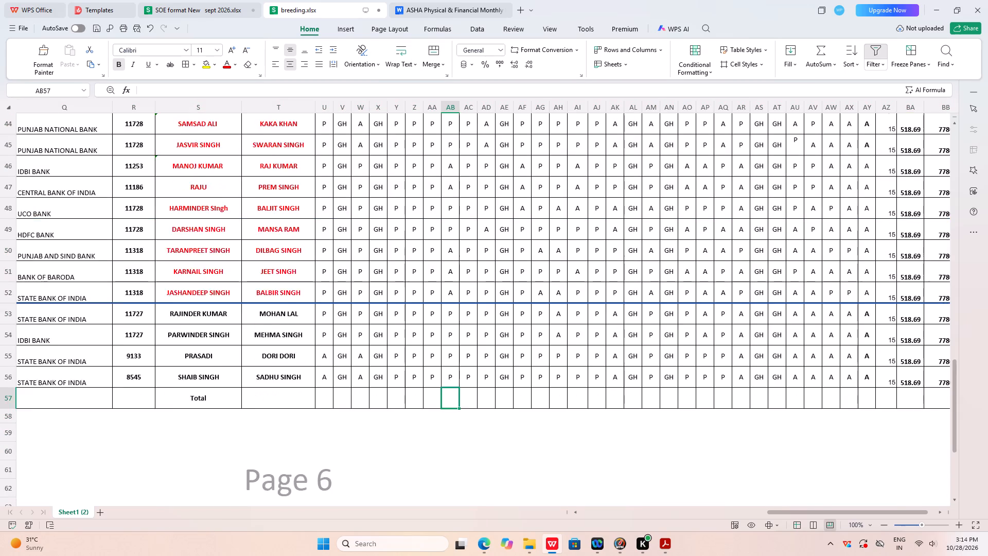
scroll(457, 306, "up", 20)
scroll(457, 306, "up", 11)
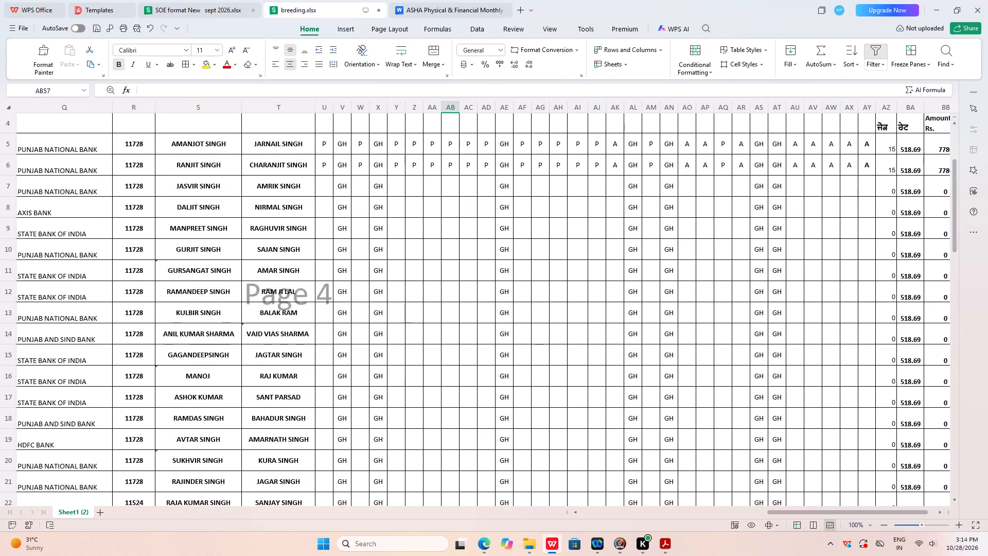
scroll(431, 296, "up", 1)
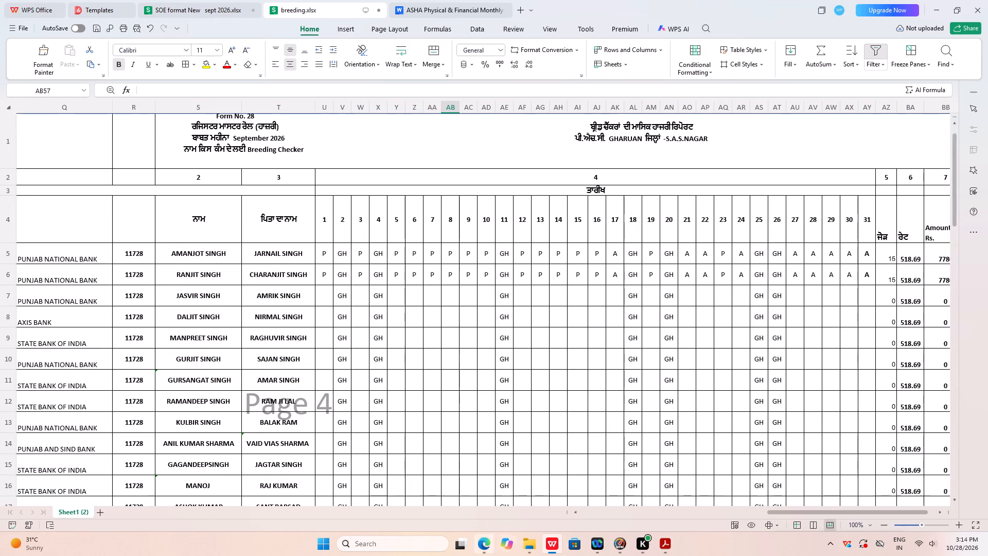
Save the breeding workbook.
left_click(20, 27)
left_click(44, 101)
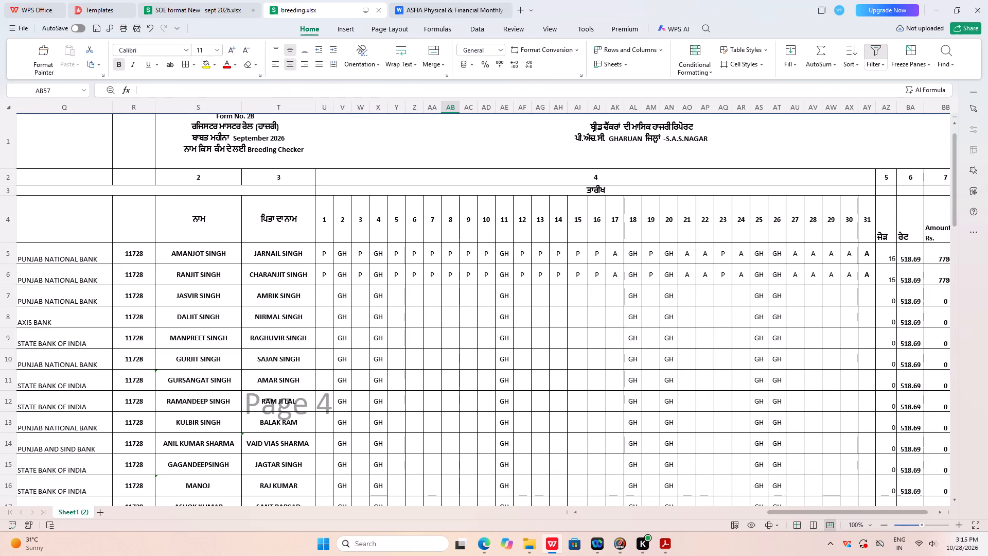
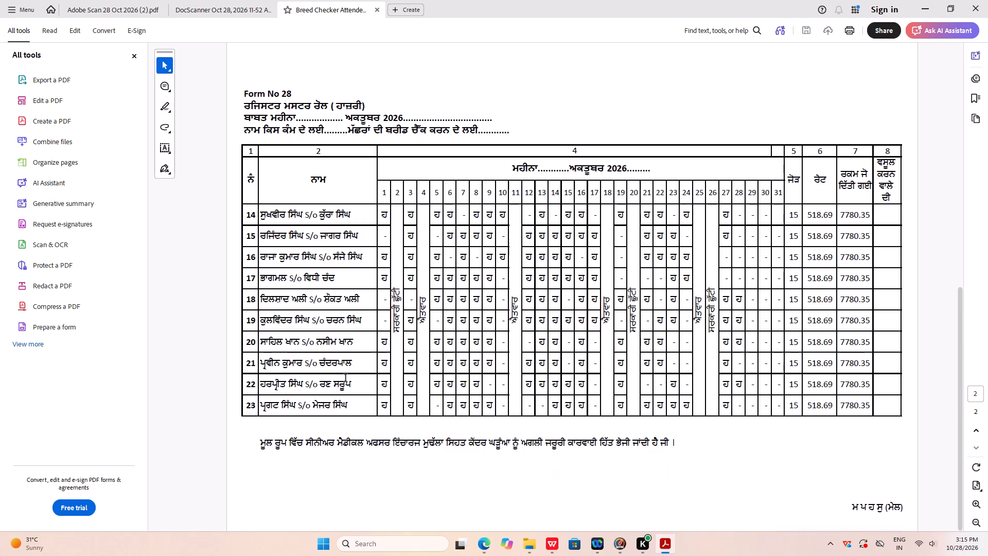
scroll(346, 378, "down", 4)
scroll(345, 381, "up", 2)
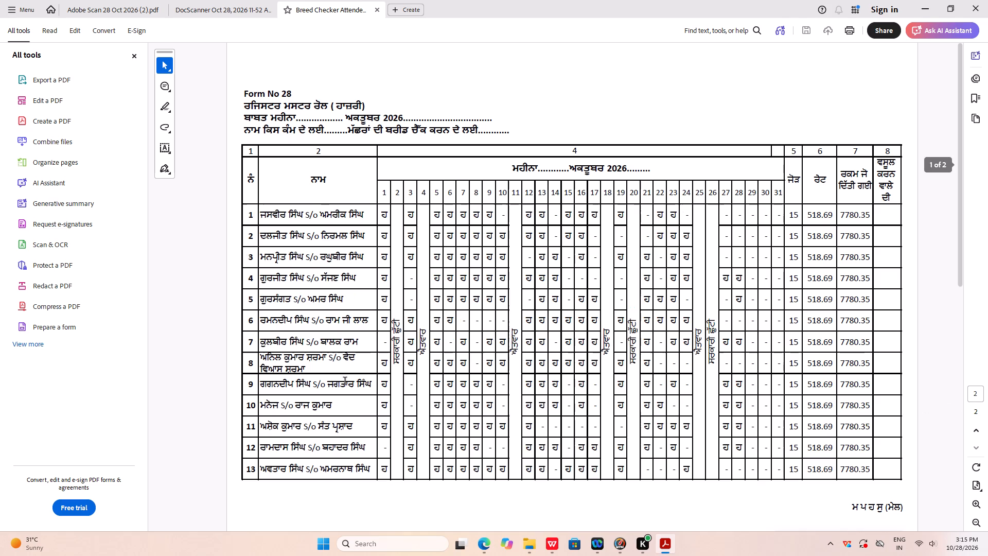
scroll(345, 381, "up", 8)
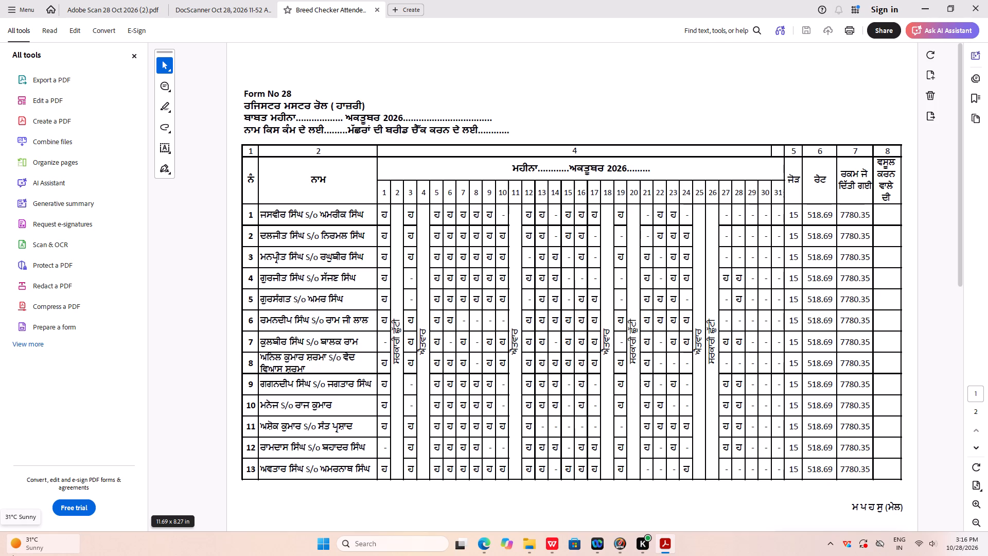
scroll(444, 236, "down", 7)
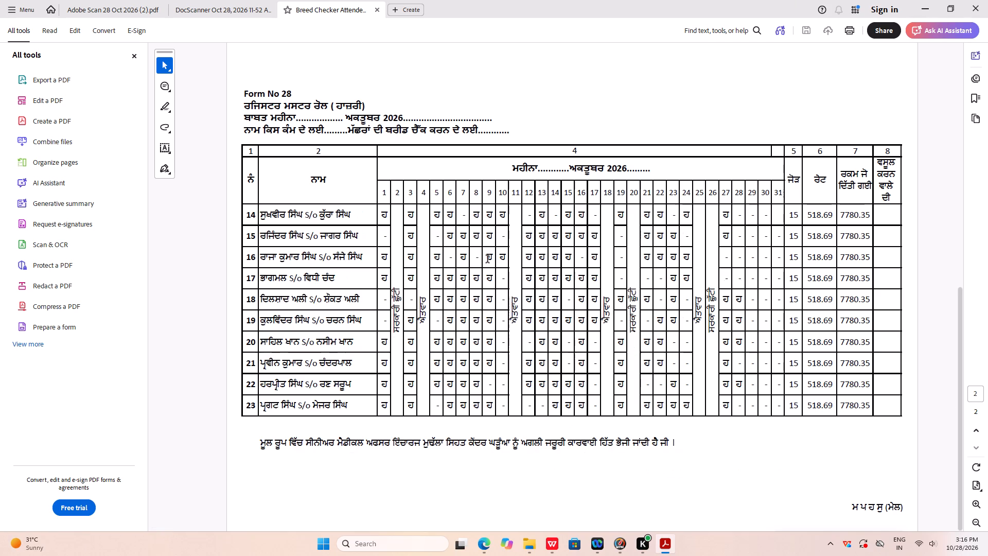
key("ctrl+p")
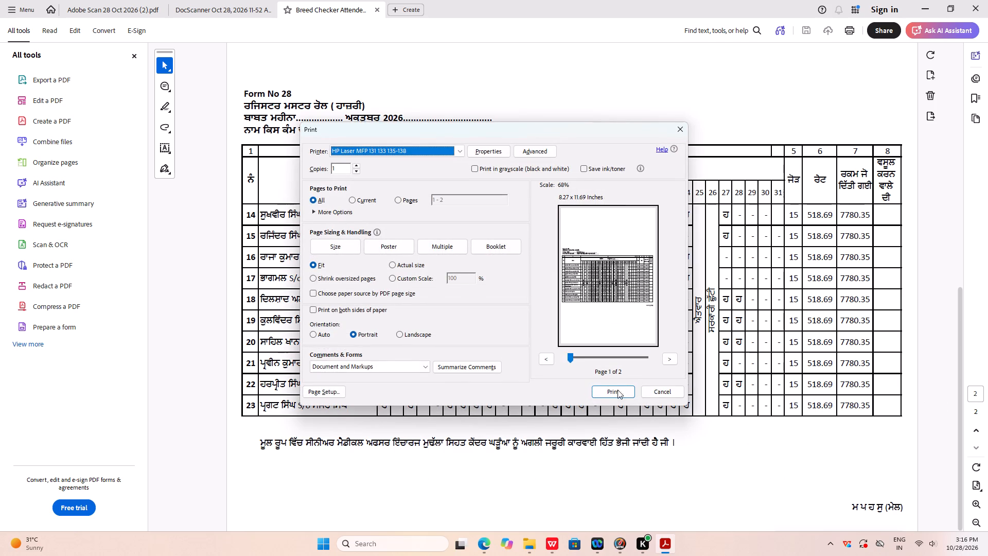
left_click(609, 392)
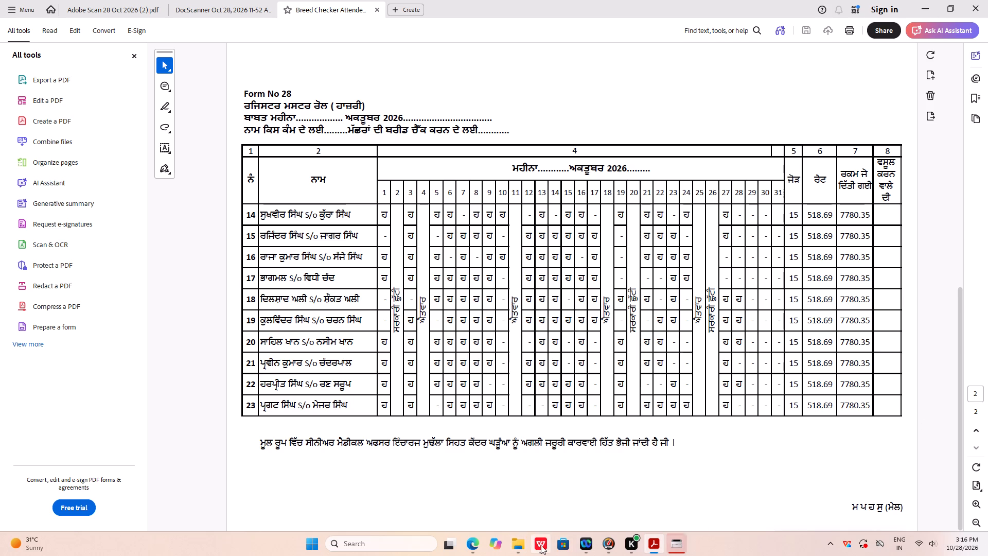
Switch to the breeding workbook in WPS Office and check the names in rows 7 to 29 one by one.
left_click(545, 508)
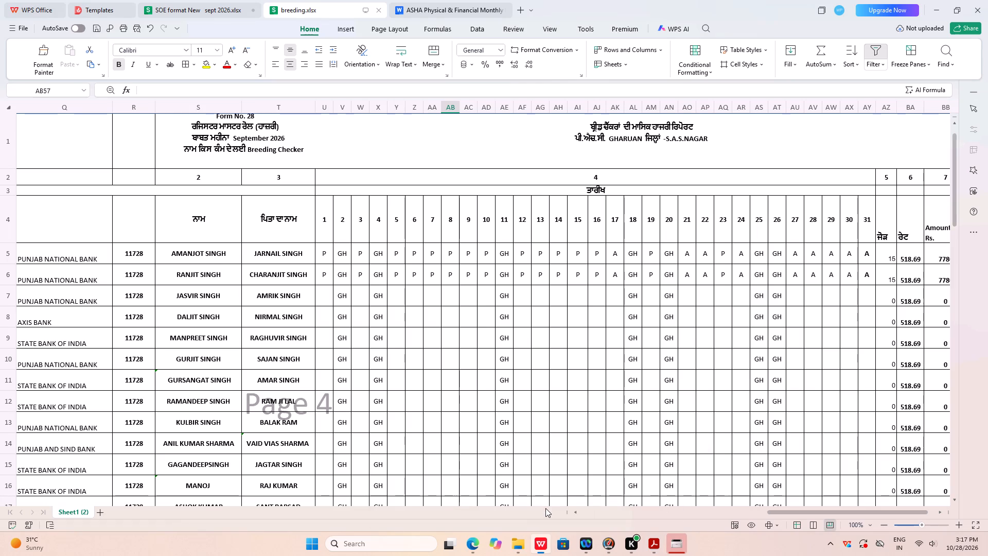
left_click(530, 460)
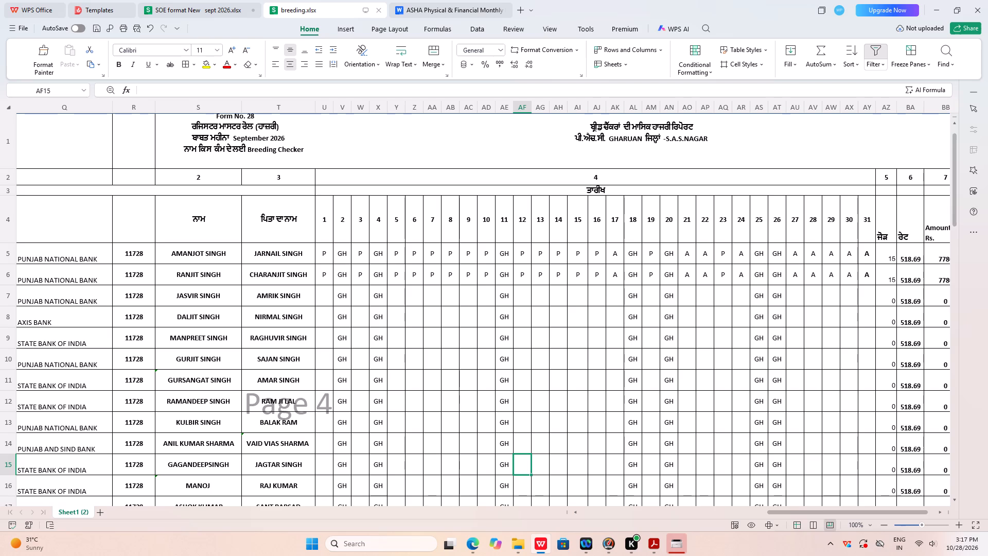
left_click(208, 300)
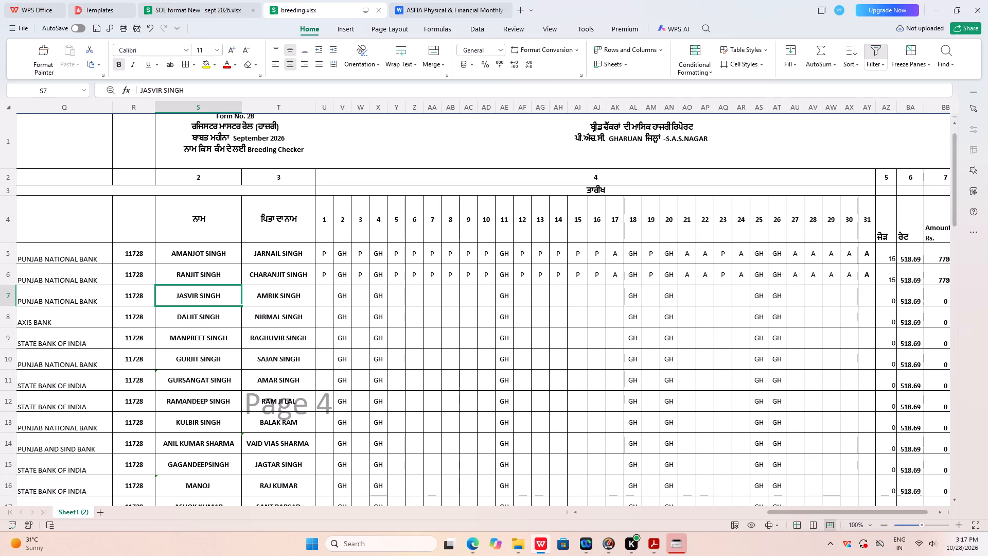
key("Down")
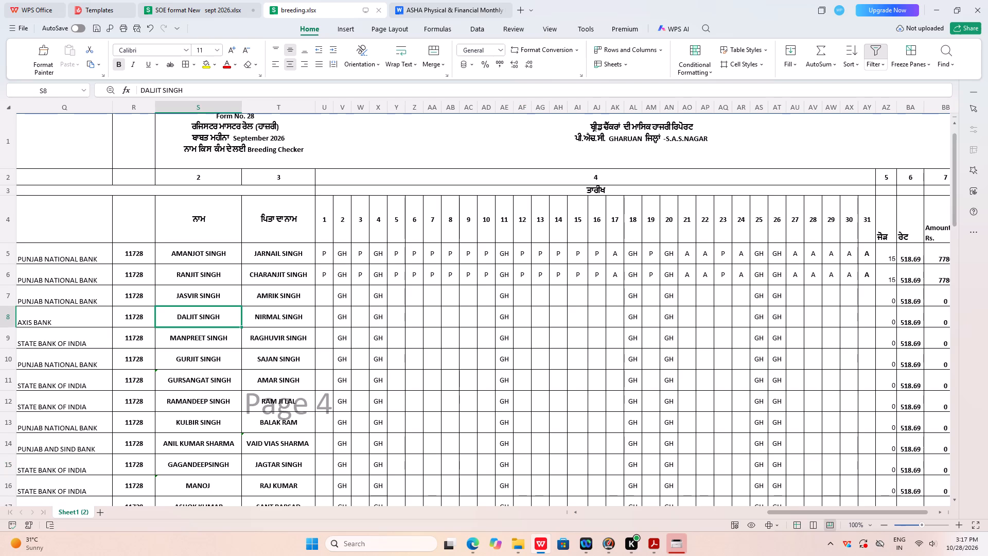
key("Down")
key("Down")
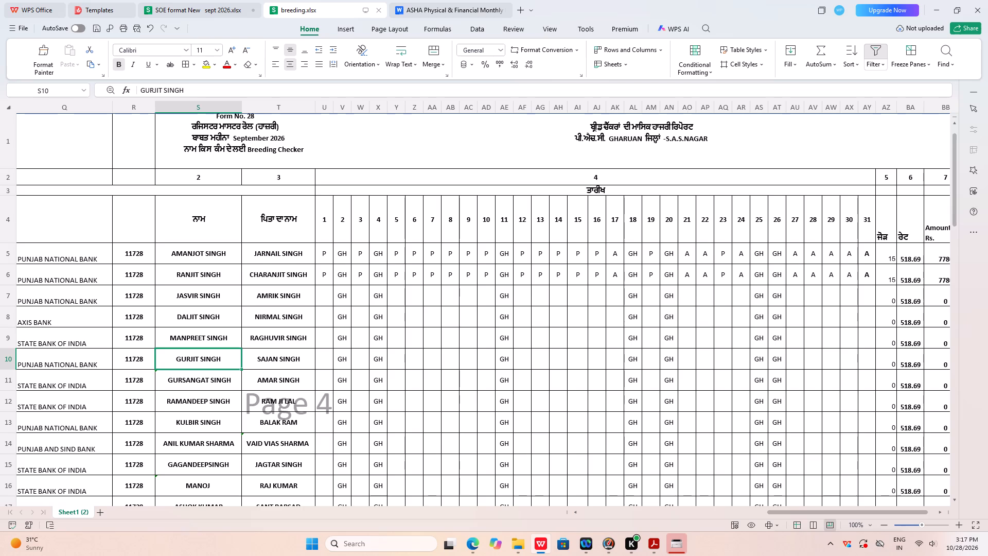
key("Down")
key("Down")
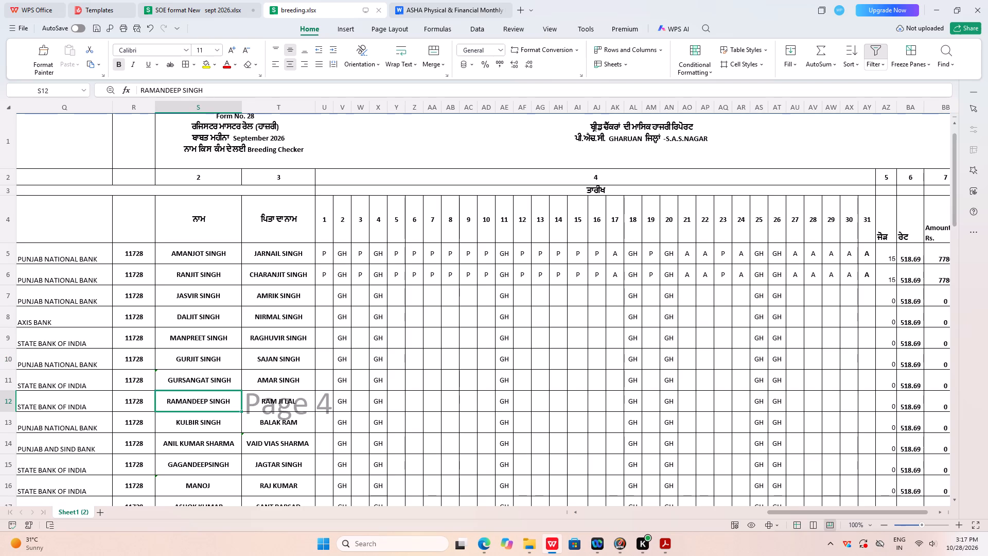
key("Down")
key("Down")
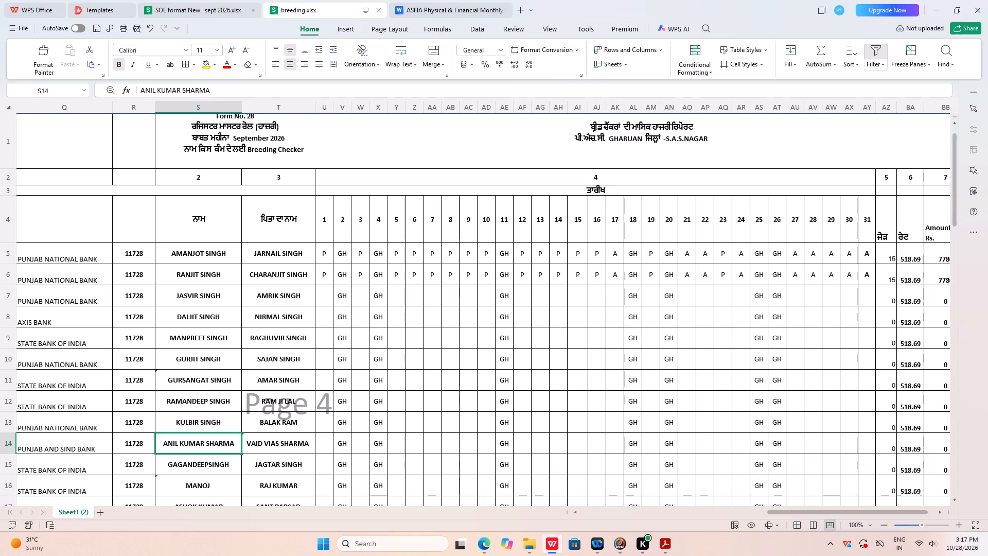
key("Down")
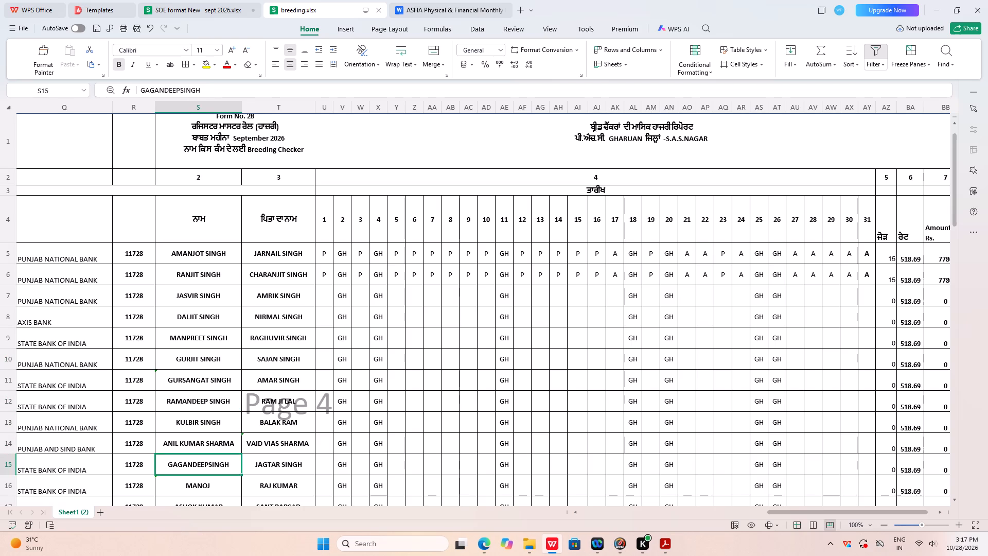
key("Down")
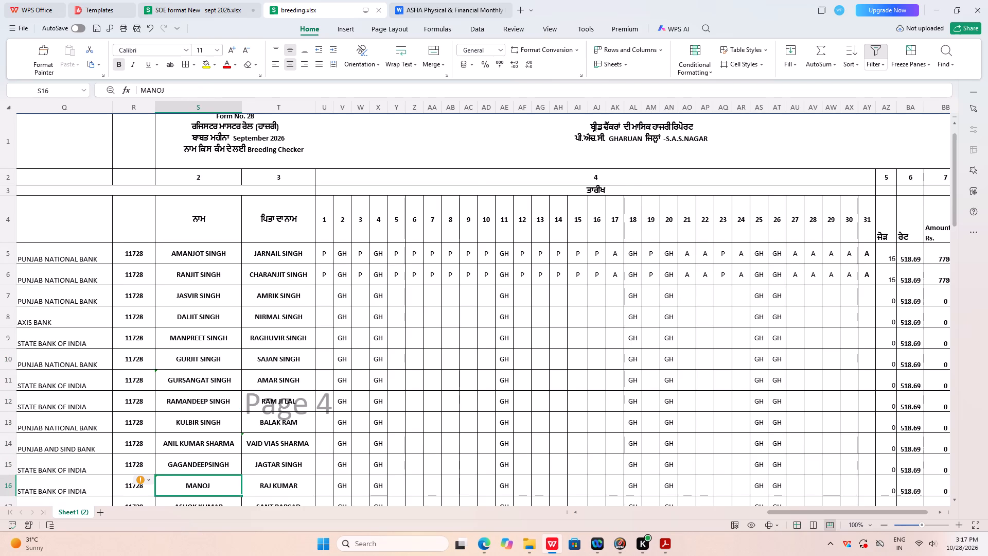
key("Down")
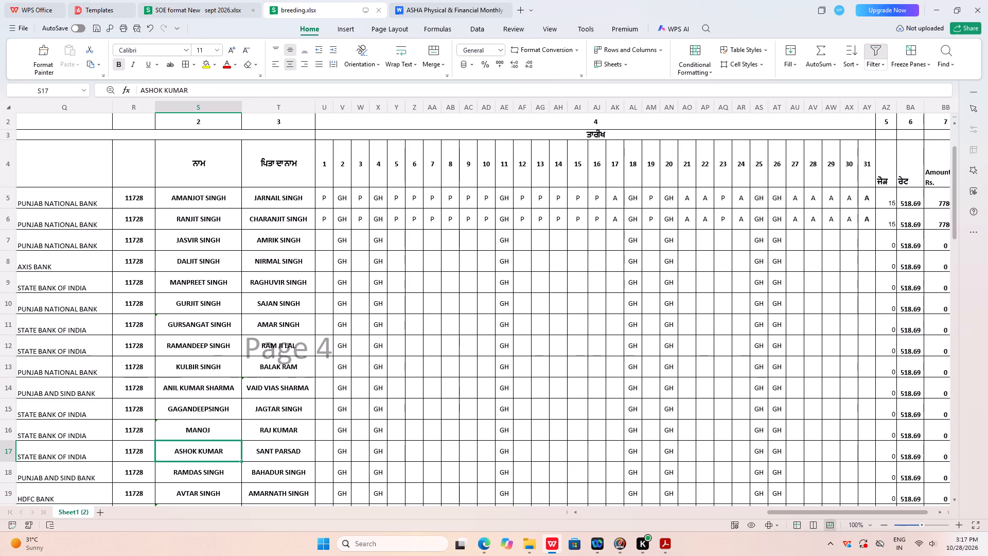
key("Down")
key("Down")
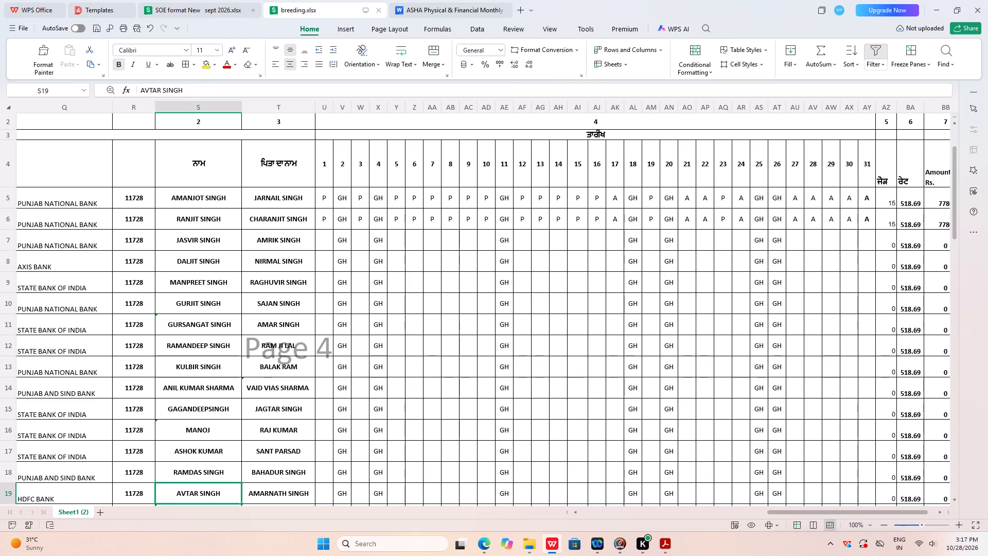
key("Down")
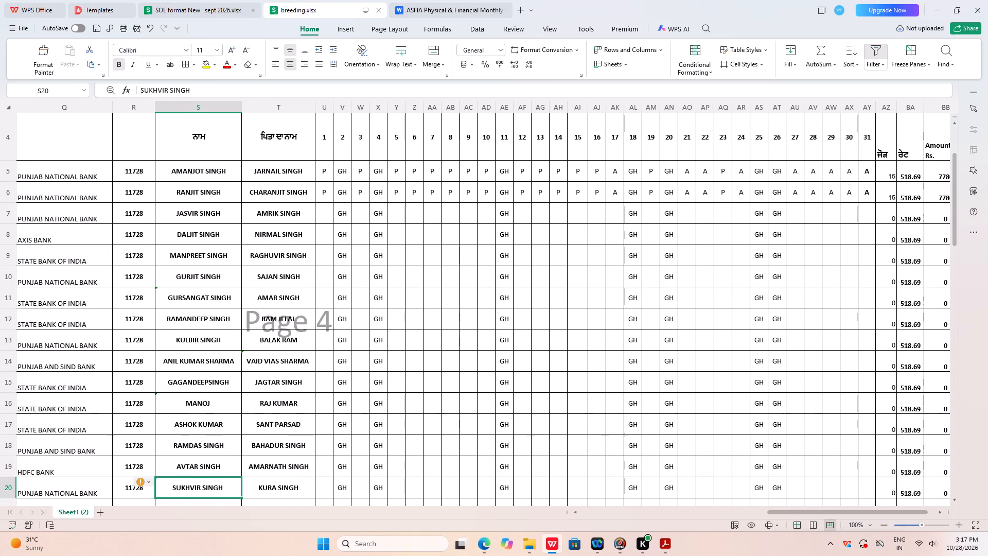
key("Down")
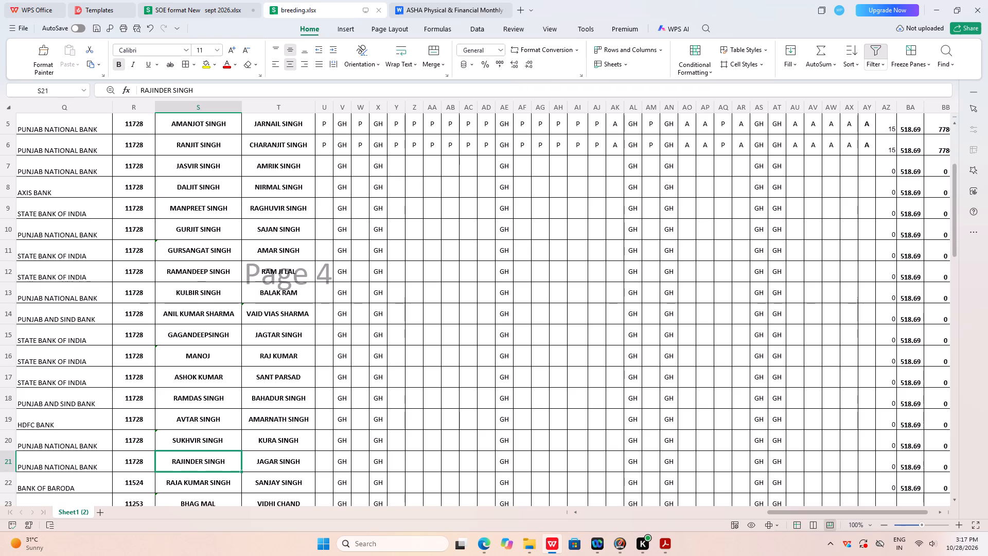
key("Down")
key("Down")
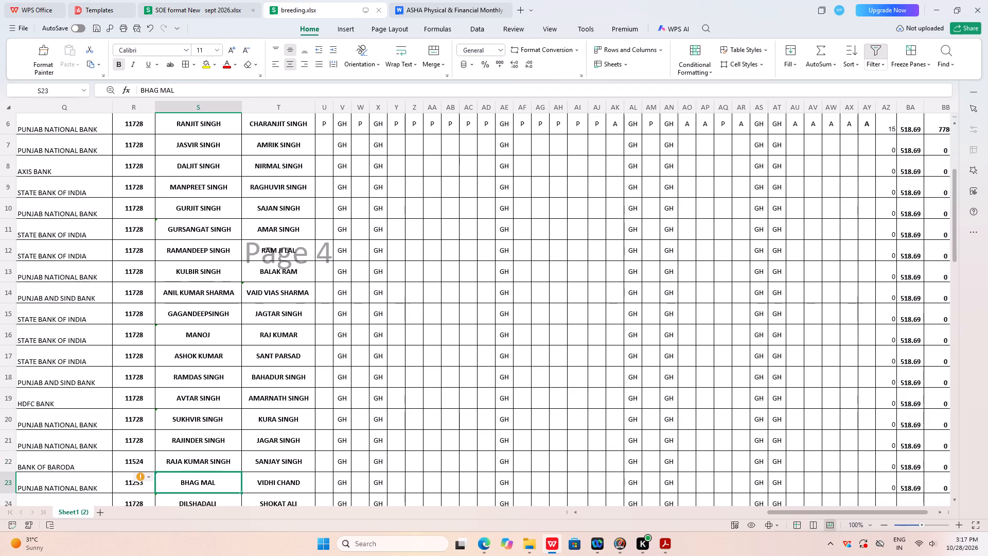
key("Down")
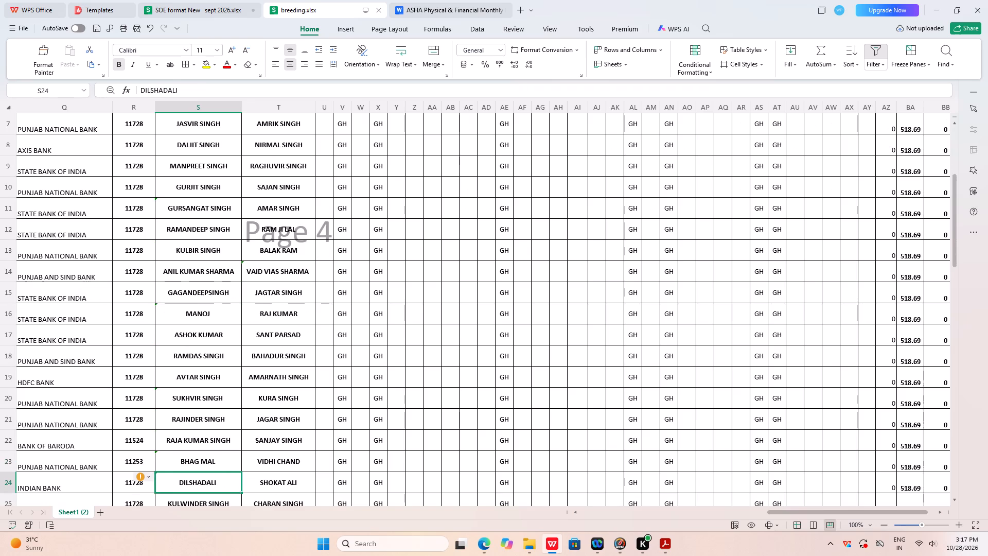
key("Down")
key("Down")
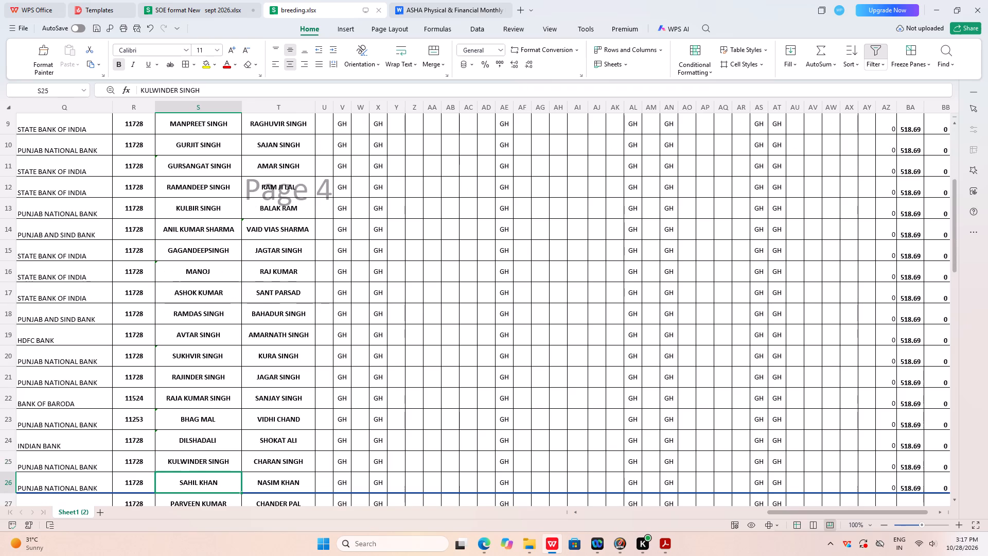
key("Down")
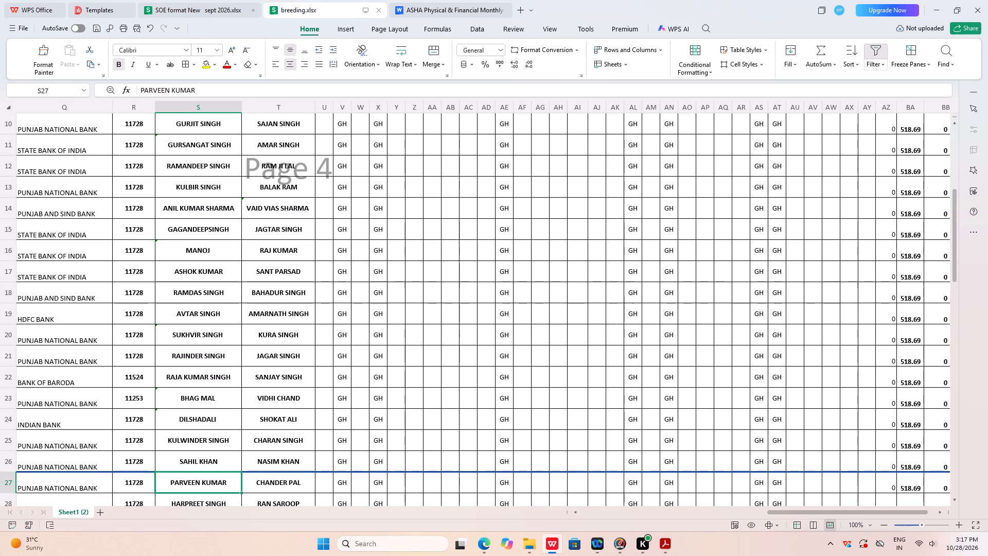
key("Down")
key("Down")
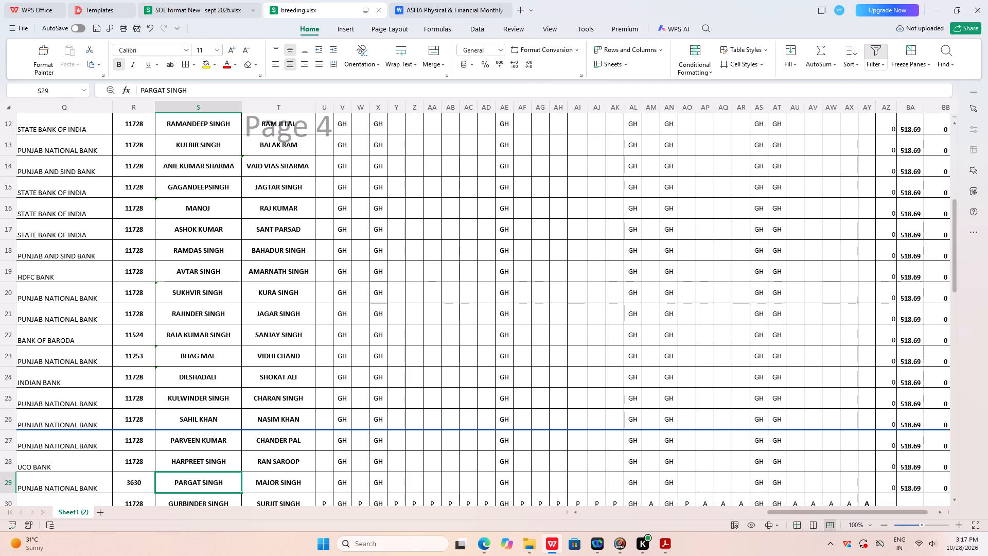
Return to row 7 of the register and select its empty day 1 attendance cell.
scroll(278, 279, "up", 2)
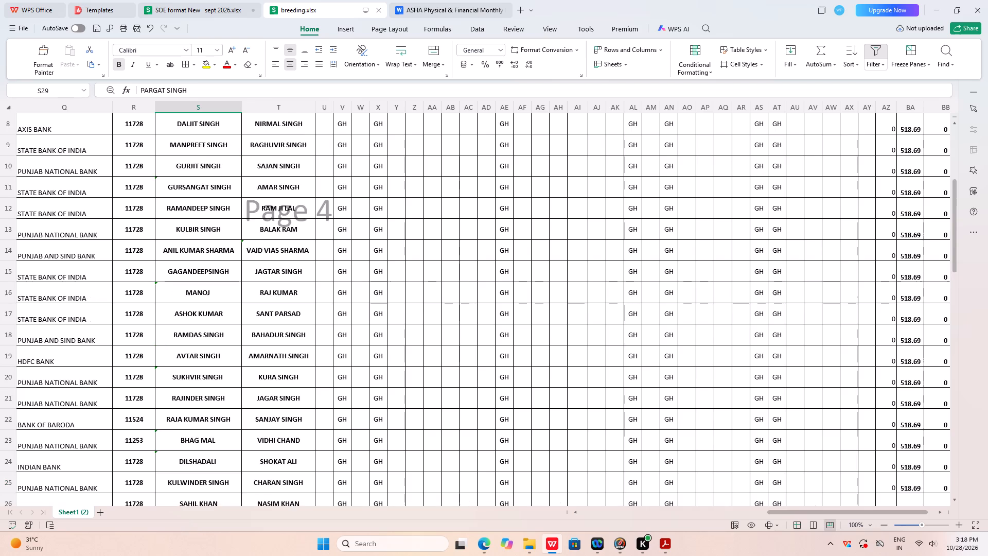
scroll(279, 279, "up", 6)
left_click(326, 244)
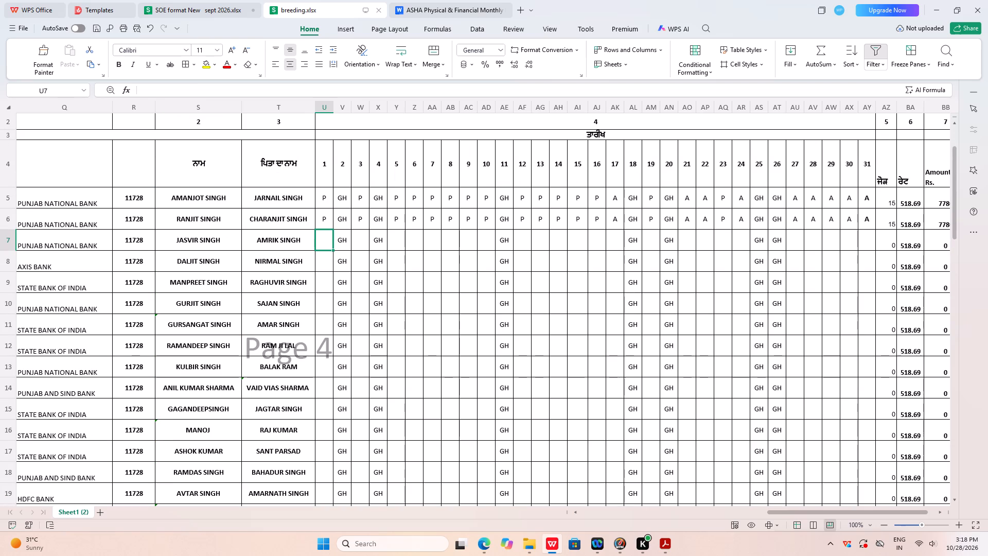
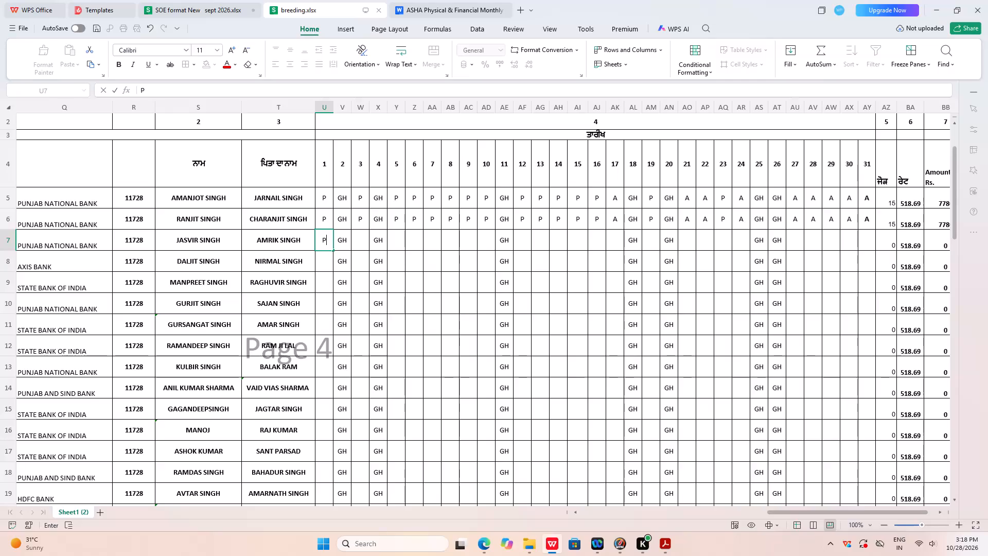
Enter P as the day 1 attendance in row 7 of the register and move down to row 8.
key("Down")
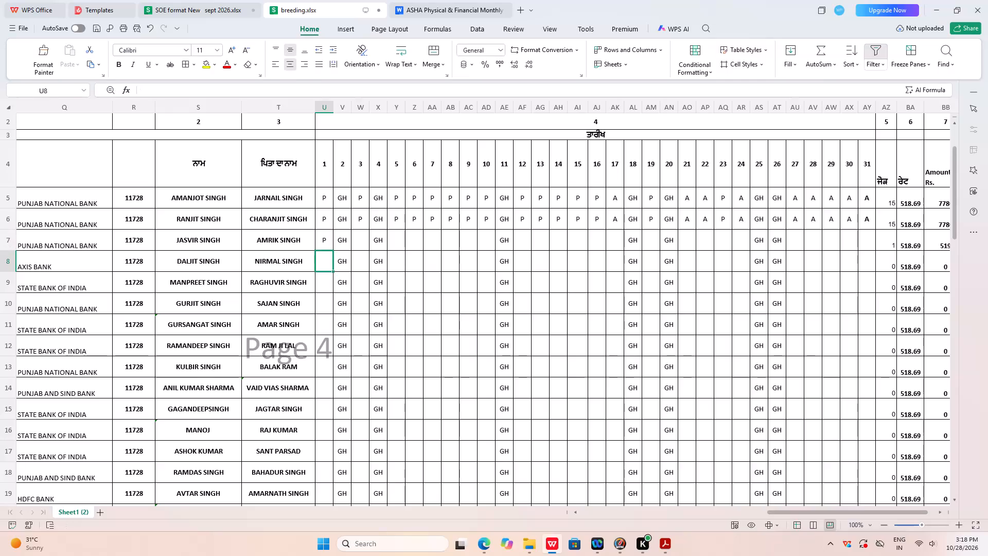
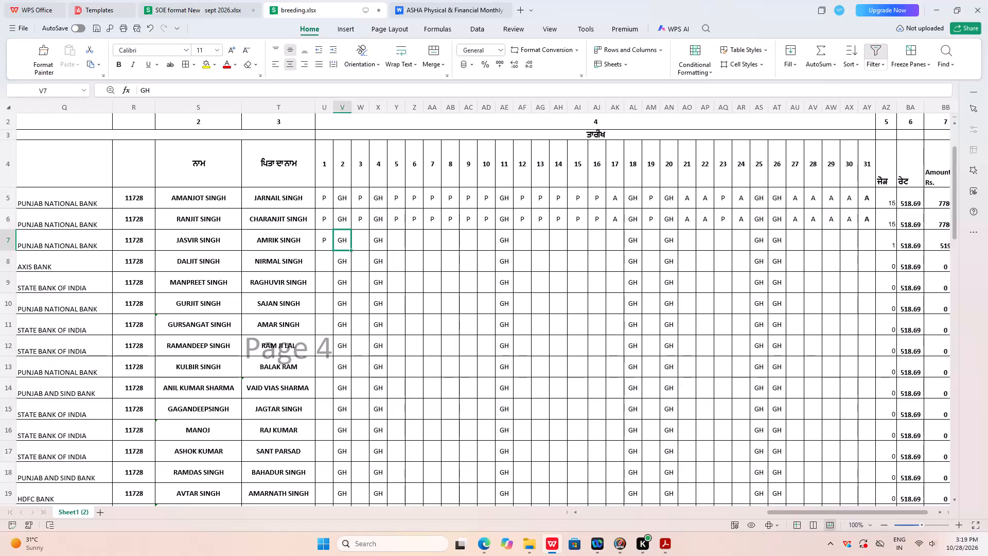
Enter P as the day 3 attendance in row 7 of the register and return to that row's day 1 cell.
key("Right")
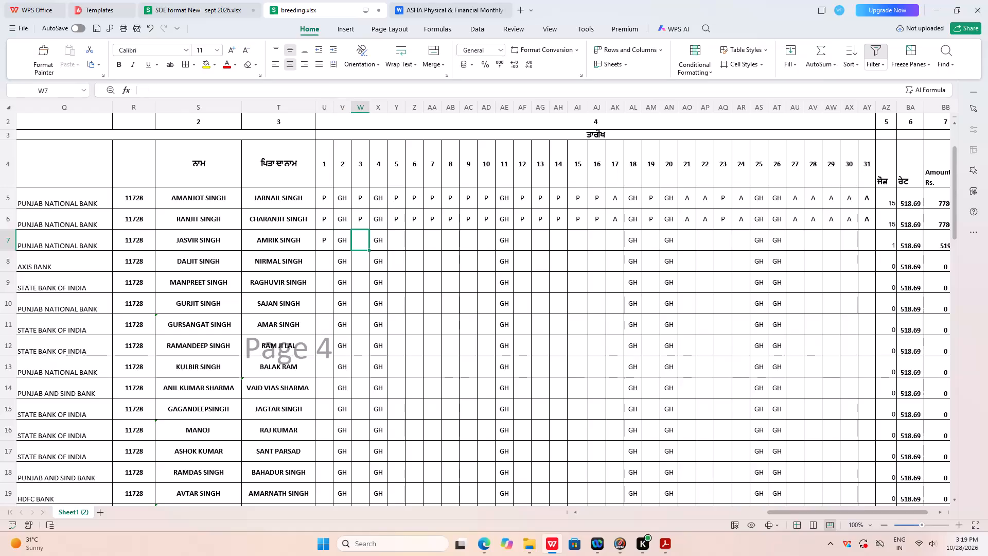
key("p")
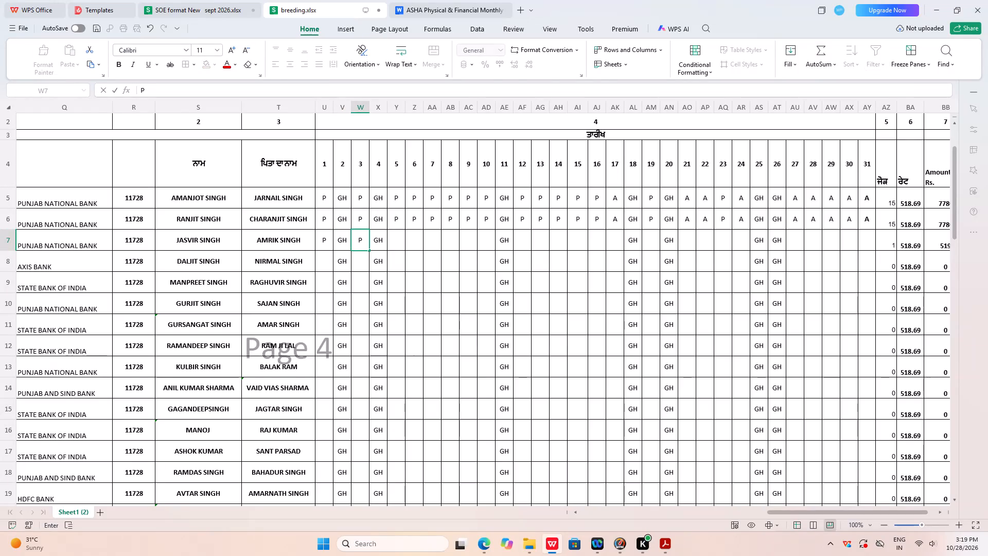
key("Right")
key("Right")
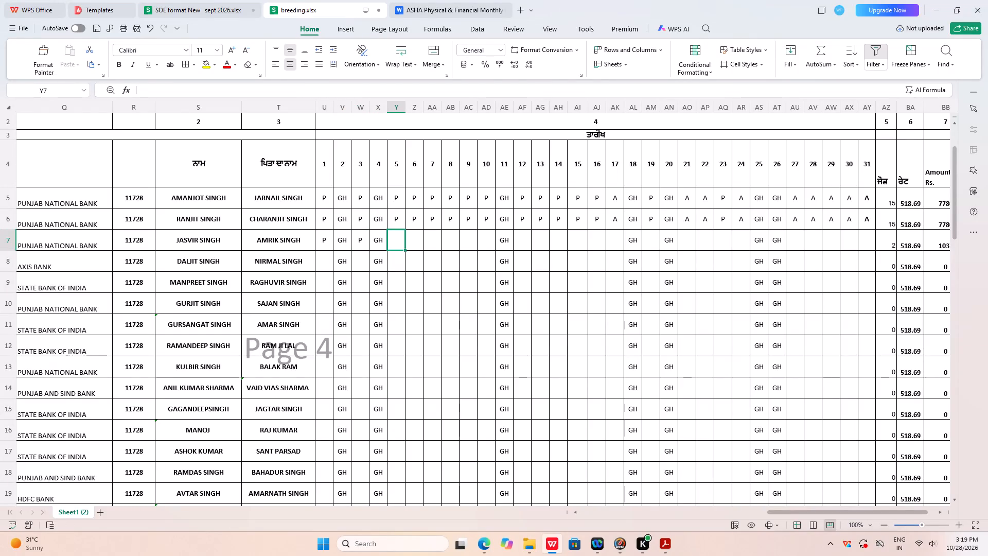
key("Left")
key("Left")
key("Left")
key("Left")
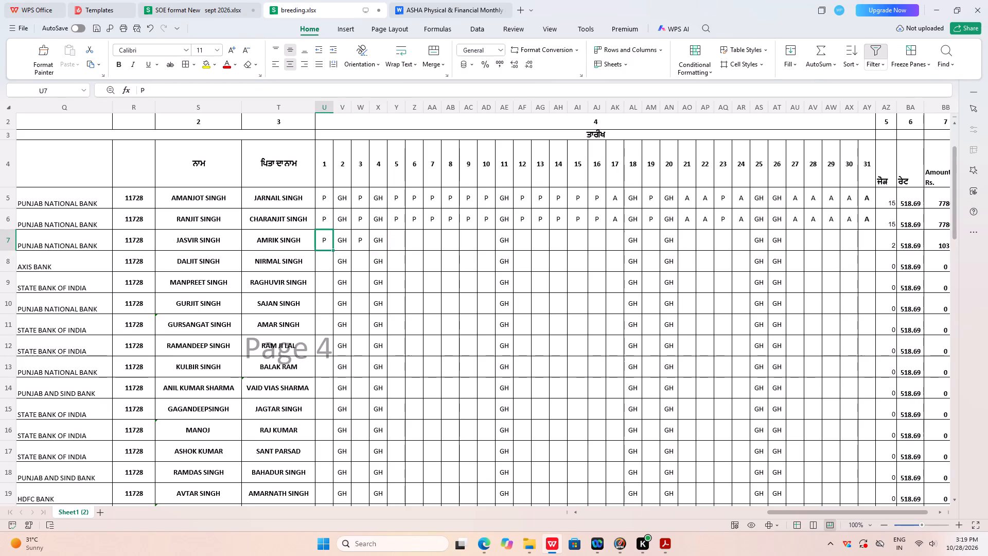
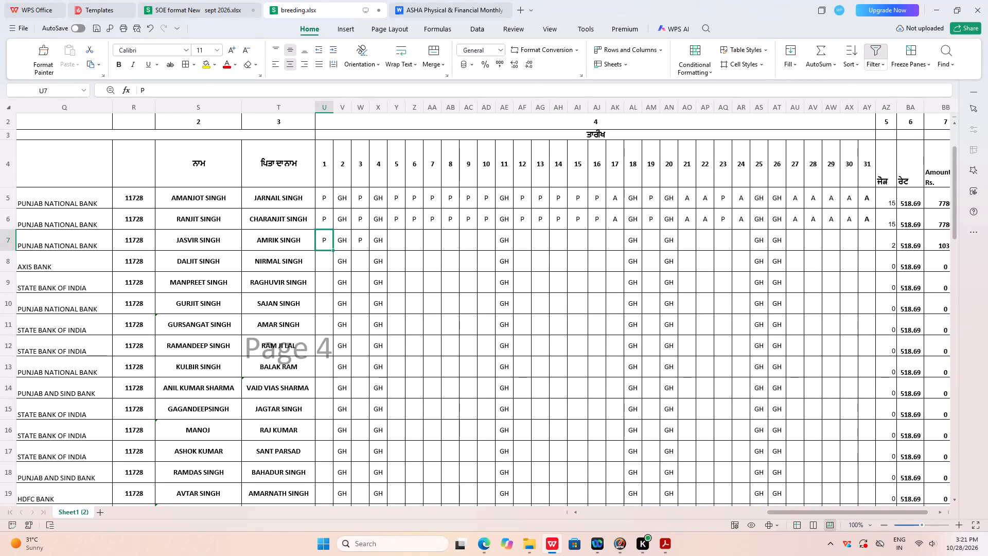
Select the total cell at the end of row 5 to check its attendance-count formula.
left_click(893, 206)
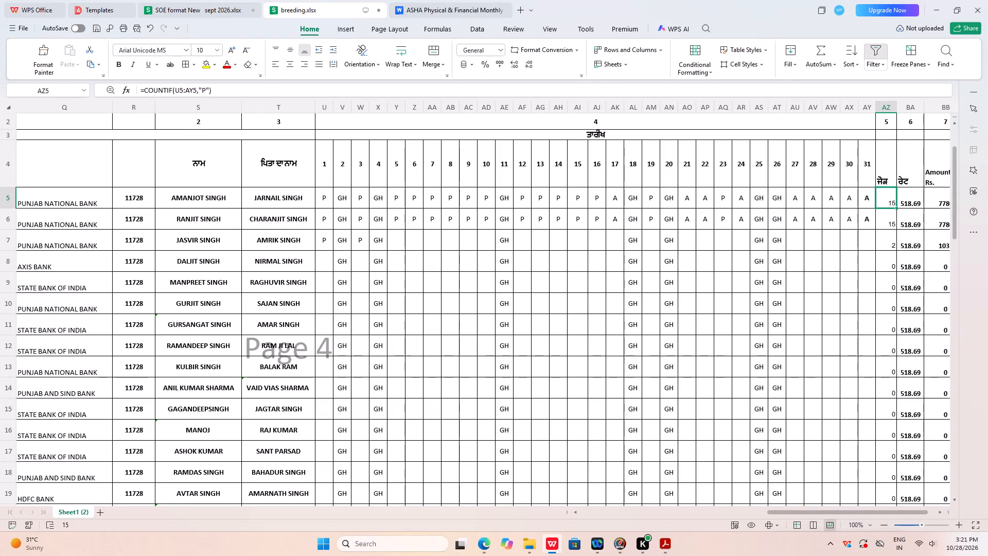
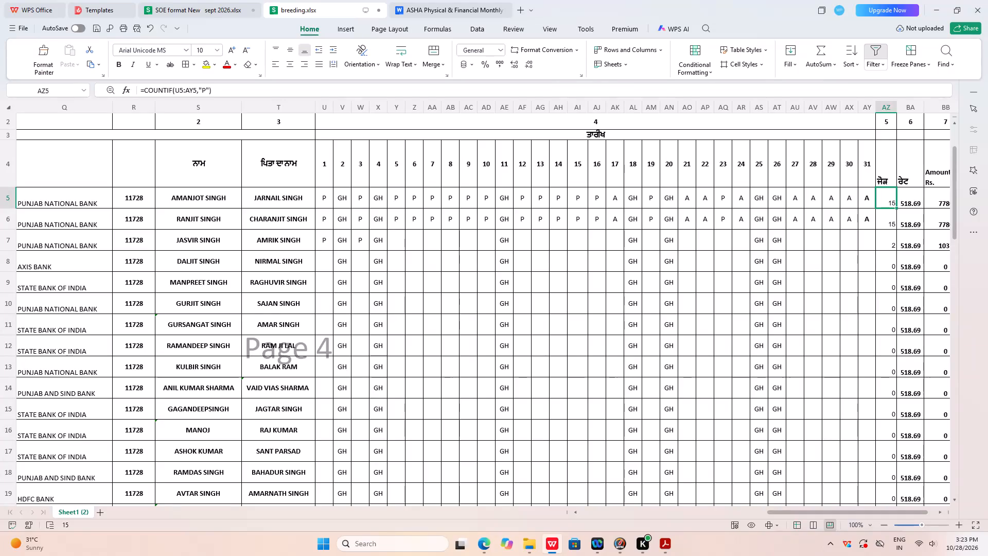
Select the empty day 28 attendance cell in row 7.
left_click(814, 250)
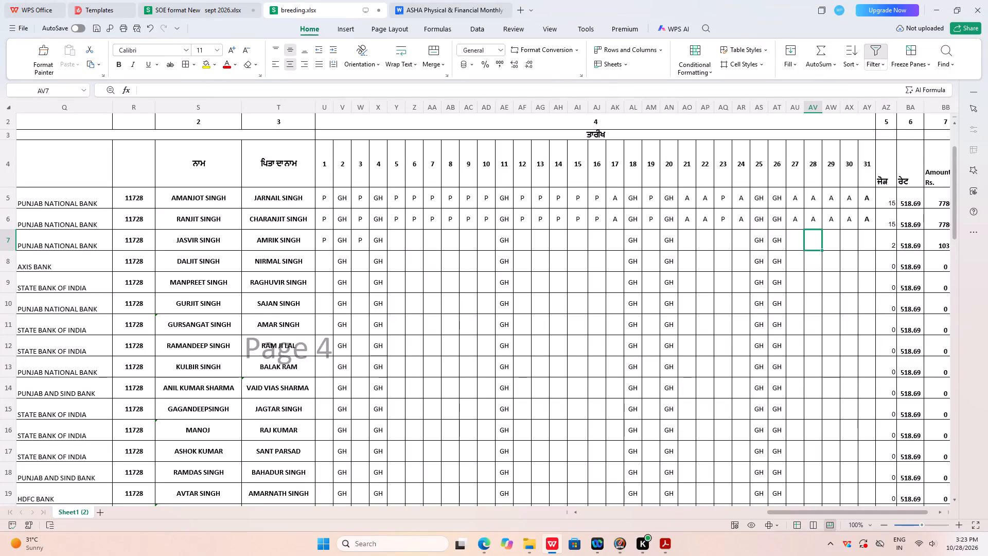
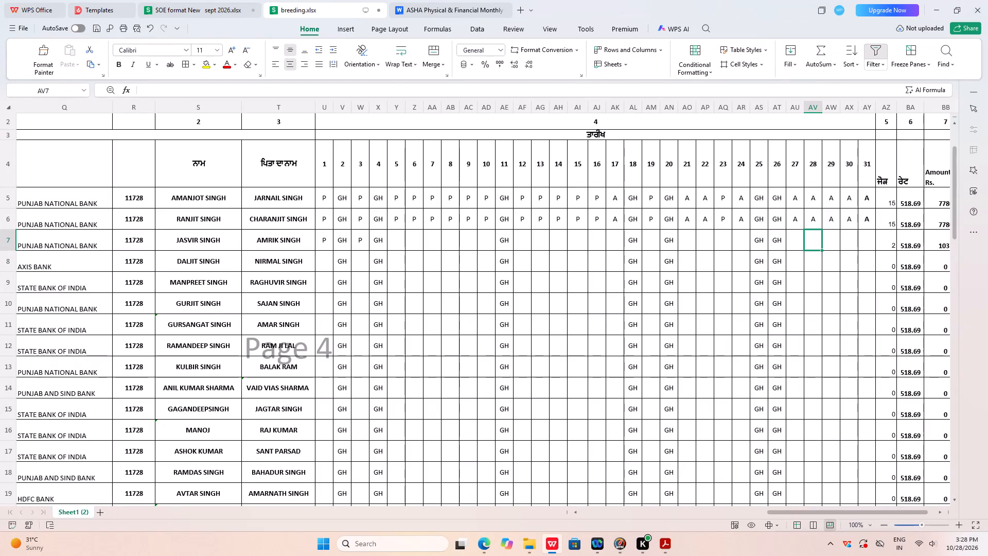
Colour the names and father's names in rows 7 to 29 red.
scroll(303, 362, "up", 1)
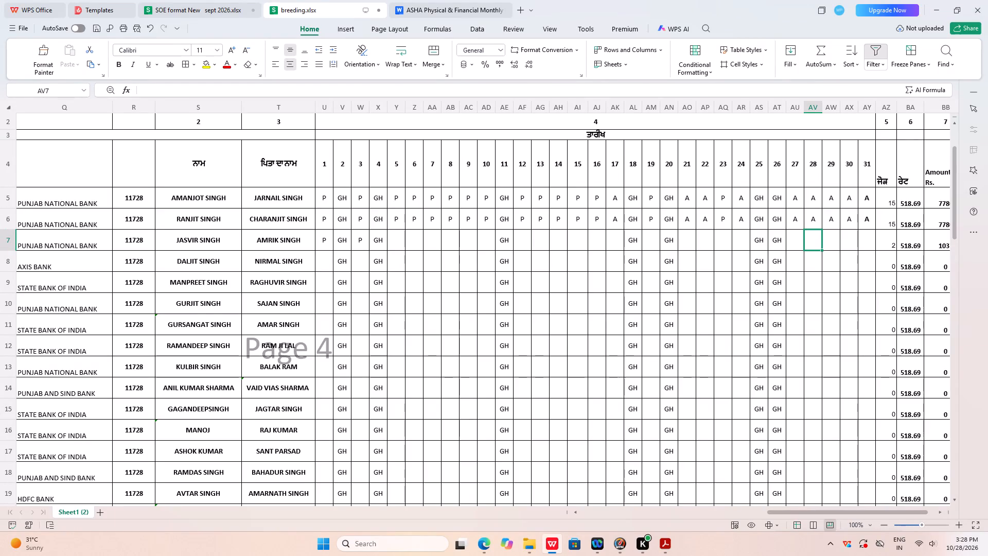
left_click_drag(214, 269, 255, 518)
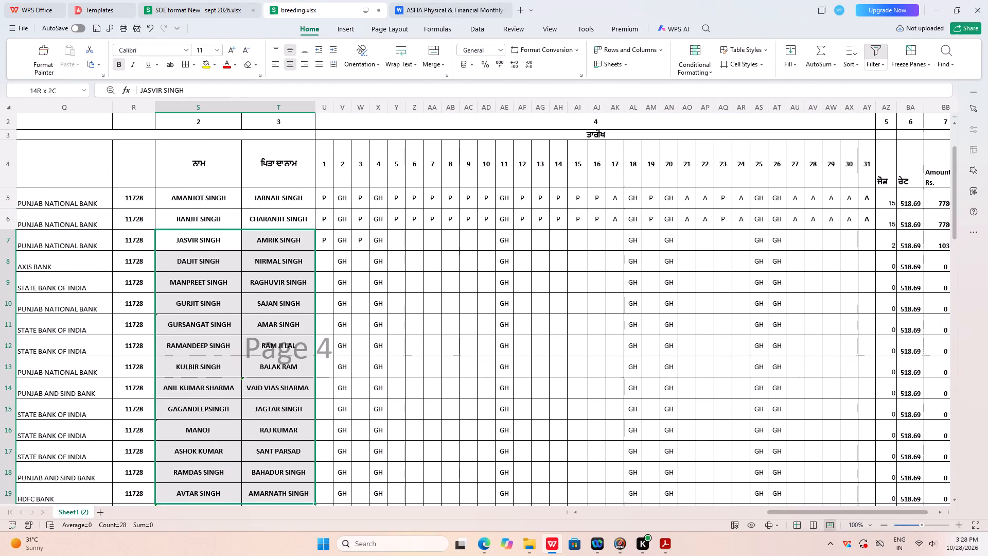
left_click_drag(255, 518, 261, 530)
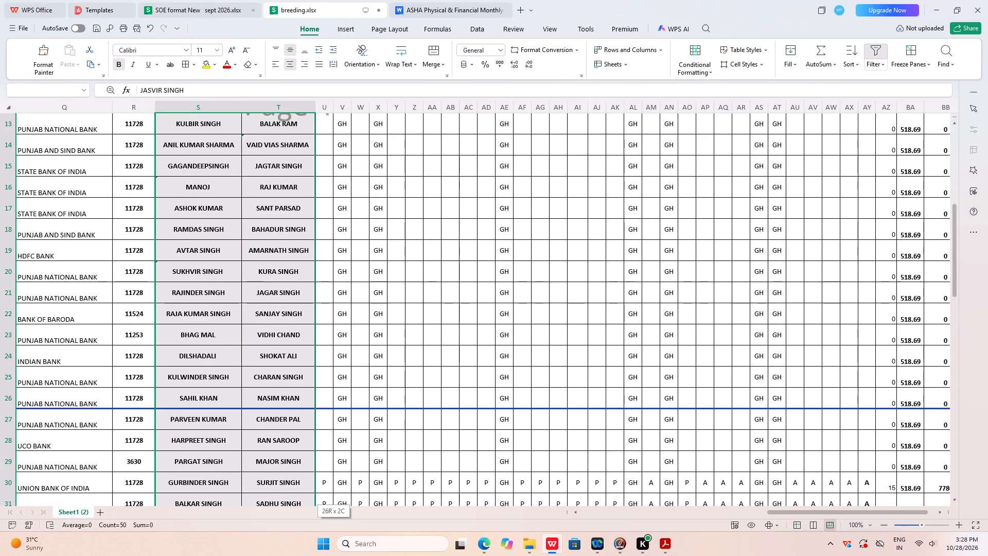
left_click_drag(261, 530, 275, 421)
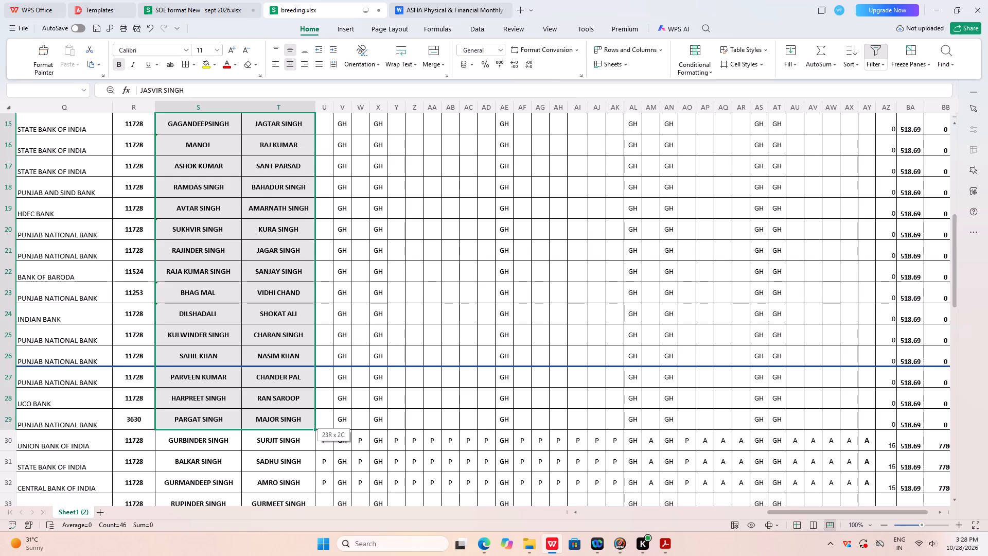
left_click_drag(275, 421, 276, 420)
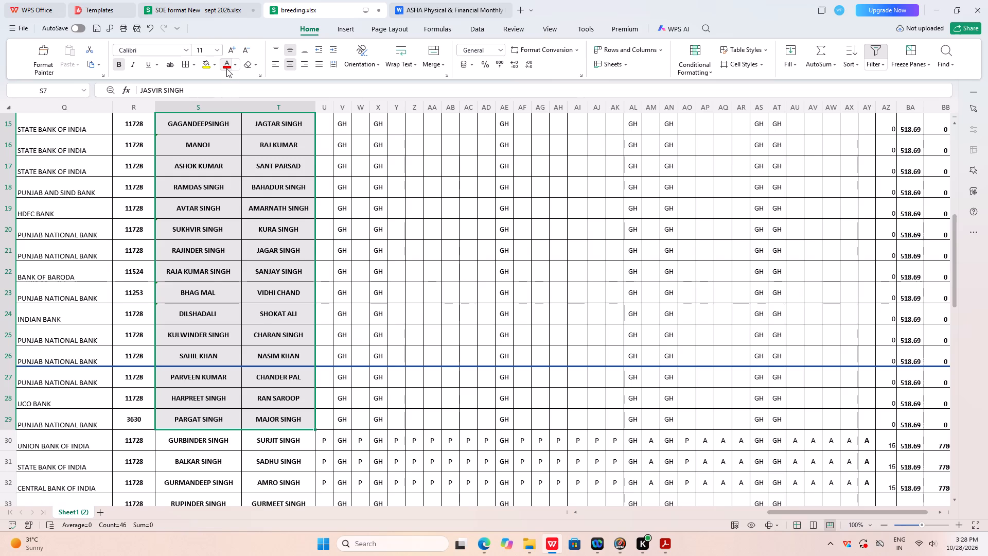
left_click(226, 68)
In row 7, mark P for days 5 to 9 and A for day 10.
scroll(380, 311, "up", 11)
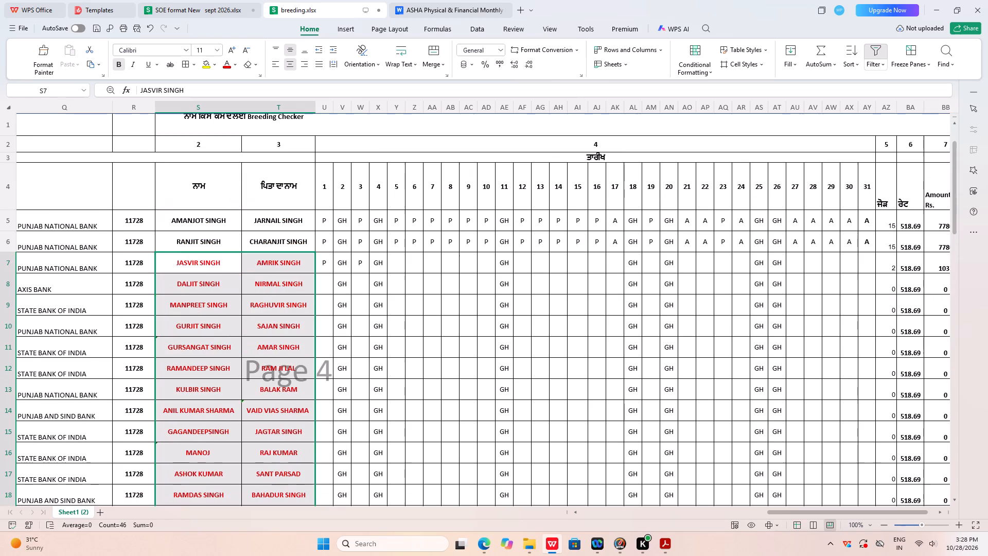
left_click(326, 266)
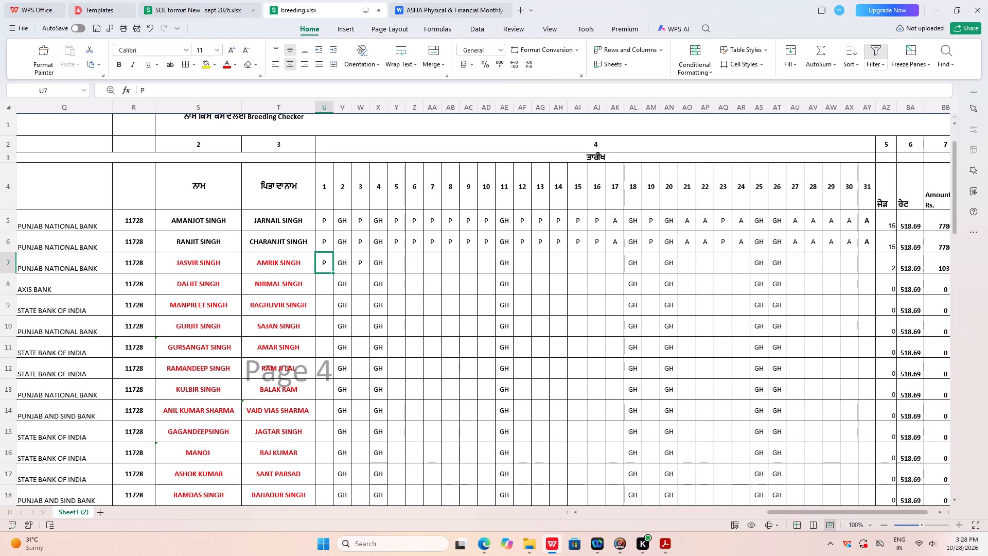
left_click(398, 264)
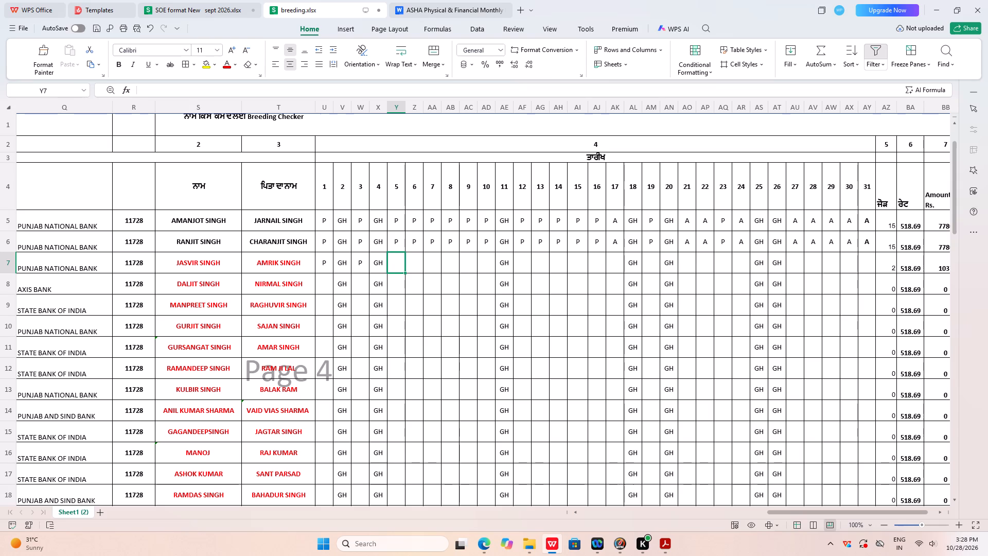
key("p")
key("Tab")
key("p")
key("Tab")
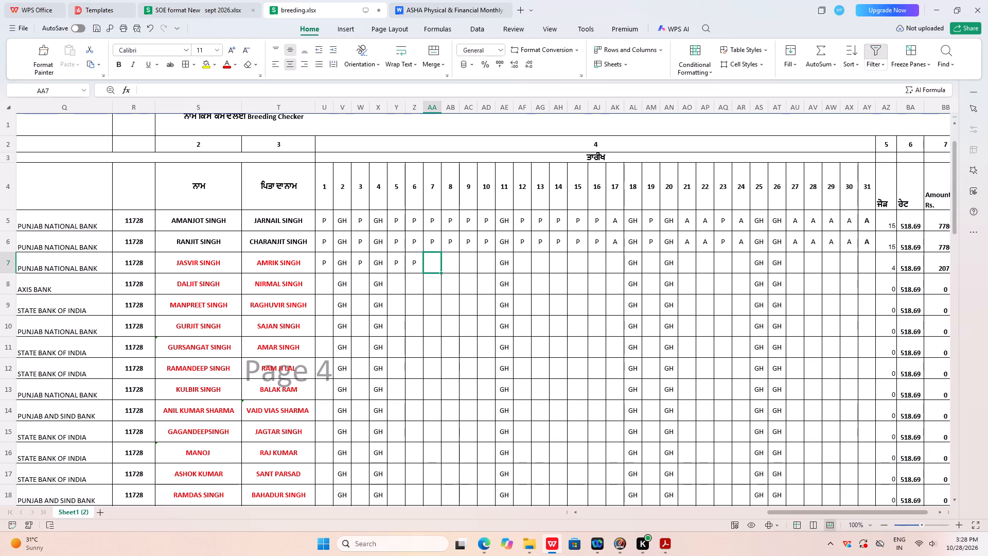
key("p")
key("Tab")
key("p")
key("Tab")
key("p")
key("Tab")
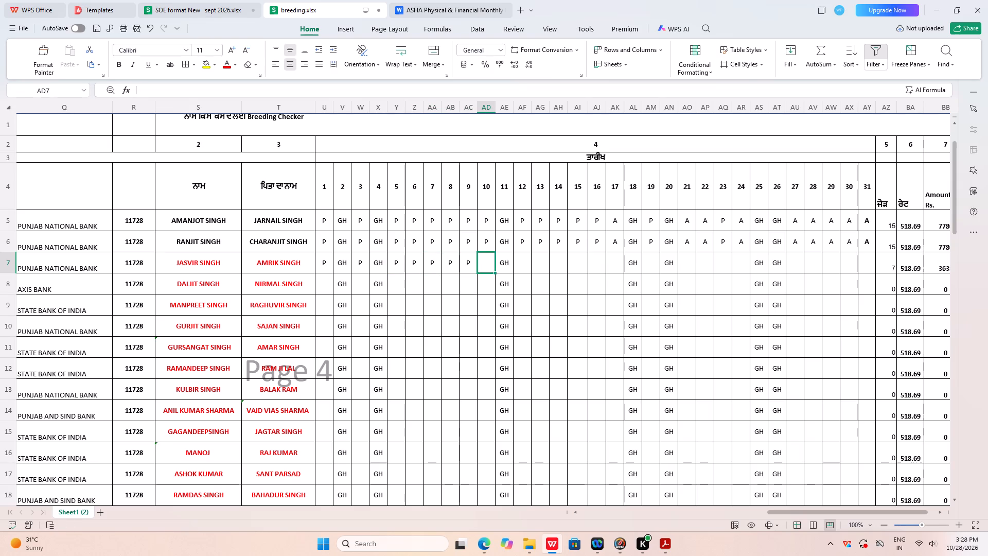
key("a")
key("Tab")
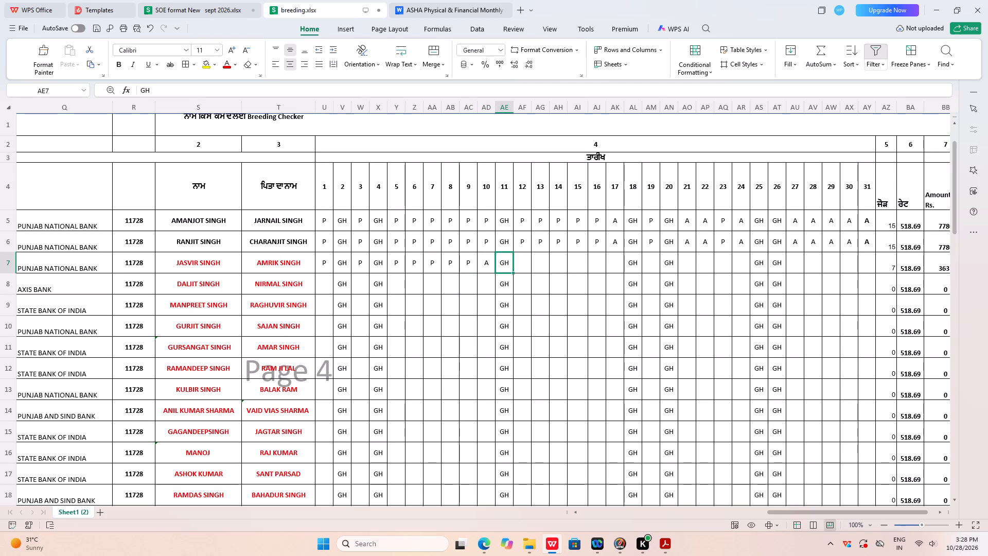
In row 7, mark P for days 12 and 13, A for day 14, and P for days 15 to 17.
key("Tab")
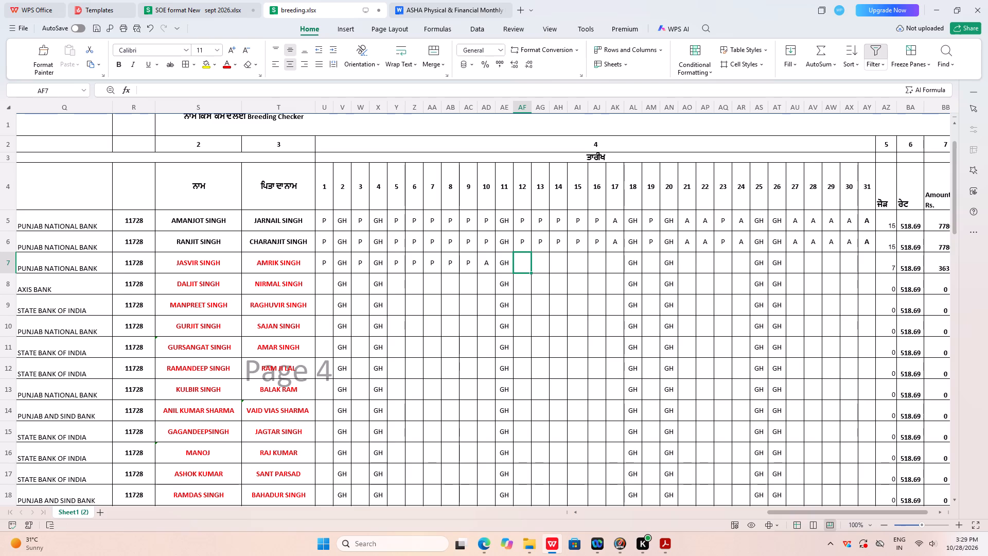
key("p")
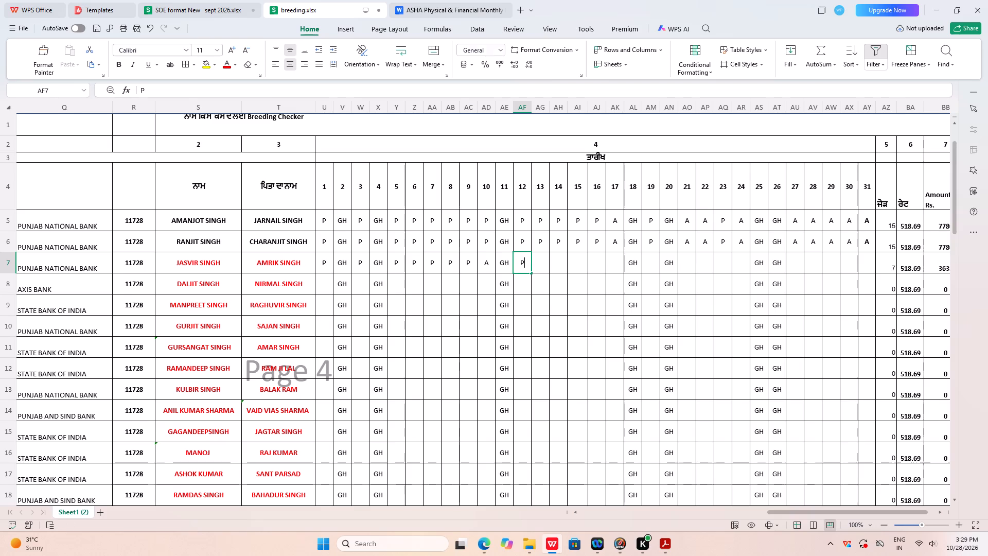
key("Tab")
key("p")
key("Tab")
key("a")
key("Tab")
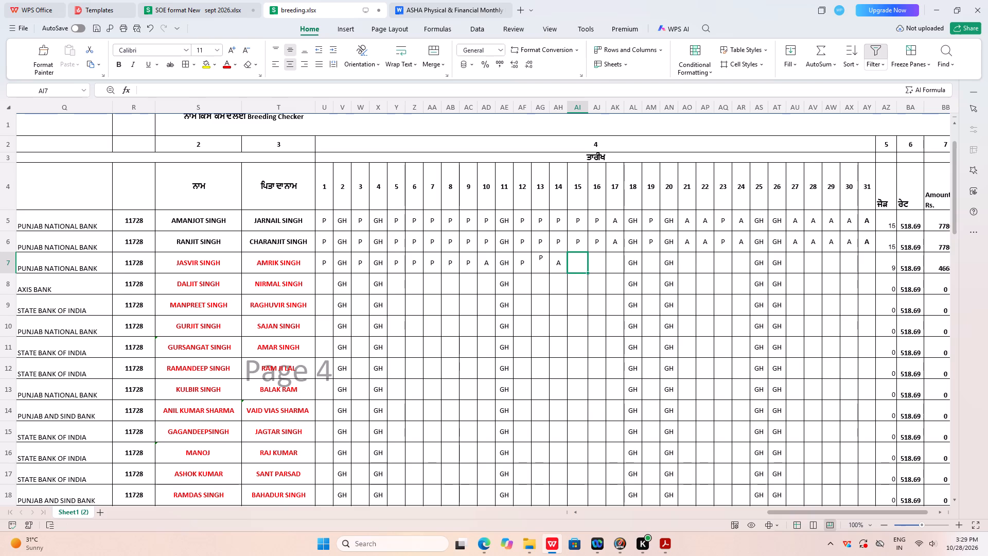
key("p")
key("Tab")
key("p")
key("Tab")
key("p")
key("Tab")
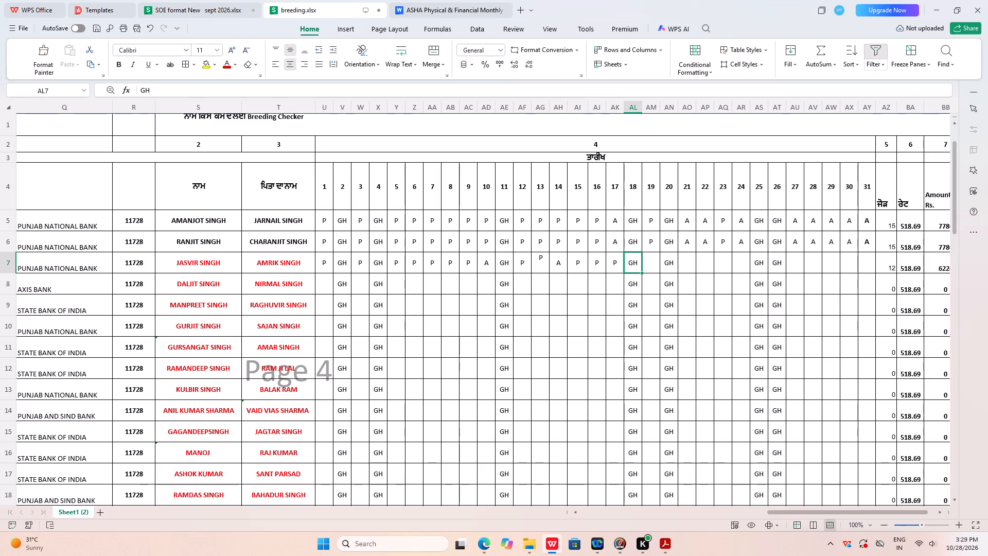
In row 7, mark P for day 19, A for day 21, P for days 22 and 23, and A for day 24.
key("Tab")
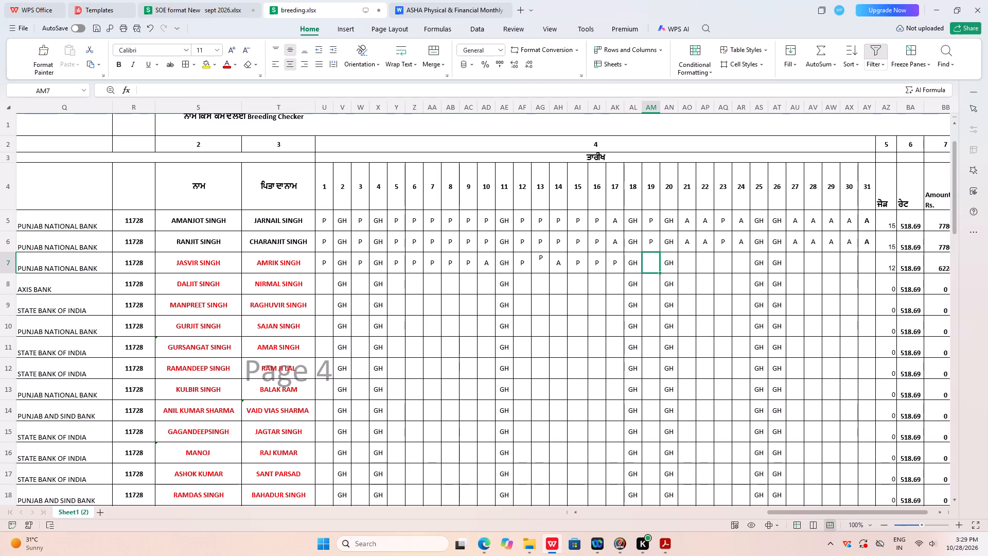
key("p")
key("Tab")
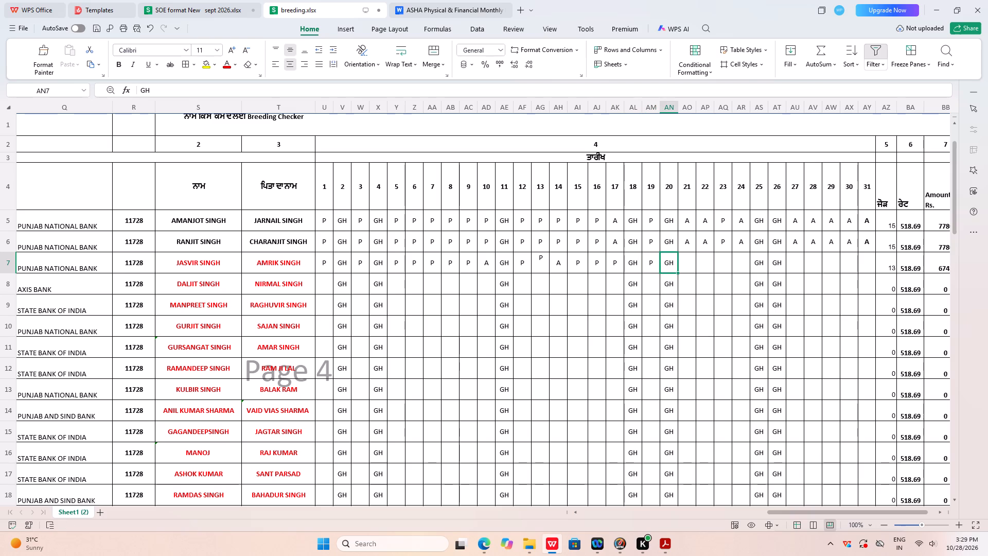
key("Tab")
key("a")
key("Tab")
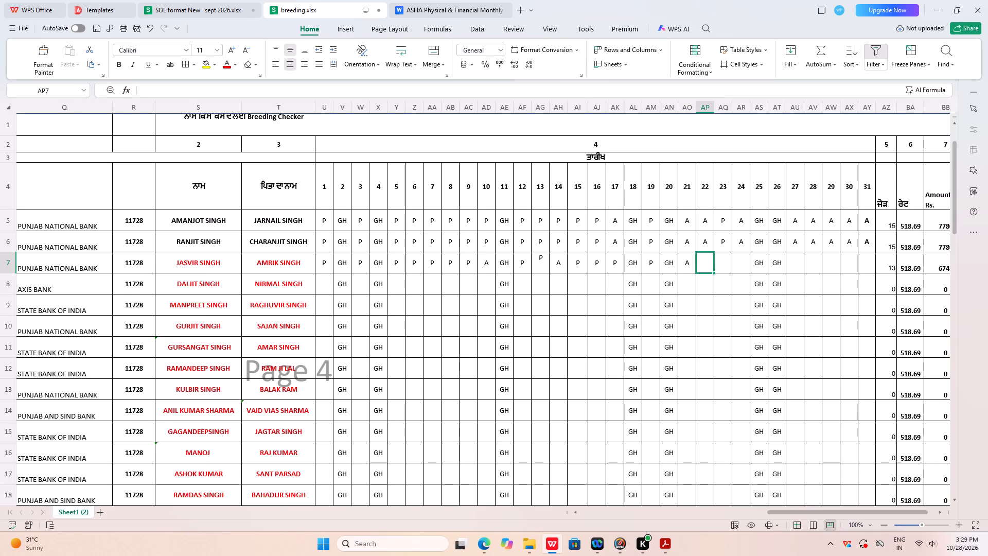
key("p")
key("Tab")
key("p")
key("Tab")
key("a")
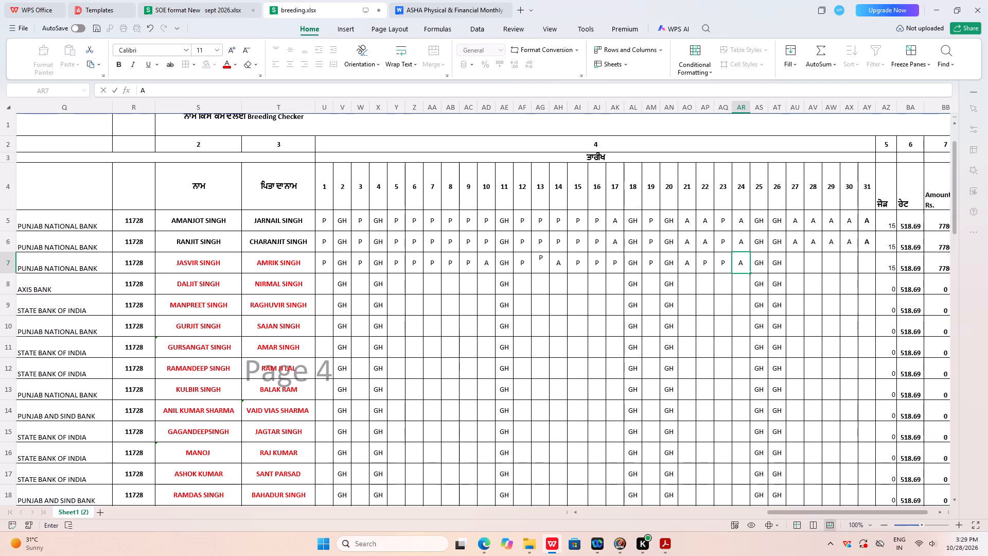
key("Tab")
In row 7, mark A for days 27 to 31, leaving the GH holidays in place.
key("Tab")
key("Tab")
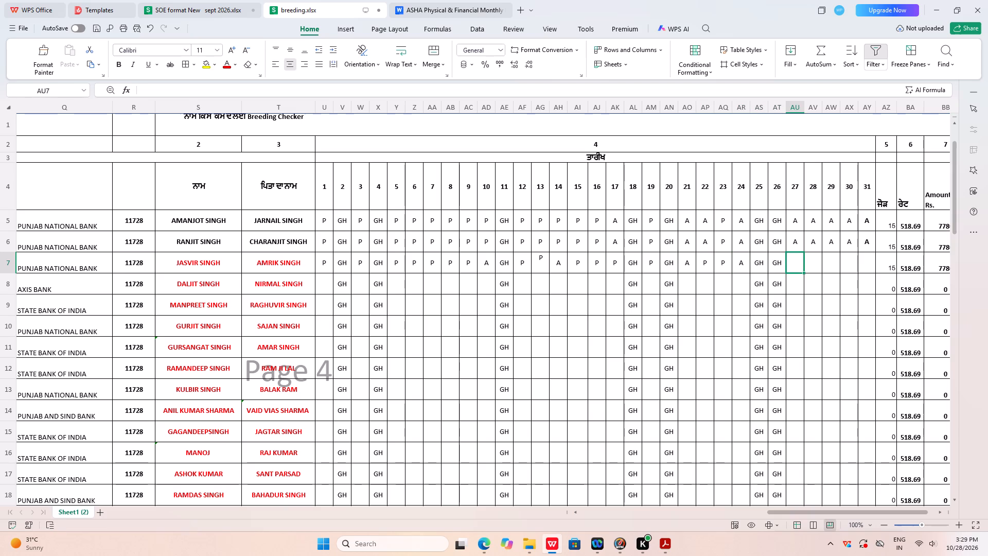
key("a")
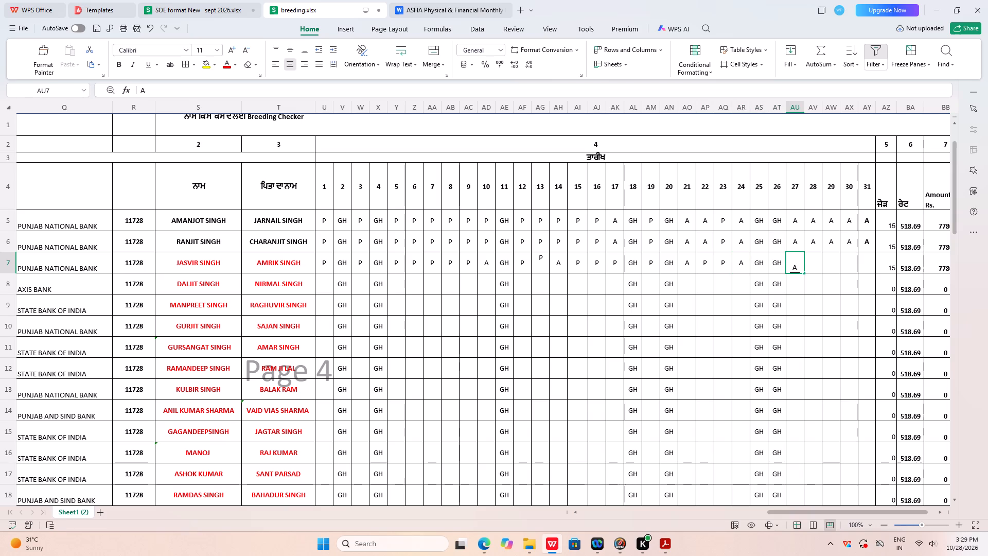
key("Tab")
key("a")
key("Tab")
key("a")
key("Tab")
key("a")
key("Tab")
key("a")
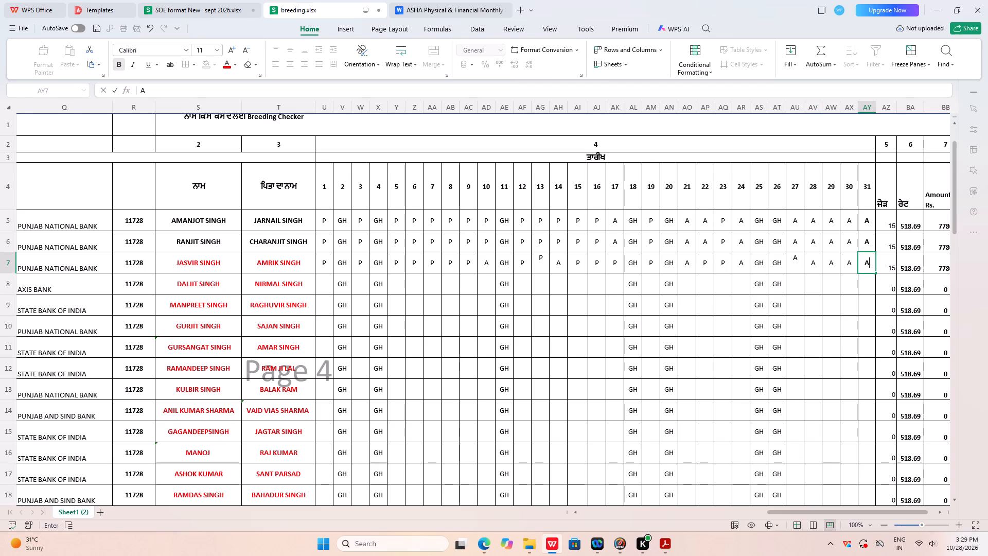
Save the breeding workbook.
key("ctrl+s")
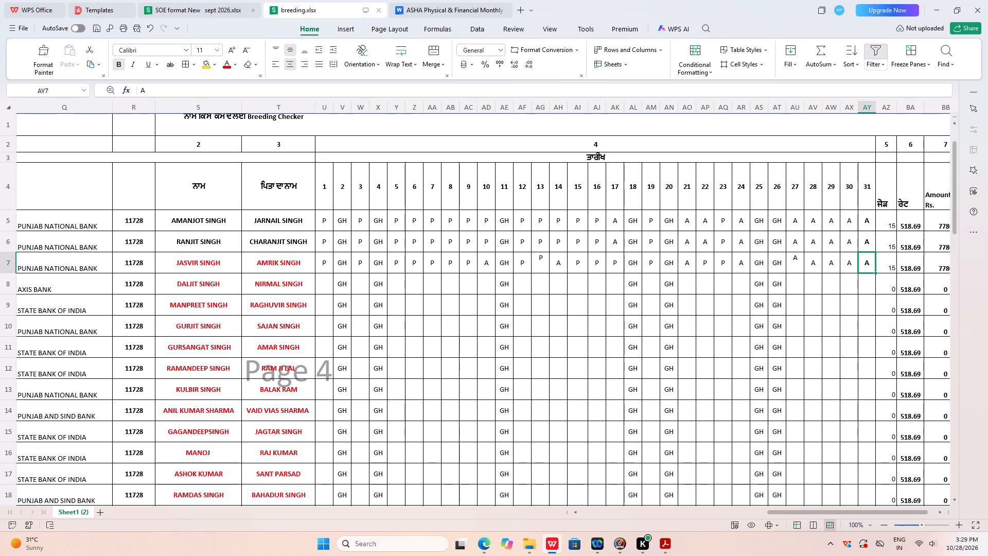
In row 8, mark P for days 1, 3 and 5 to 9, skipping the GH holidays.
left_click(321, 277)
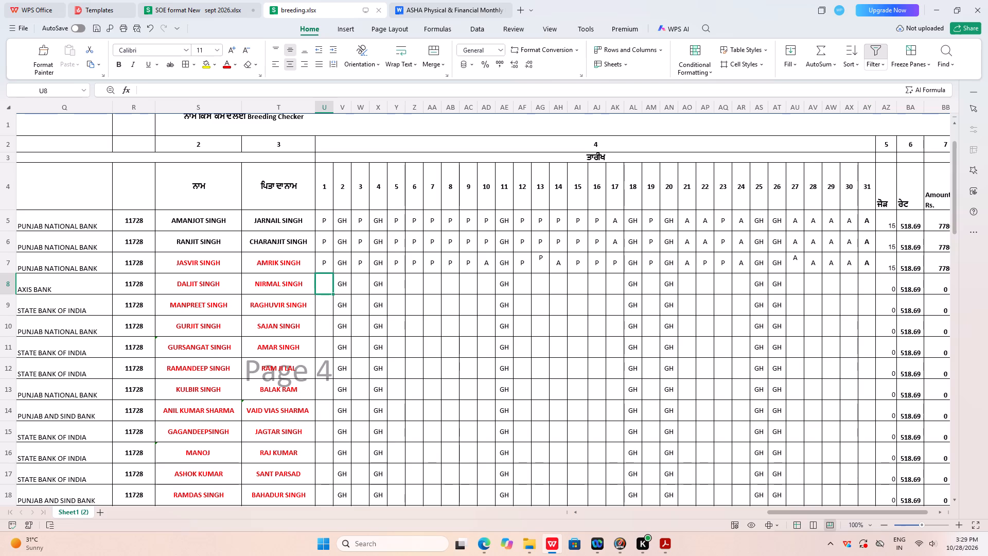
key("p")
key("Tab")
key("Tab")
key("p")
key("Tab")
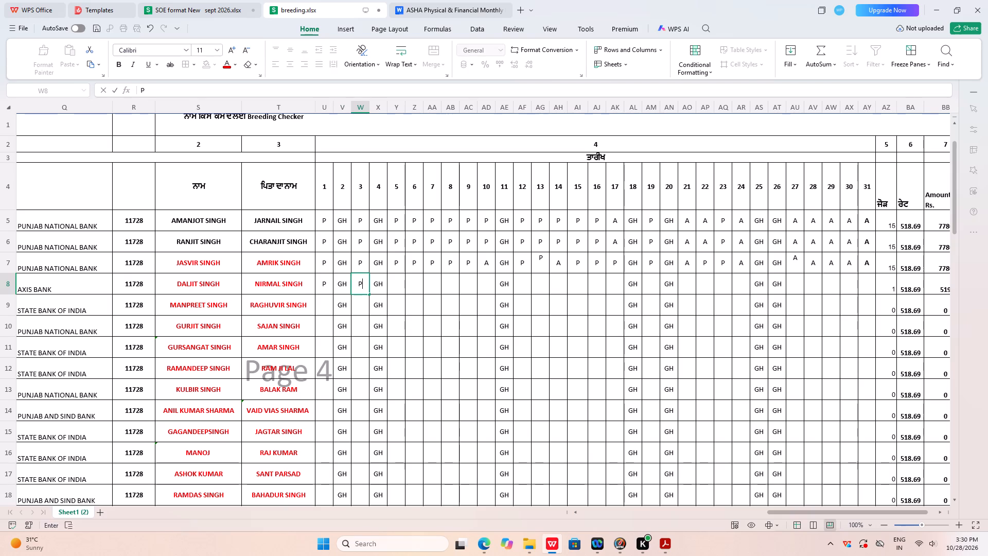
key("Tab")
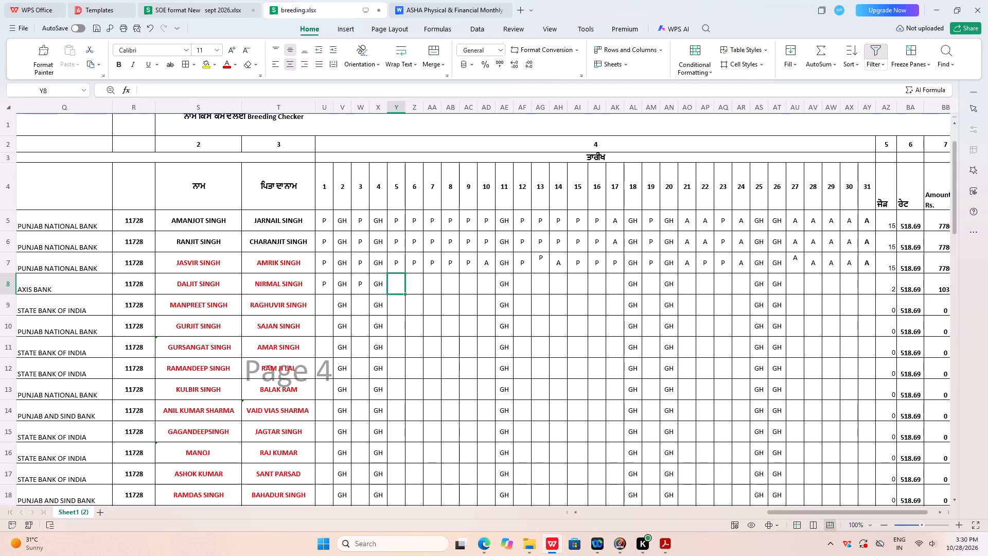
key("p")
key("Tab")
key("p")
key("Tab")
key("p")
key("Tab")
key("p")
key("Tab")
key("p")
key("Tab")
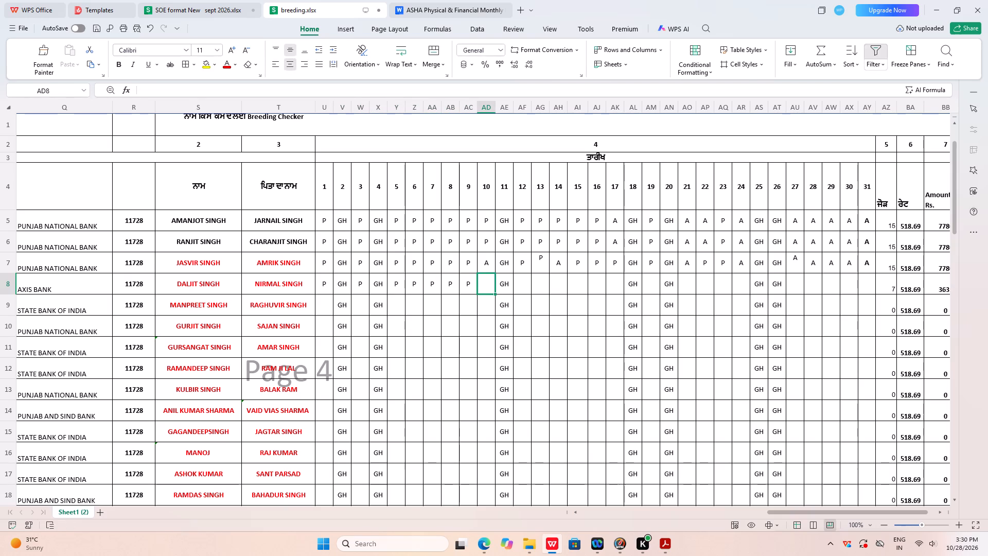
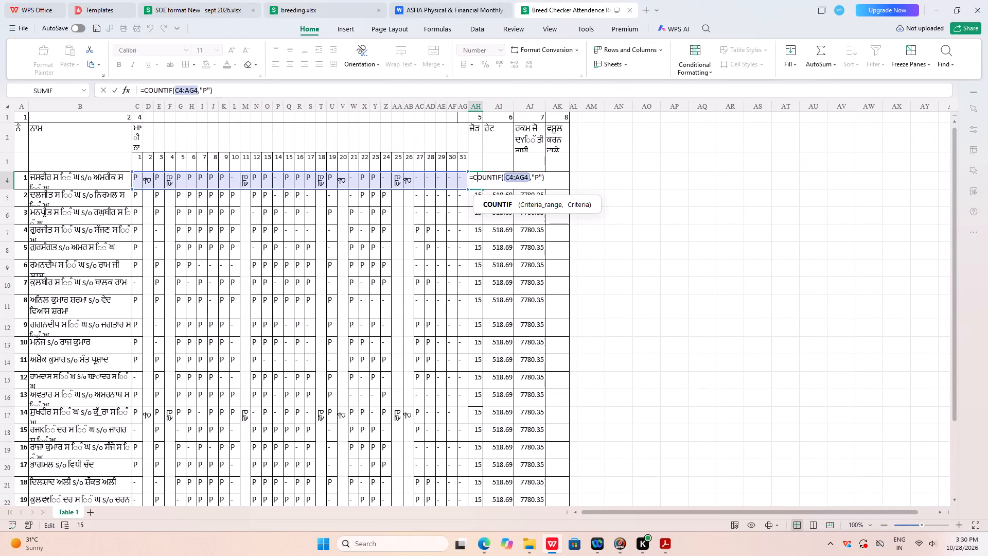
In the Breed Checker Attendance report, copy the attendance marks and totals of all 23 listed workers, range C4:AH26.
key("Return")
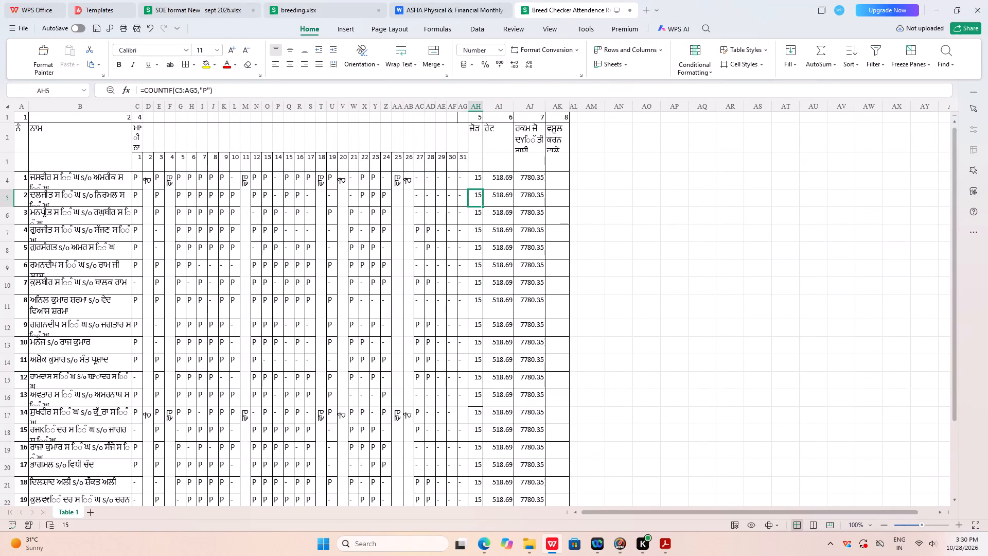
left_click_drag(138, 178, 478, 182)
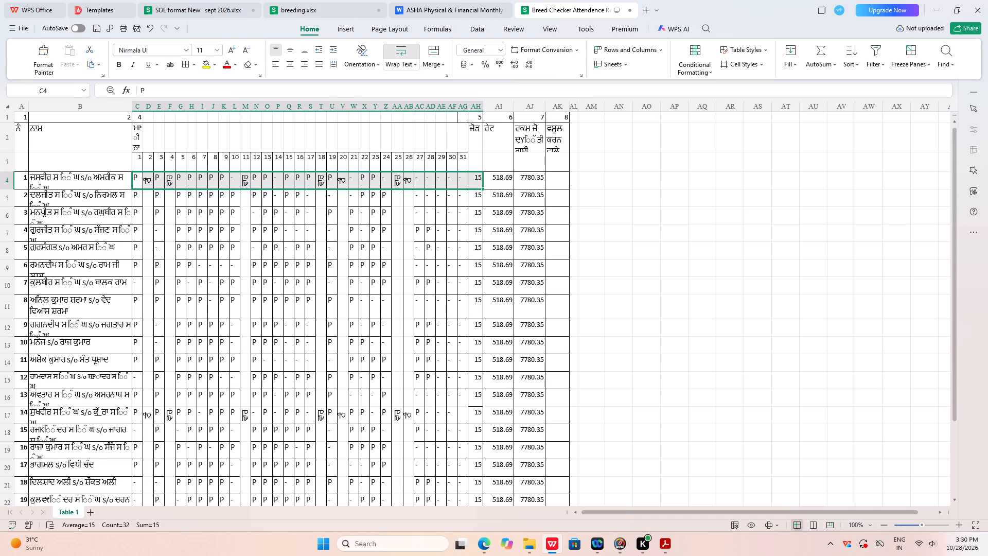
key("ctrl+shift+Down")
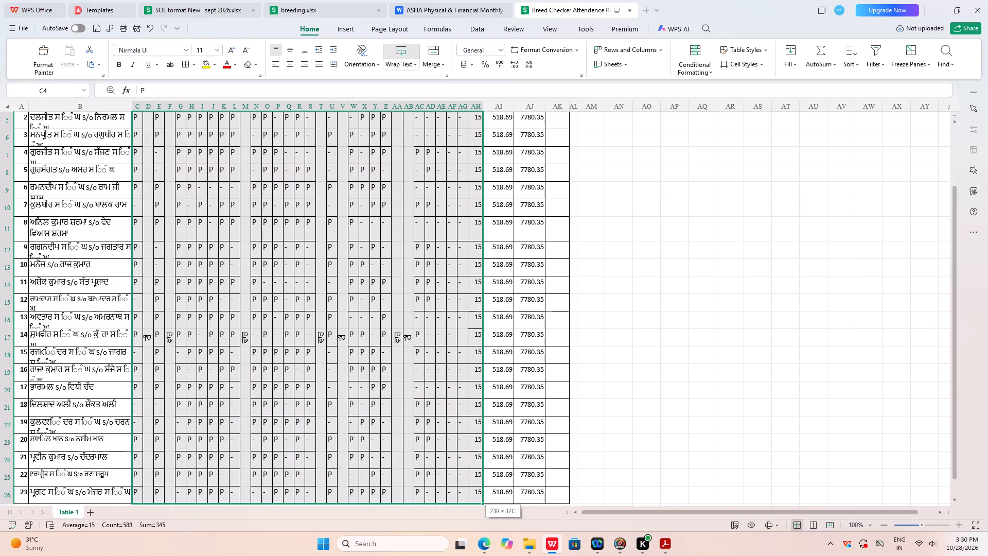
scroll(479, 211, "down", 3)
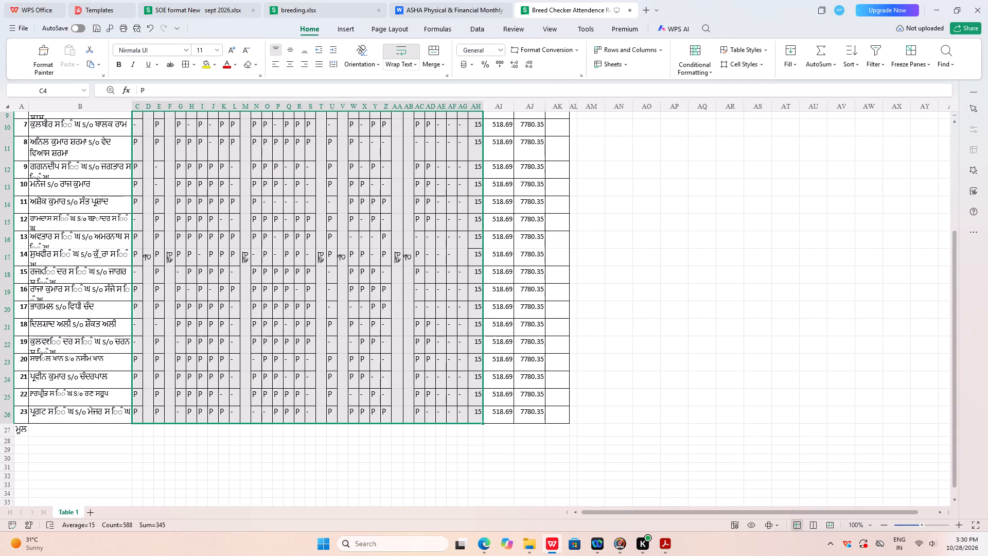
key("ctrl+c")
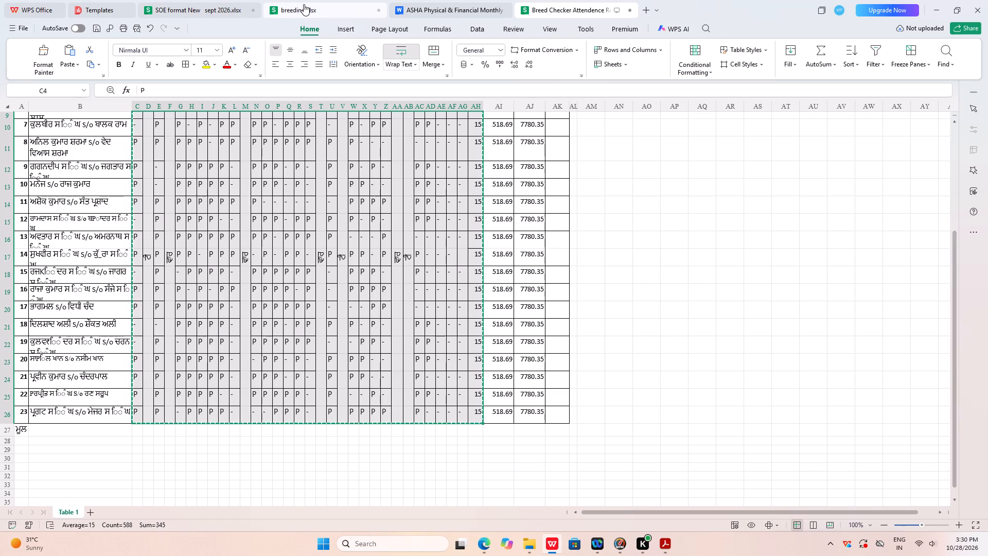
Switch to the breeding workbook and paste the copied attendance block starting at the day 1 cell of row 7 (U7).
left_click(304, 4)
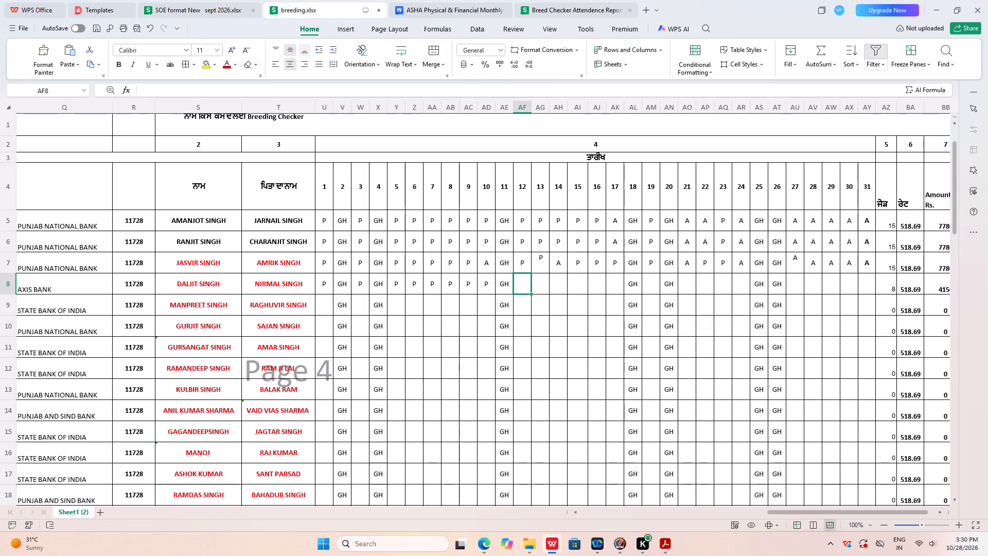
left_click(324, 301)
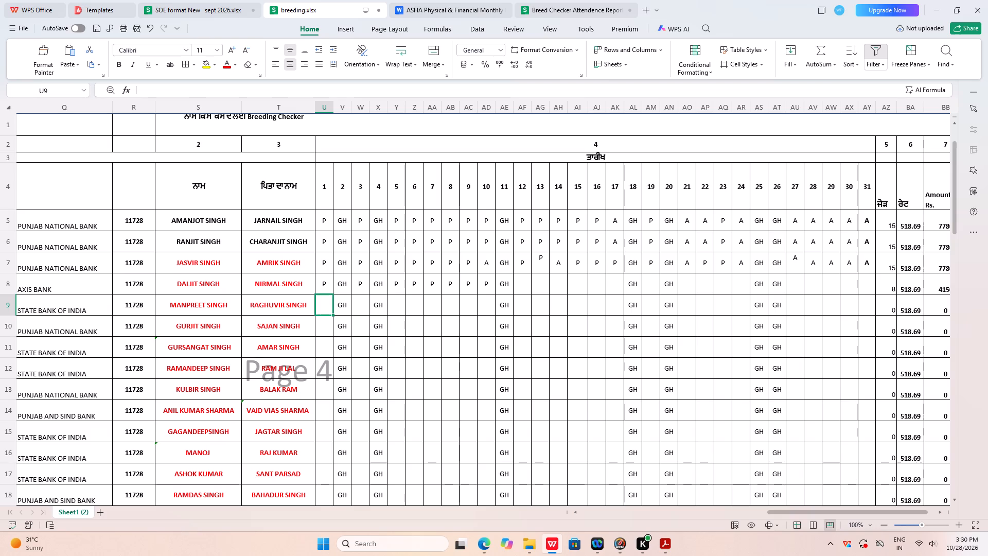
left_click(548, 8)
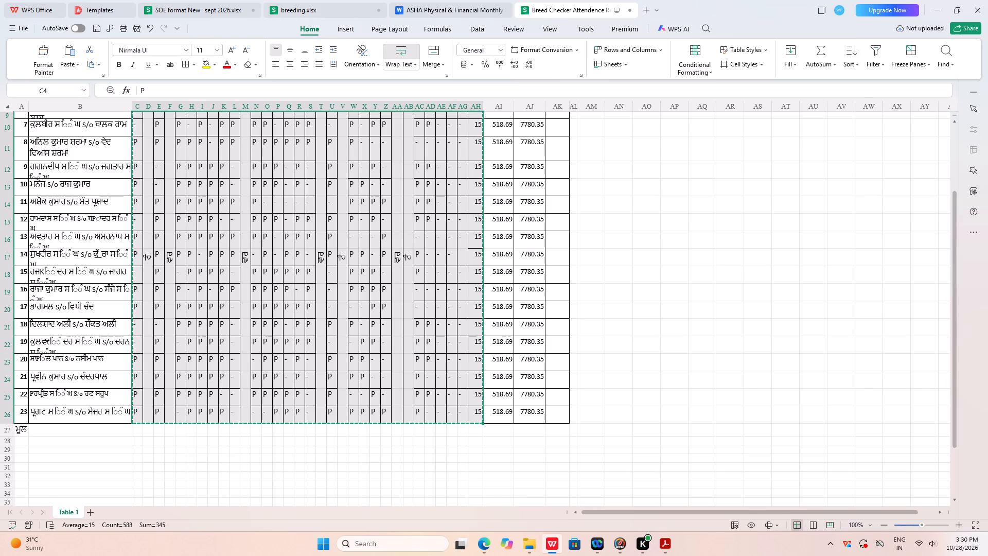
scroll(263, 258, "up", 8)
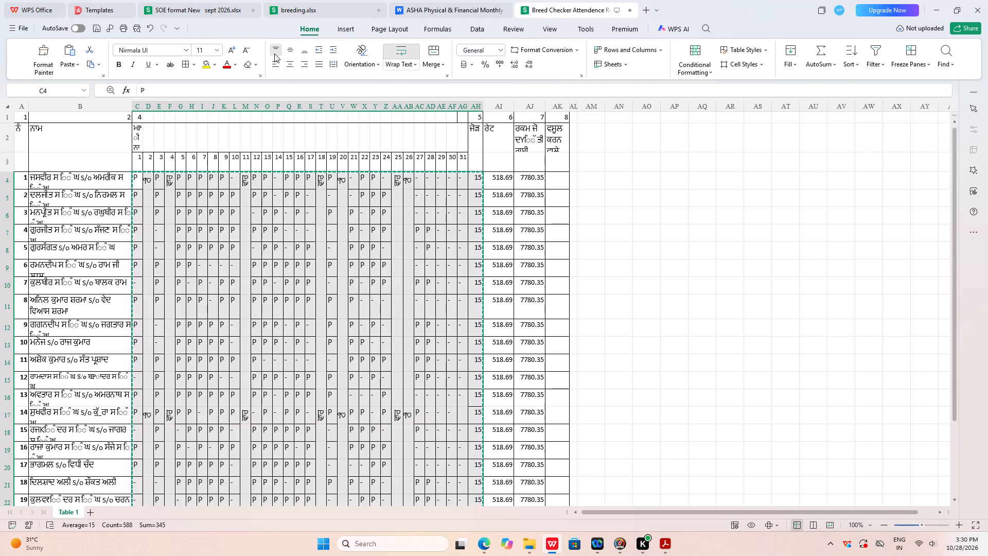
left_click(319, 2)
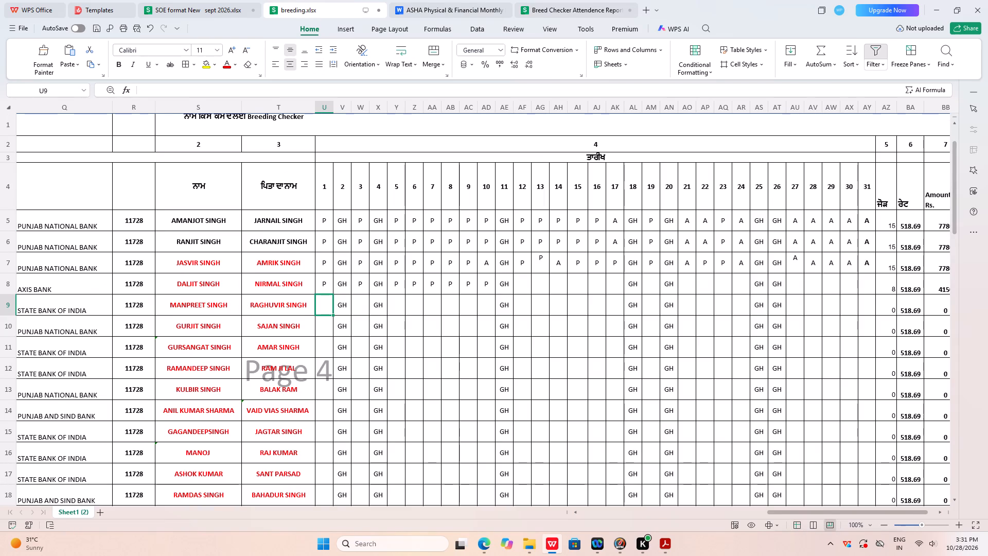
left_click(323, 262)
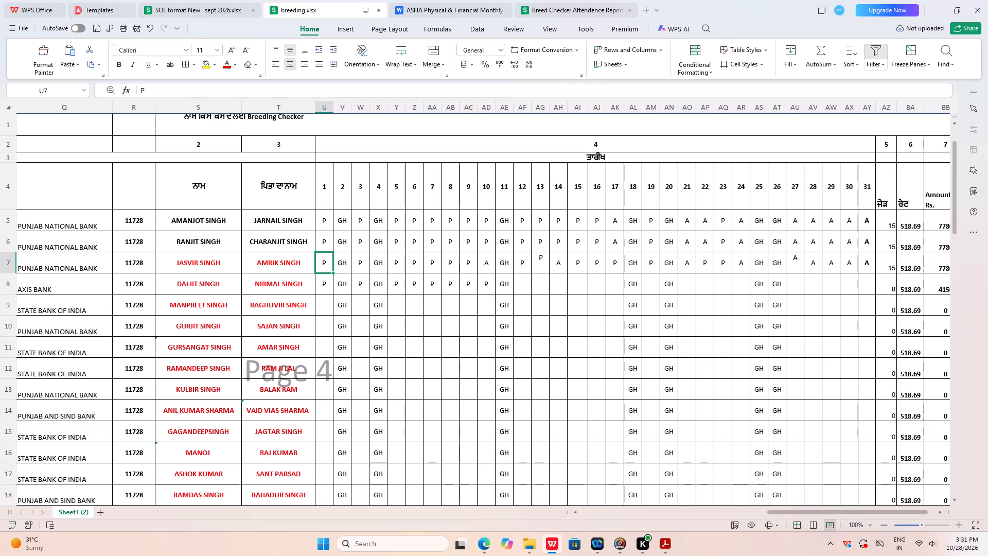
key("ctrl+v")
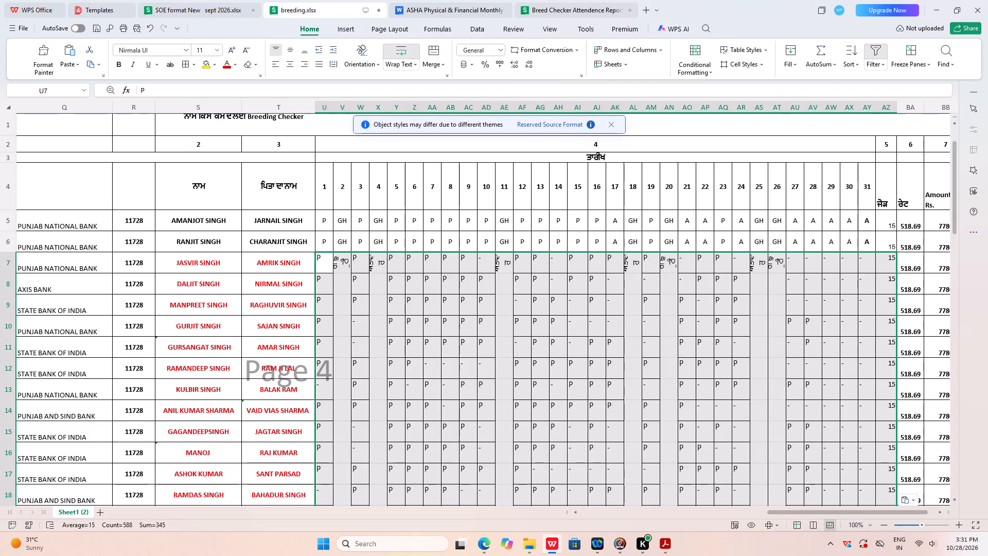
Fill the GH holiday mark from row 6 down the day 2 column through row 29.
scroll(322, 277, "down", 2)
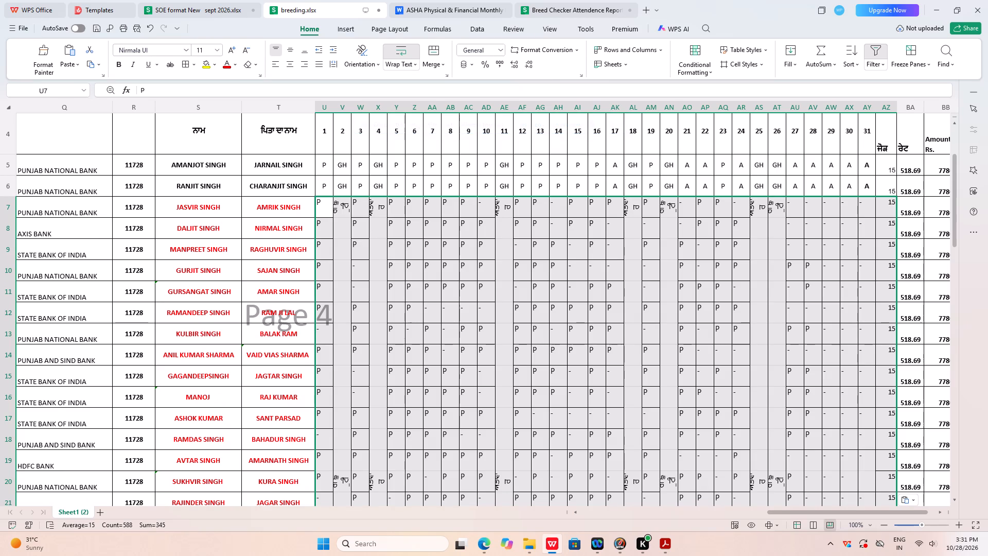
left_click(344, 188)
left_click_drag(351, 196, 351, 201)
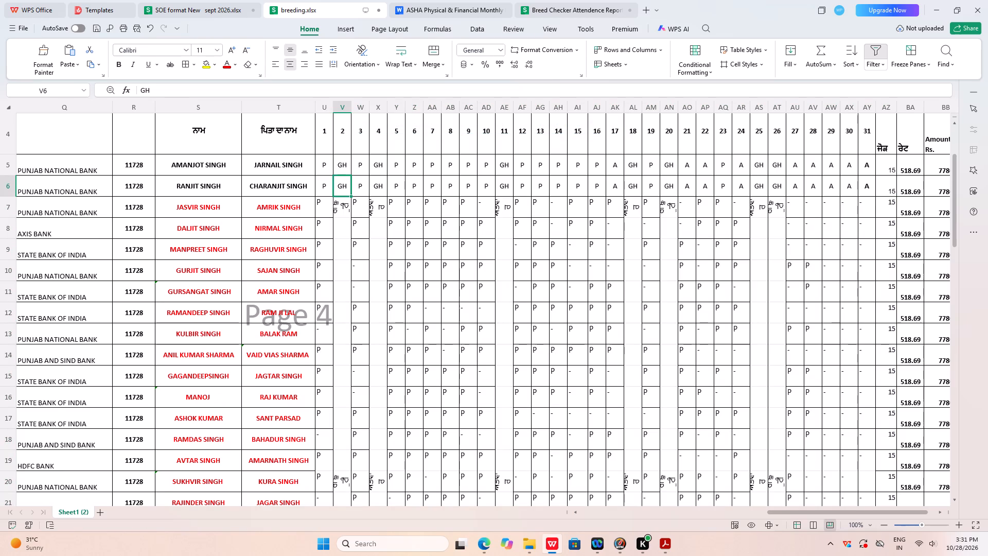
left_click_drag(351, 201, 356, 506)
Fill the GH holiday mark from row 6 down the day 4 column through row 30.
scroll(385, 264, "up", 5)
scroll(319, 185, "up", 1)
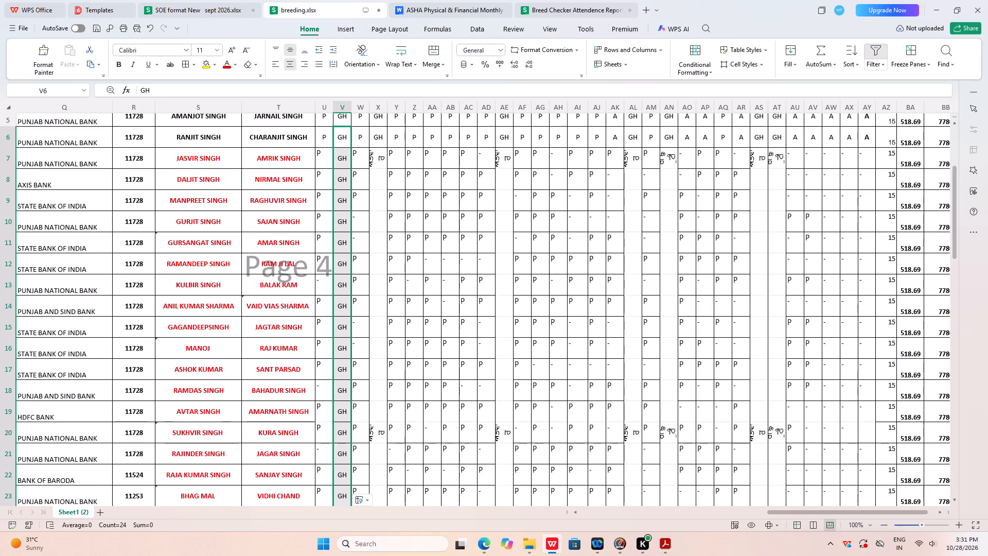
left_click(376, 188)
double_click(376, 188)
left_click(385, 228)
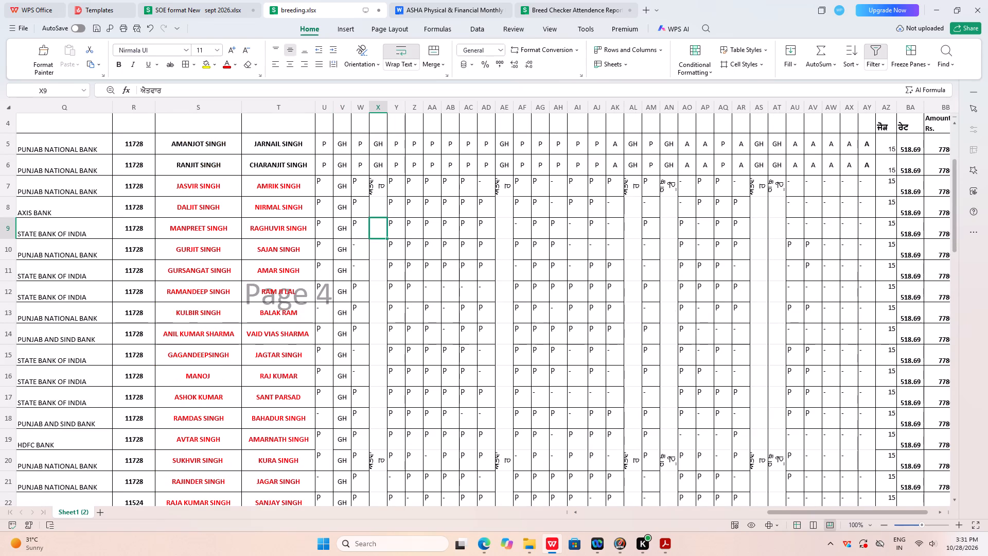
left_click(379, 180)
left_click(380, 163)
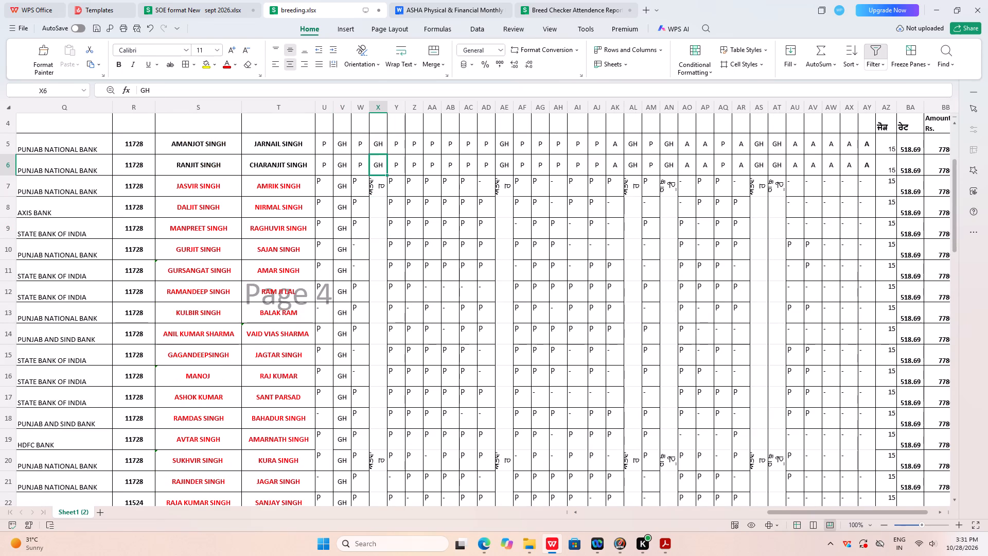
left_click_drag(387, 177, 397, 427)
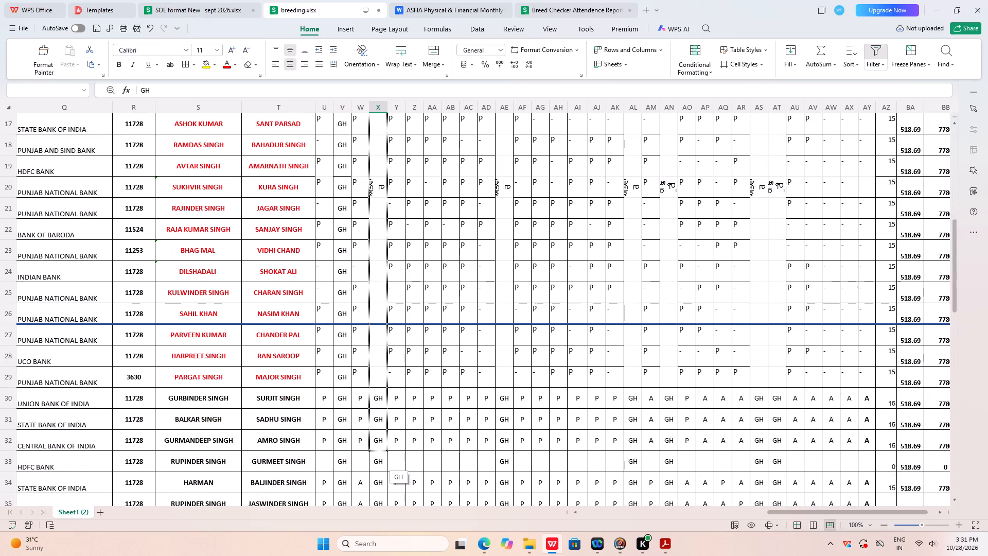
left_click_drag(397, 427, 386, 417)
Fill the GH holiday mark from row 6 down the day 11 column through row 29.
scroll(483, 266, "up", 12)
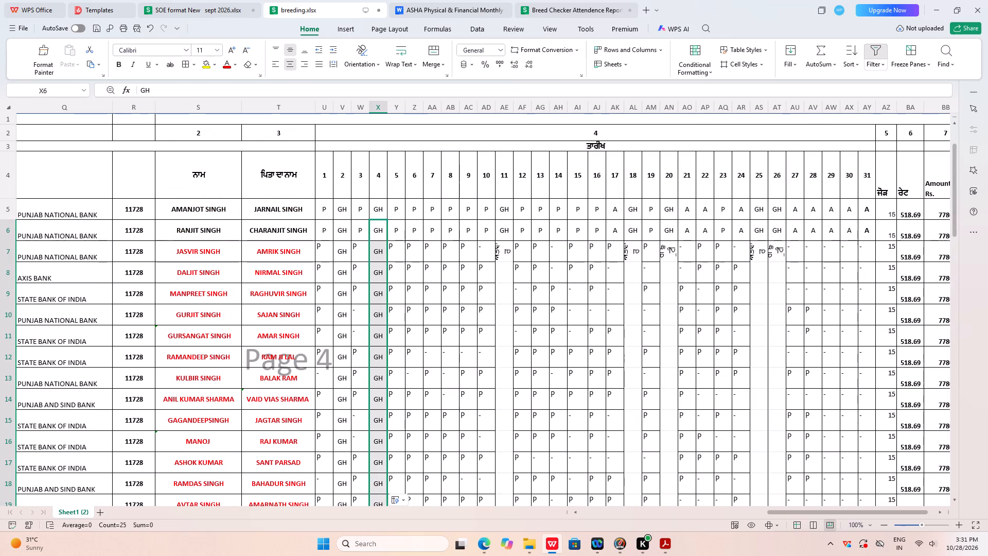
left_click(503, 228)
double_click(514, 241)
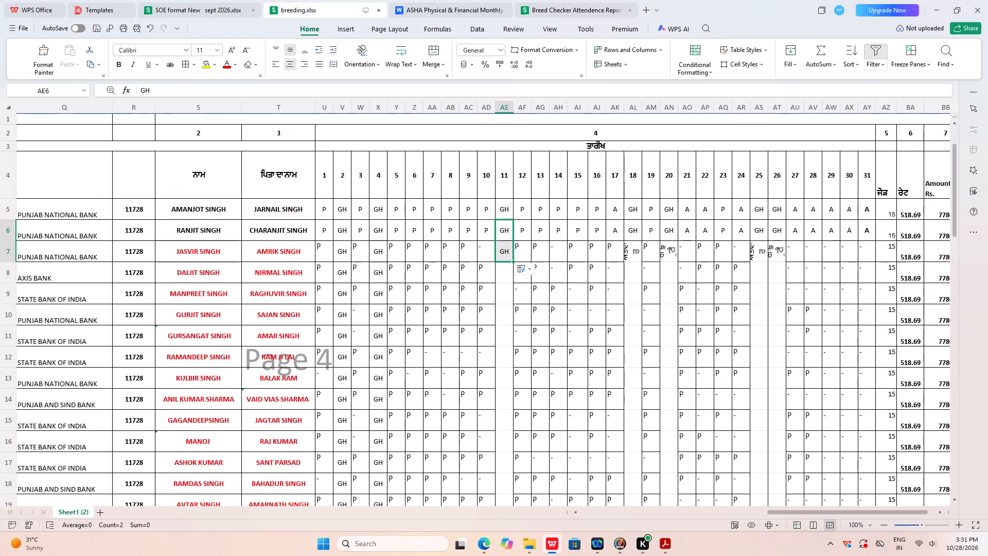
double_click(513, 262)
scroll(508, 262, "down", 7)
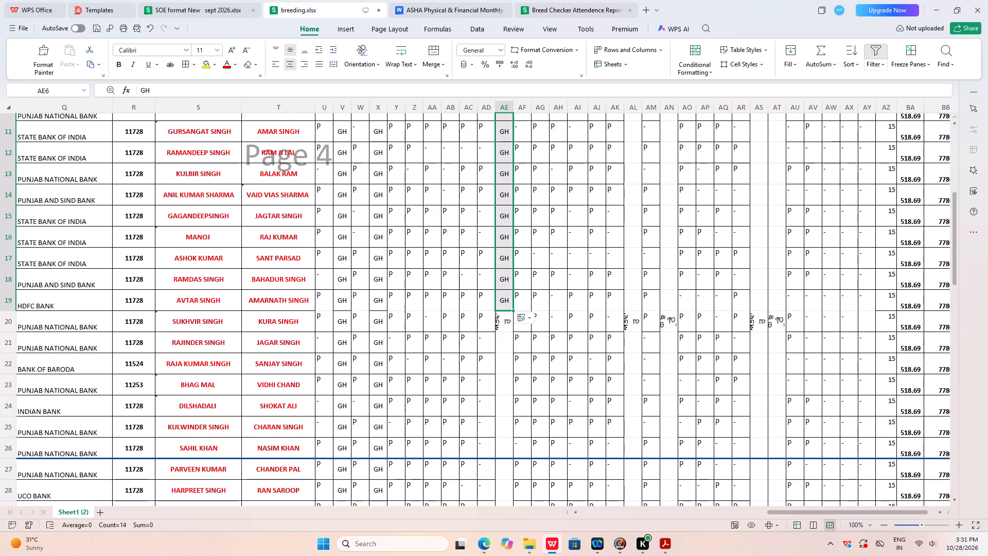
double_click(513, 311)
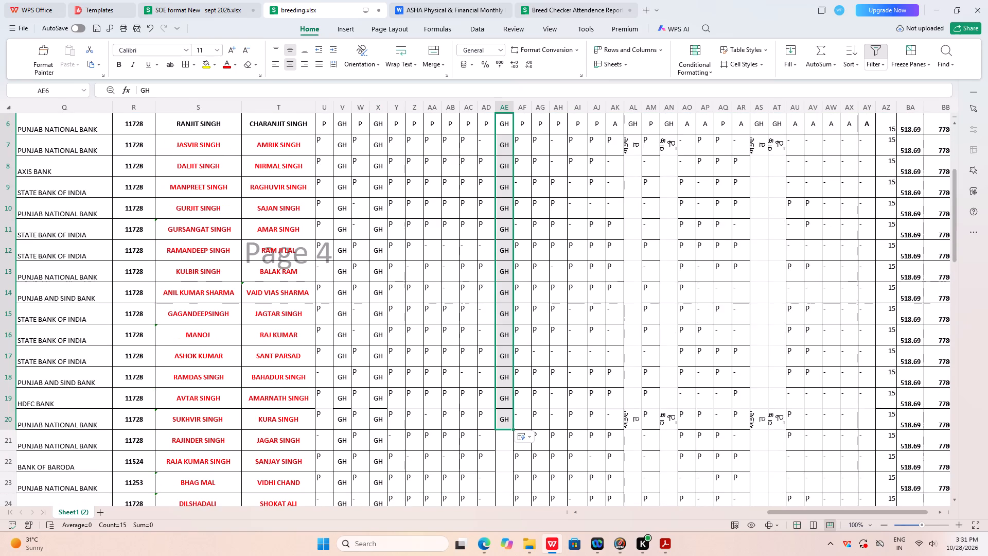
scroll(490, 395, "down", 5)
double_click(515, 289)
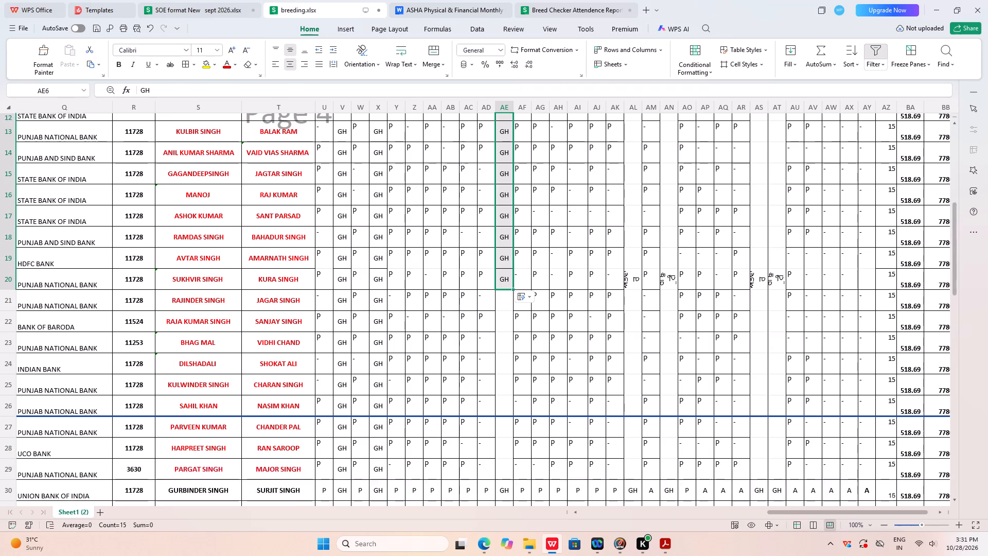
Fill the GH holiday mark from row 6 down the day 18 column through row 29.
scroll(517, 289, "down", 11)
scroll(599, 259, "up", 6)
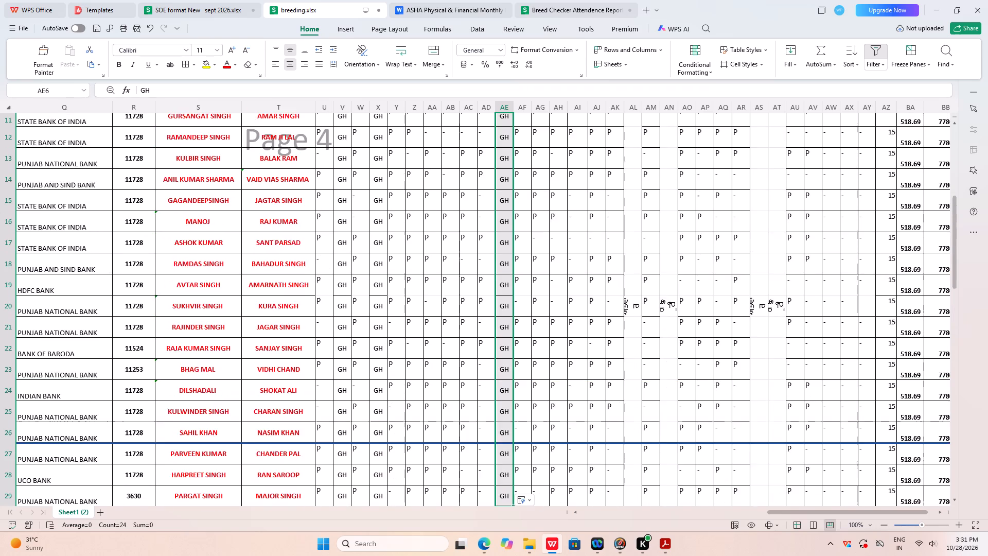
scroll(595, 252, "up", 6)
left_click(632, 201)
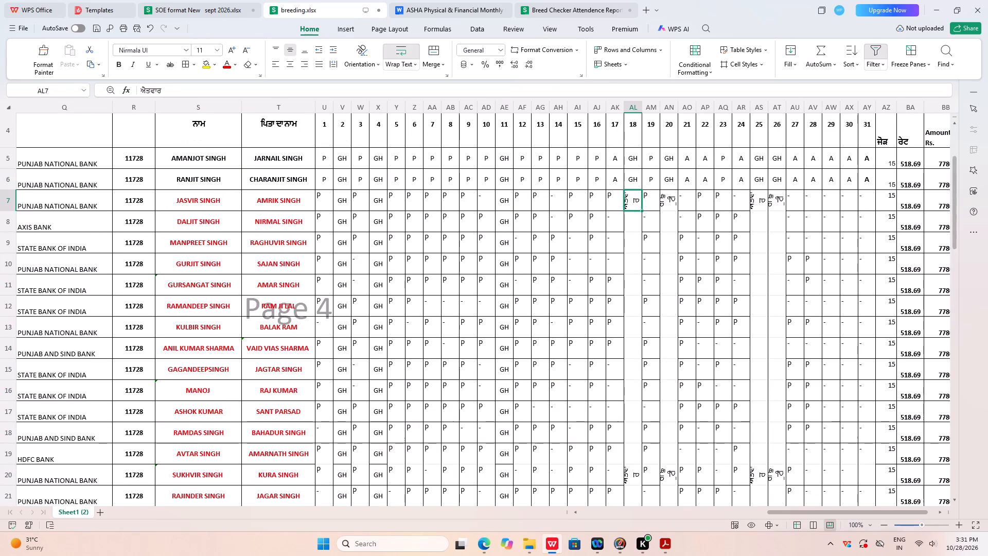
left_click(632, 182)
double_click(643, 190)
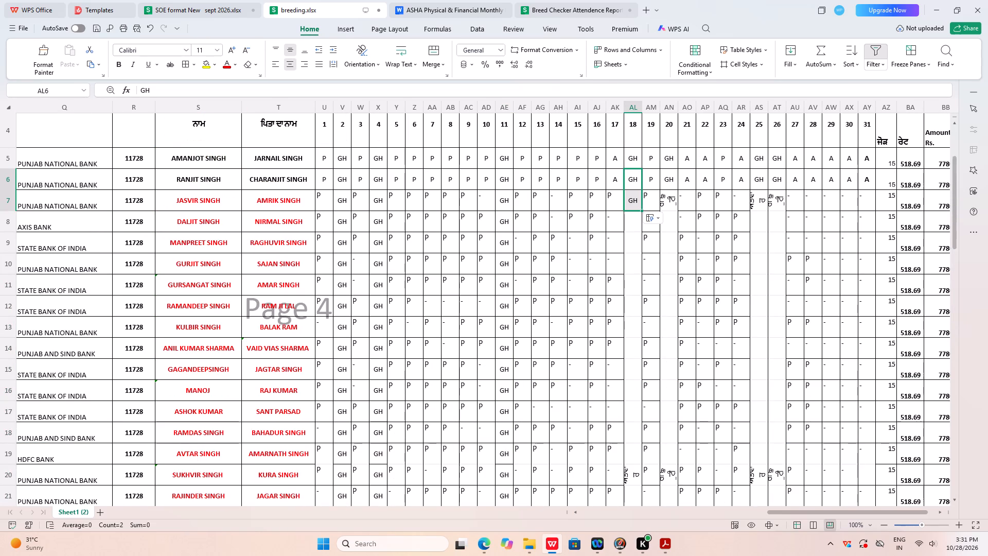
double_click(642, 211)
scroll(635, 358, "down", 6)
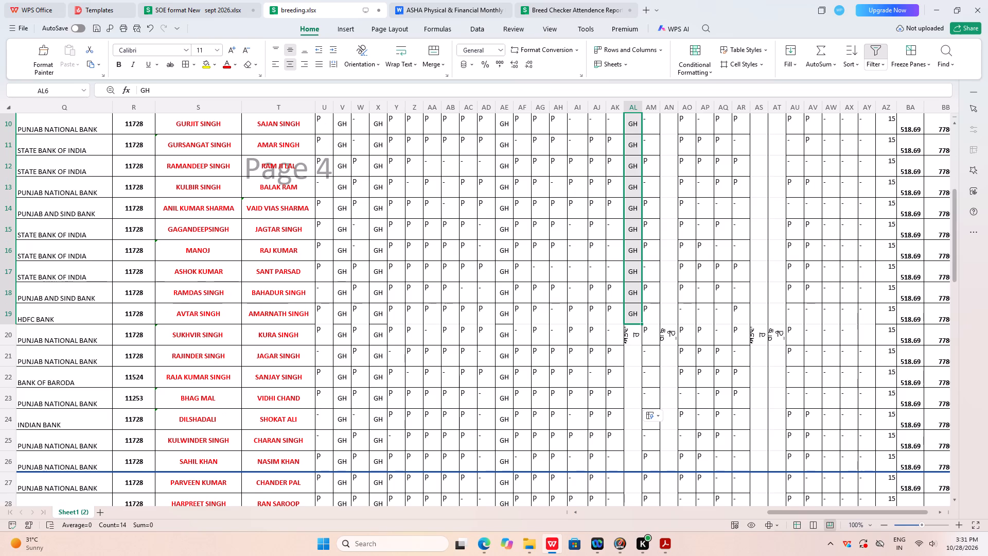
double_click(643, 324)
scroll(632, 337, "down", 7)
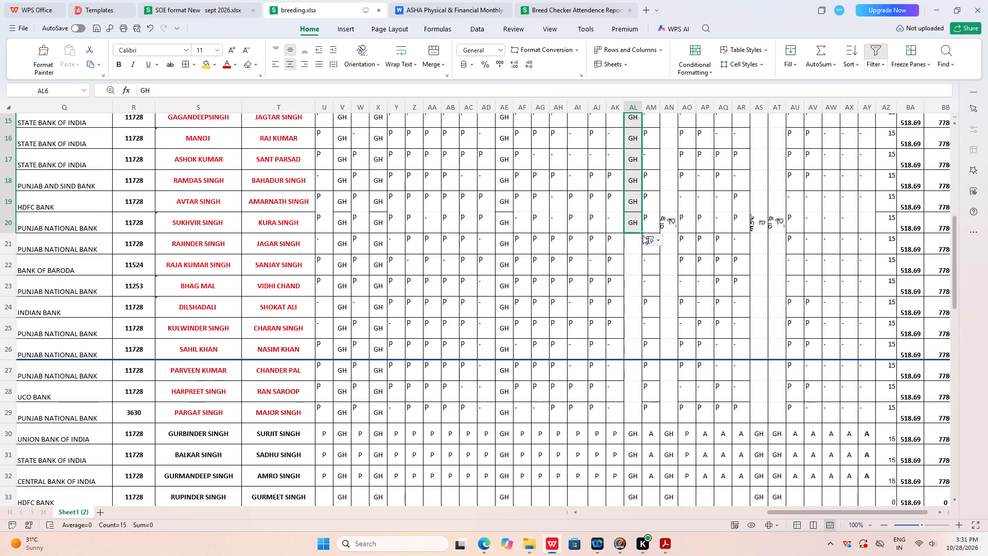
double_click(641, 234)
Fill the GH holiday mark from row 6 down the day 20 column through row 32.
scroll(636, 249, "down", 6)
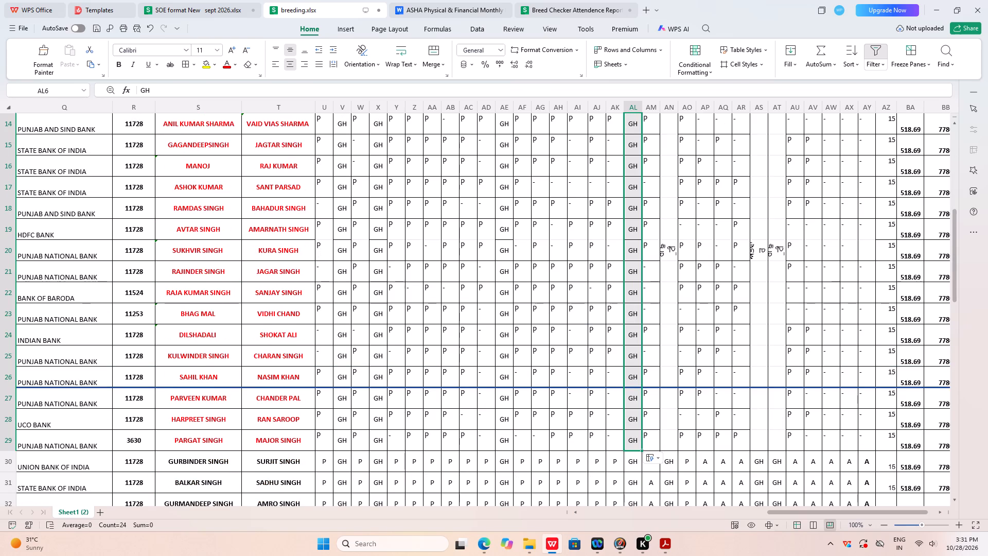
scroll(676, 277, "up", 7)
left_click(671, 150)
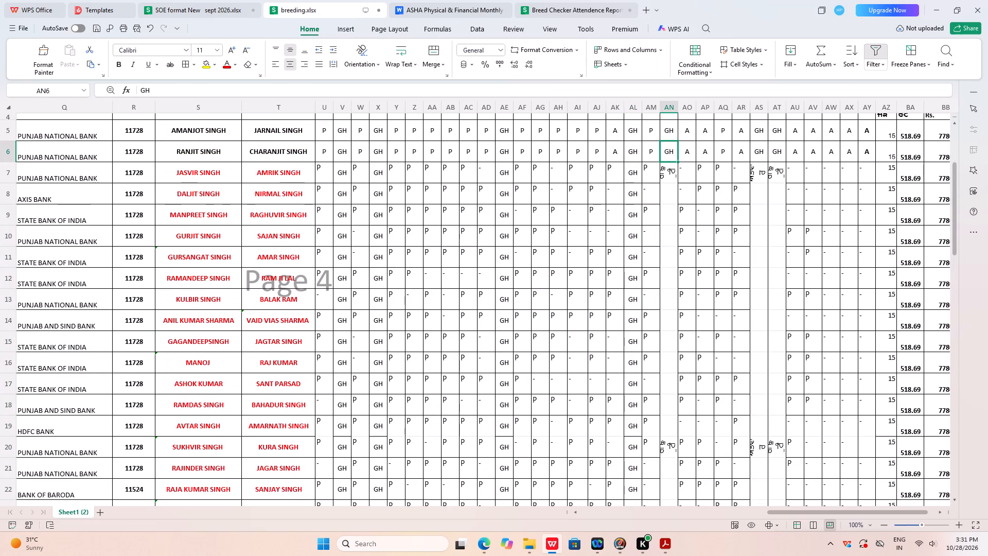
left_click_drag(680, 163, 708, 543)
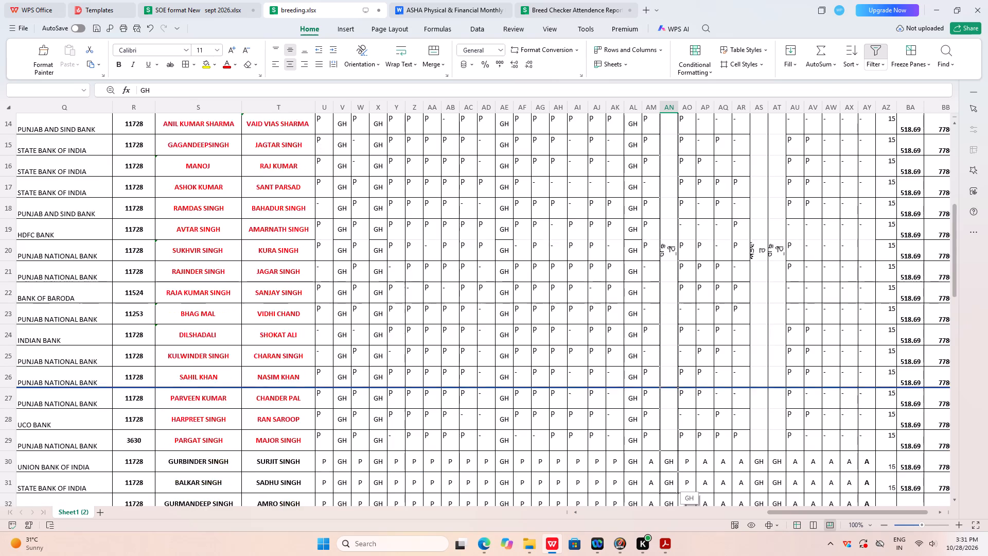
left_click_drag(708, 543, 677, 478)
Fill the GH holiday marks from row 6 down the day 25 and 26 columns through row 32.
scroll(734, 311, "up", 8)
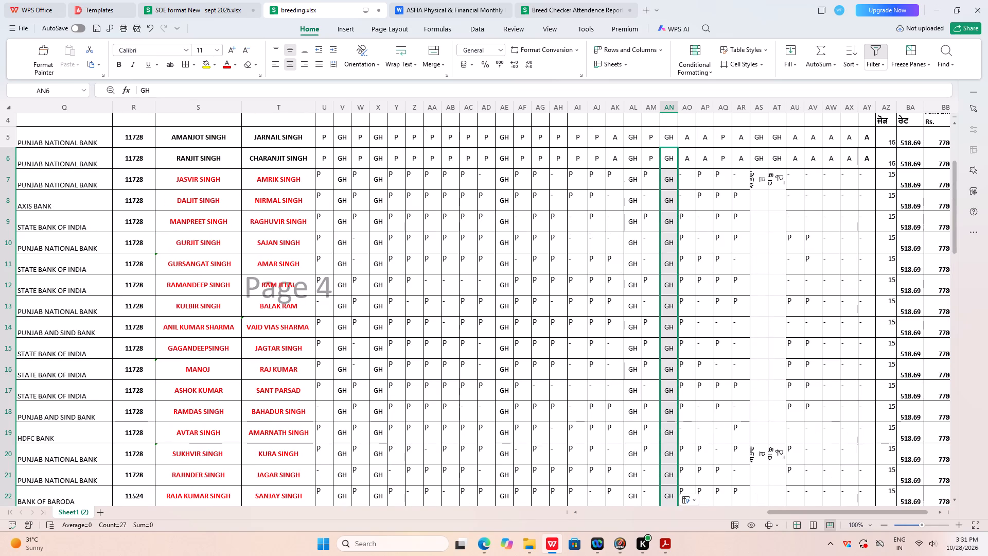
left_click(755, 182)
left_click(757, 162)
left_click_drag(760, 154, 777, 154)
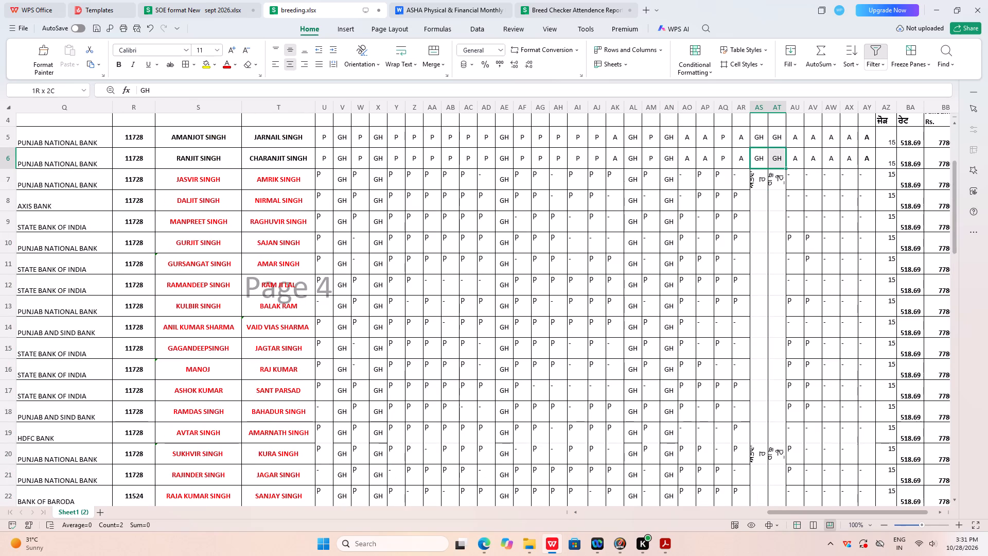
left_click_drag(777, 154, 778, 154)
left_click_drag(787, 169, 771, 553)
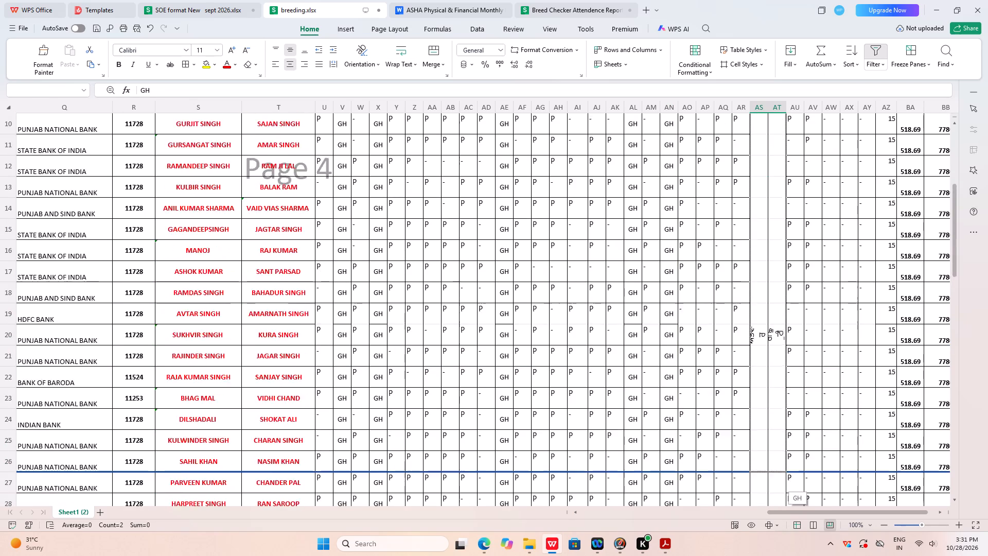
left_click_drag(771, 553, 755, 362)
scroll(757, 360, "up", 1)
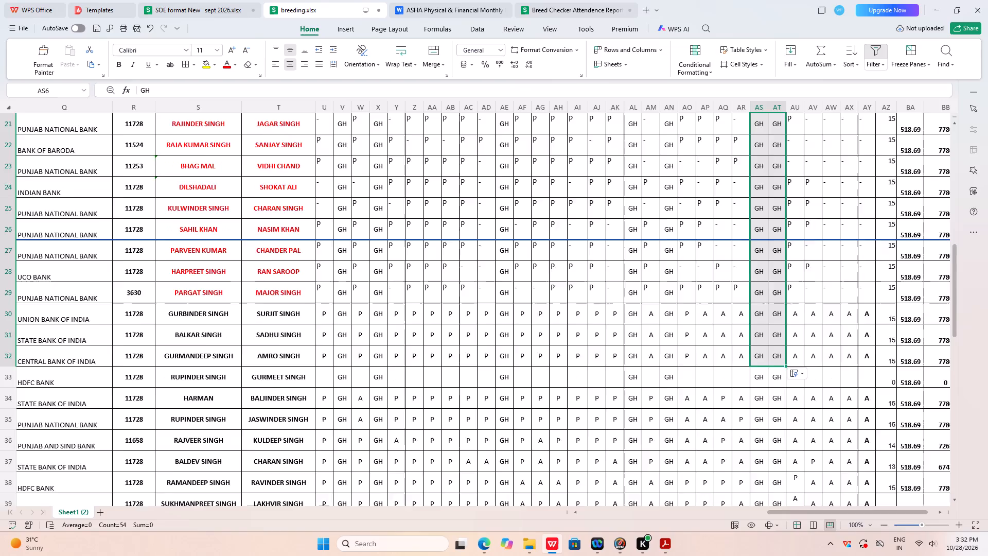
Compare the register's red-marked rows and neighbouring columns with the converted Breed Checker attendance report, down to its last listed checker.
scroll(757, 360, "up", 8)
scroll(795, 335, "up", 7)
scroll(795, 335, "down", 7)
scroll(697, 326, "down", 5)
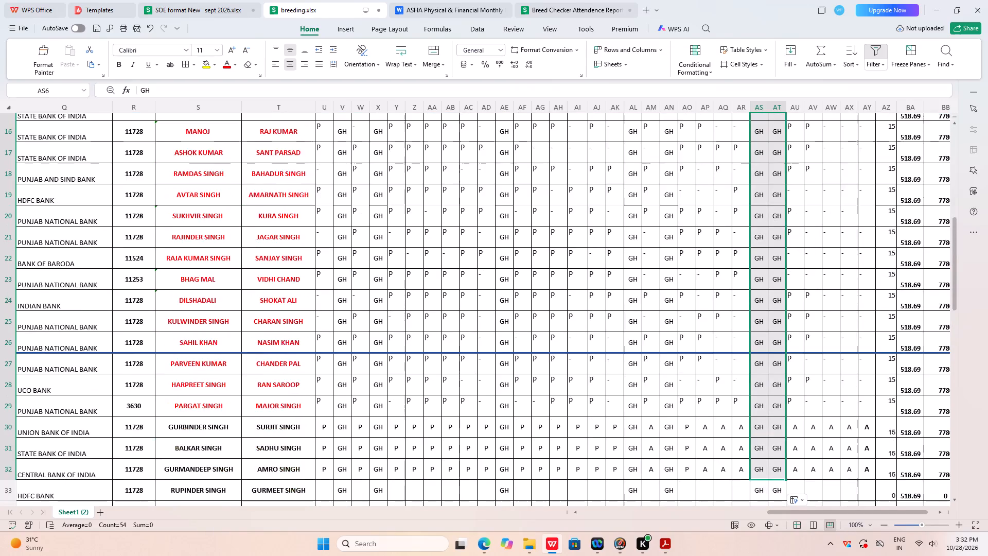
scroll(482, 360, "down", 6)
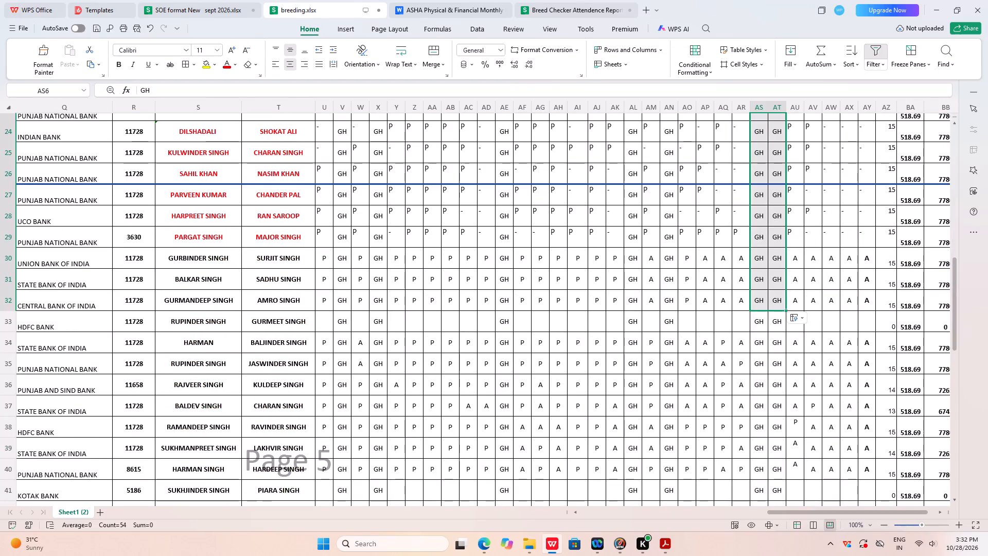
left_click_drag(775, 512, 768, 515)
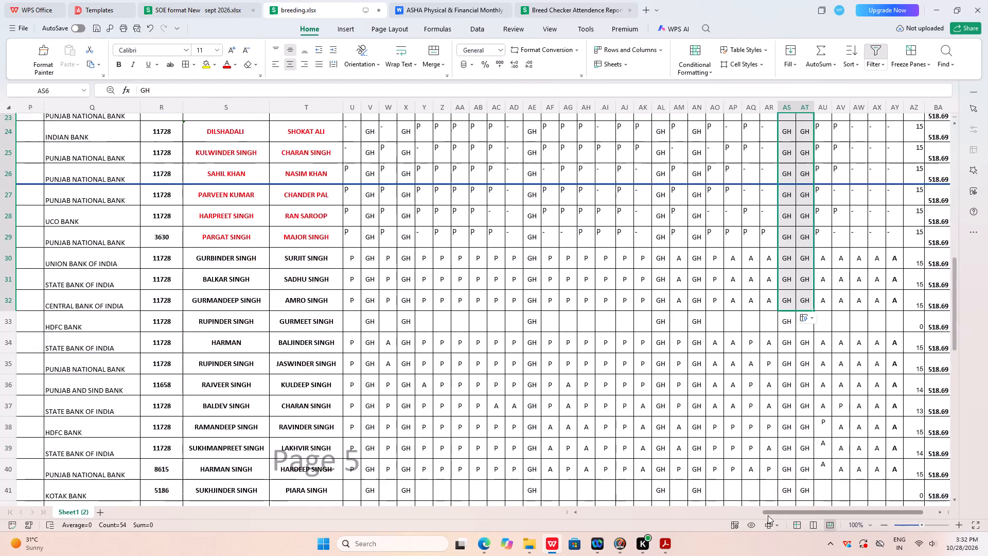
left_click_drag(768, 515, 745, 517)
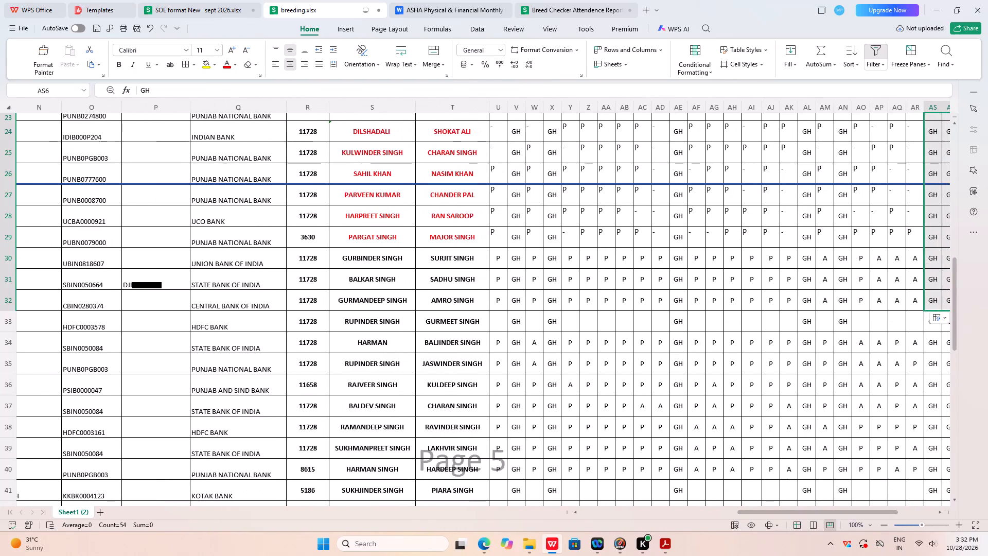
left_click(585, 7)
scroll(246, 352, "down", 2)
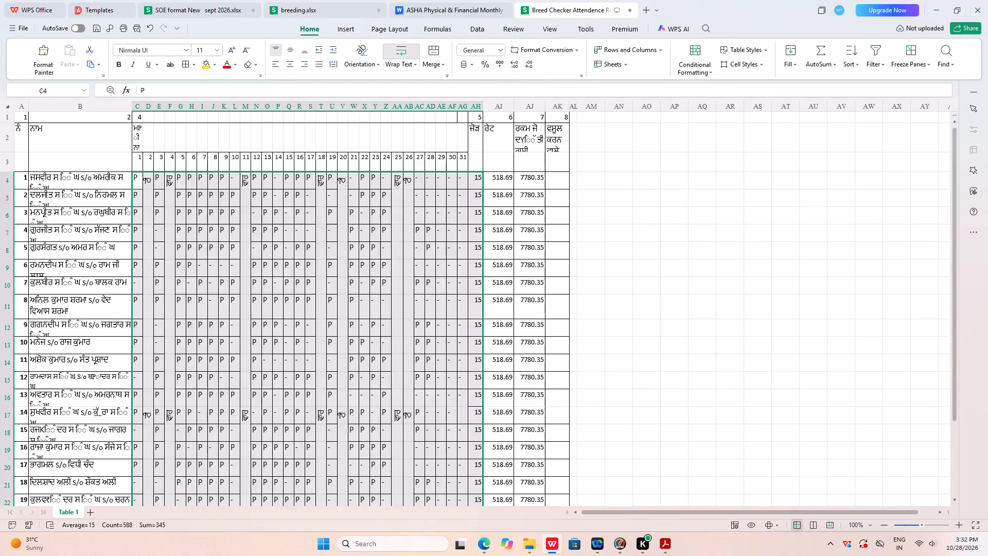
scroll(212, 358, "down", 5)
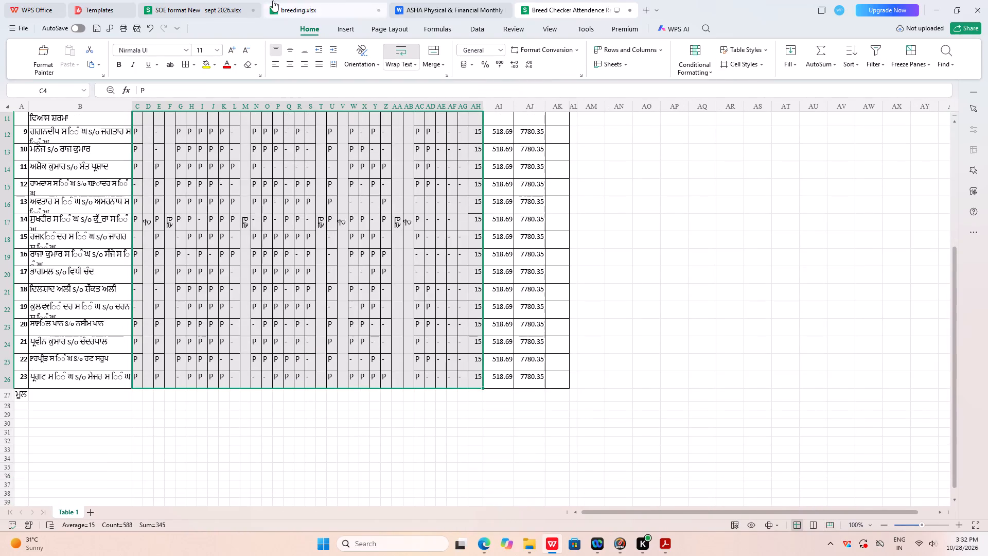
left_click(328, 10)
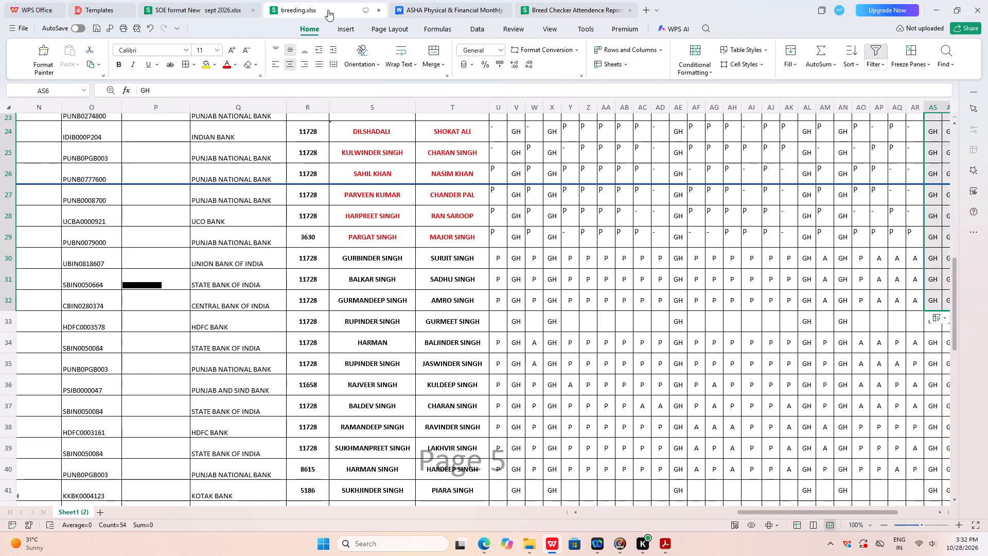
scroll(527, 314, "down", 2)
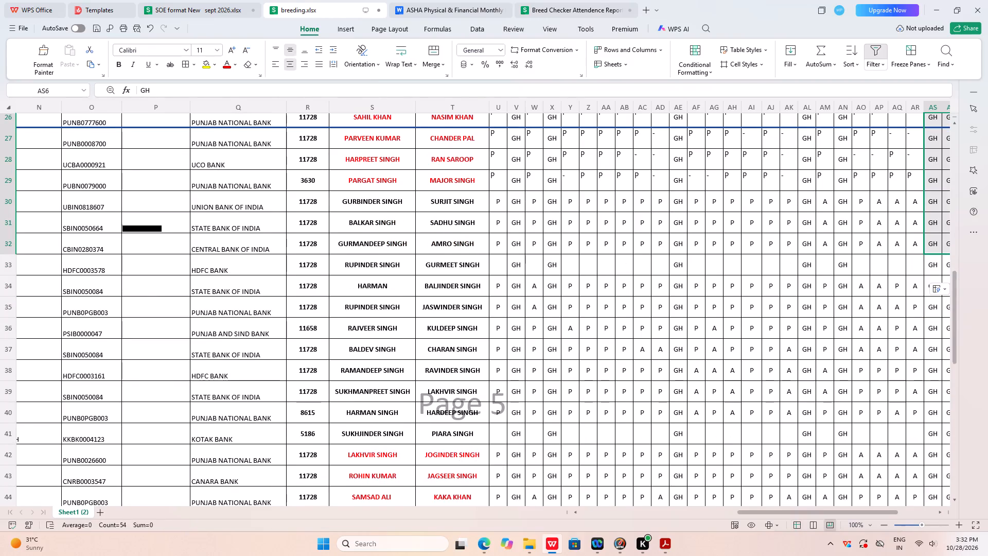
scroll(303, 314, "up", 5)
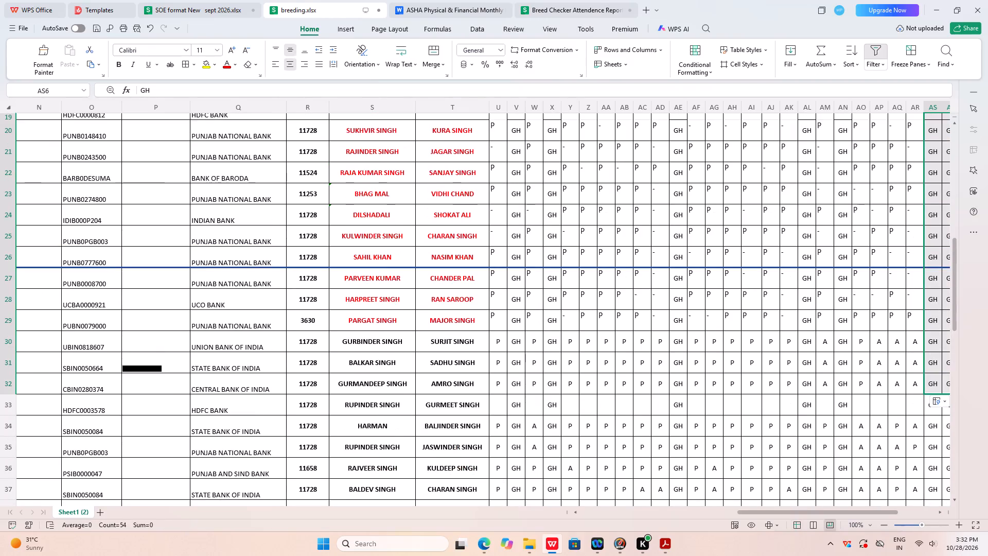
left_click_drag(735, 509, 638, 514)
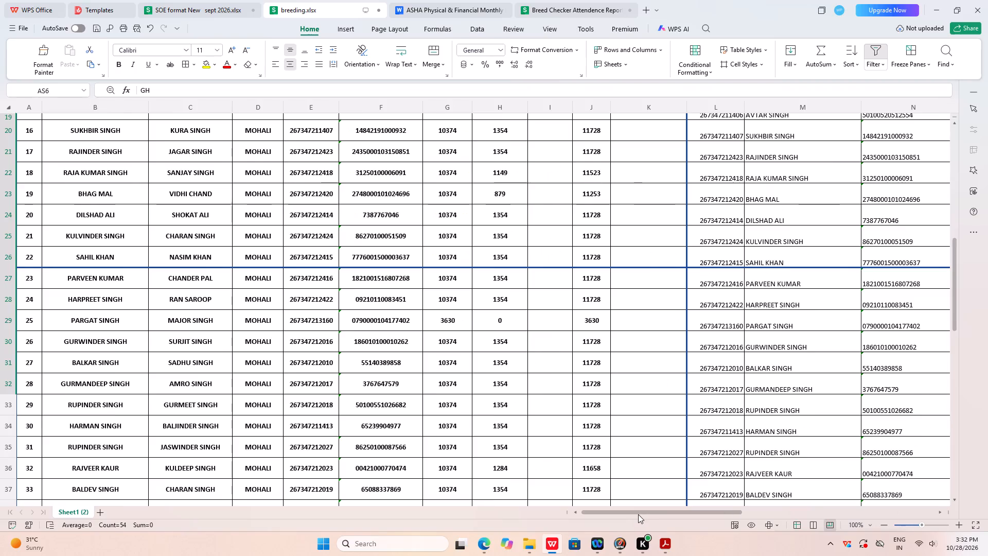
left_click_drag(638, 514, 748, 511)
left_click_drag(675, 510, 771, 507)
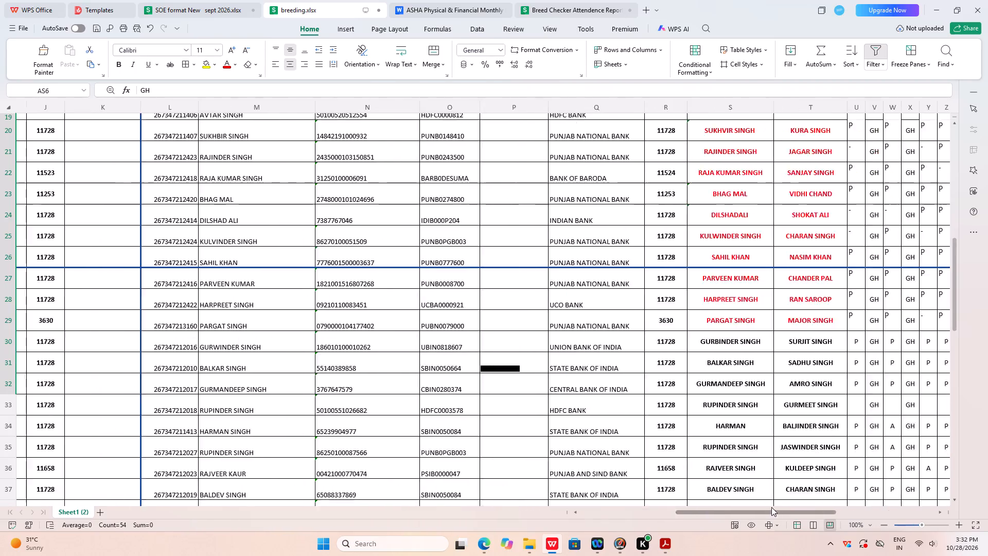
left_click_drag(771, 507, 834, 501)
scroll(438, 331, "up", 2)
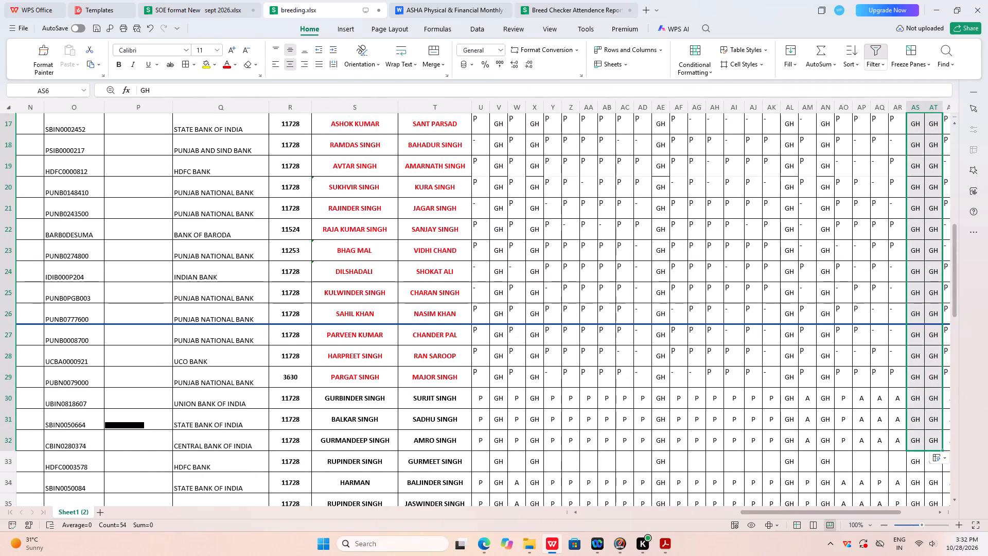
scroll(500, 388, "down", 3)
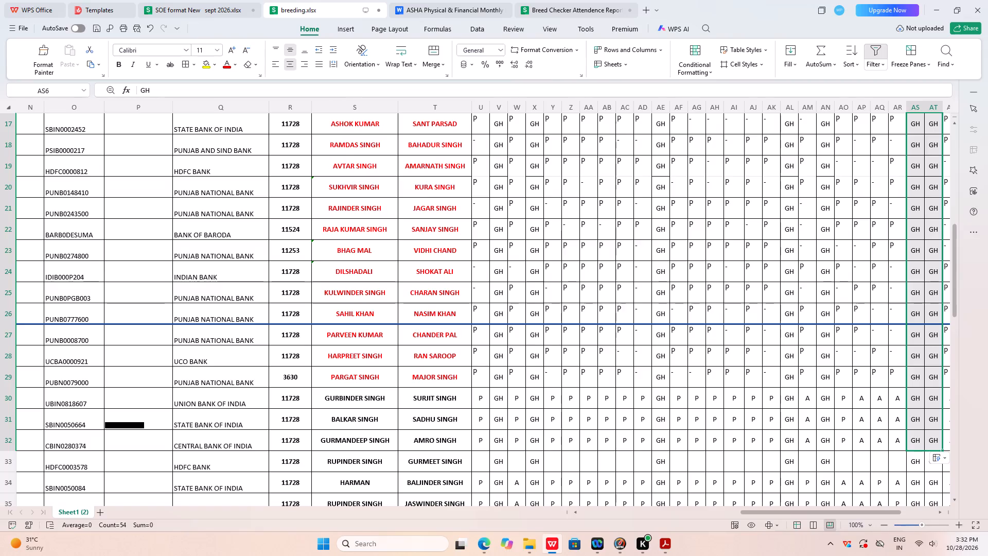
Copy the cell formatting of the row 34 day 1 mark onto the attendance marks for days 1 to 31 in rows 5 to 30.
left_click(481, 402)
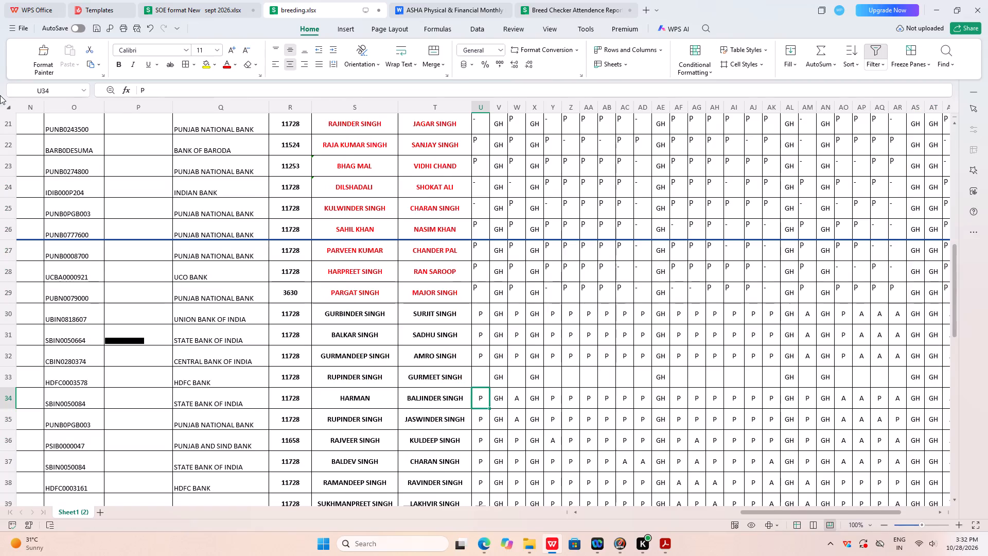
left_click(49, 63)
scroll(523, 306, "up", 20)
scroll(523, 306, "up", 1)
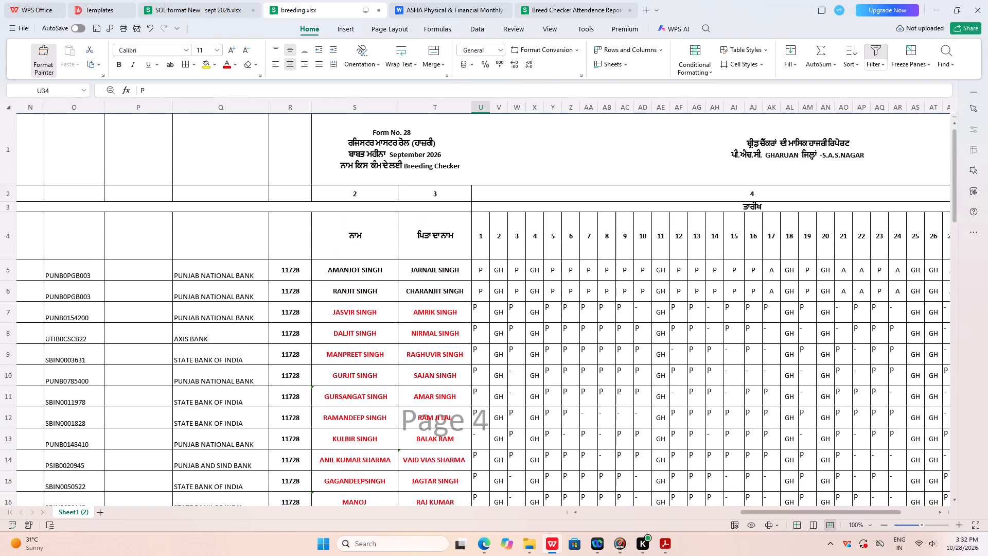
left_click_drag(482, 268, 940, 280)
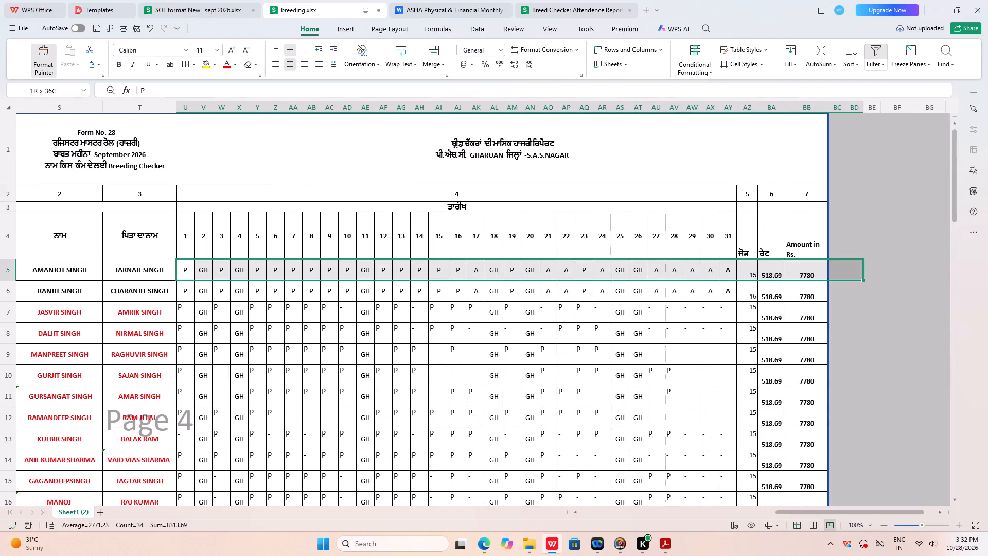
left_click_drag(940, 280, 728, 453)
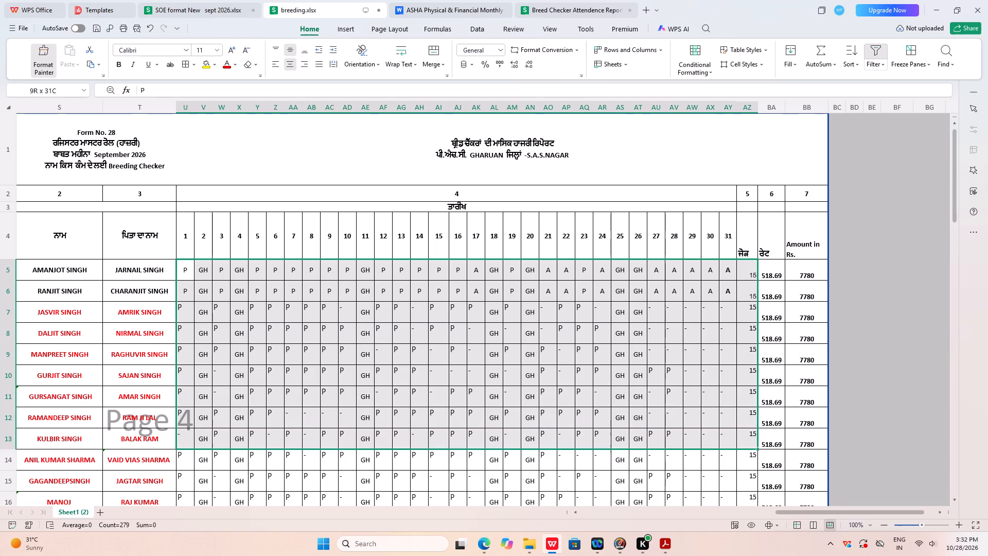
left_click_drag(728, 453, 730, 510)
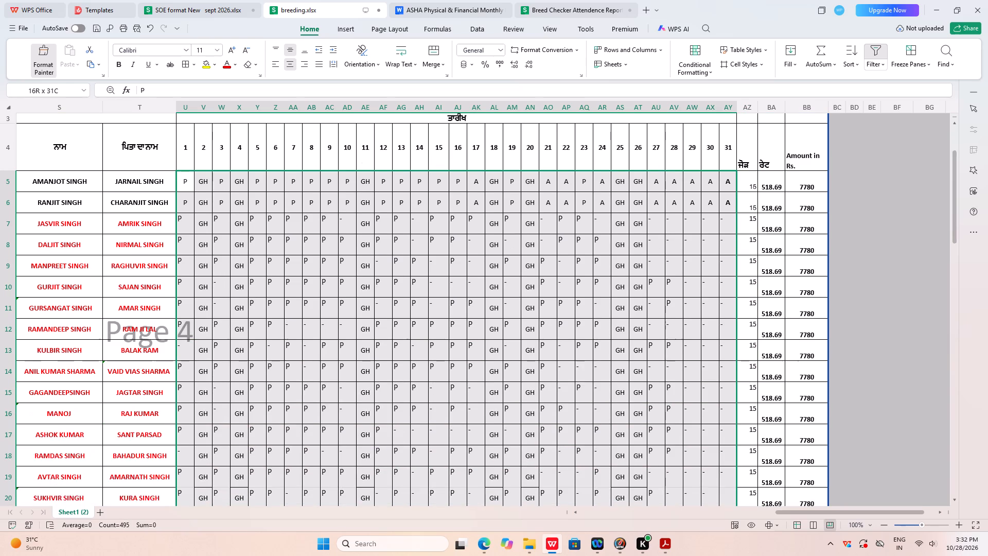
left_click_drag(730, 510, 728, 520)
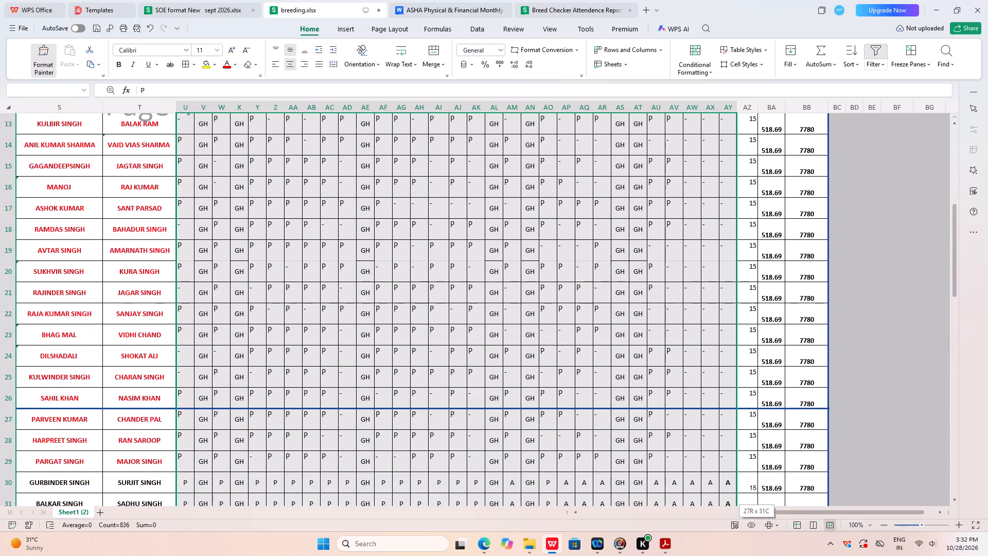
left_click_drag(728, 520, 730, 462)
left_click(730, 462)
left_click(690, 412)
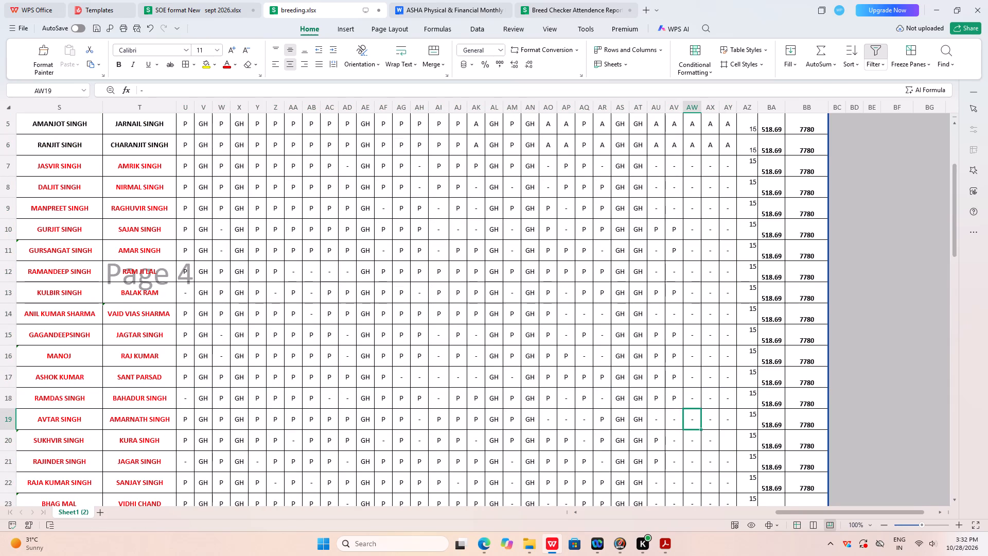
Check the reformatted attendance marks and save the breeding register.
scroll(730, 302, "down", 6)
scroll(731, 302, "up", 8)
scroll(712, 251, "up", 2)
scroll(704, 253, "down", 1)
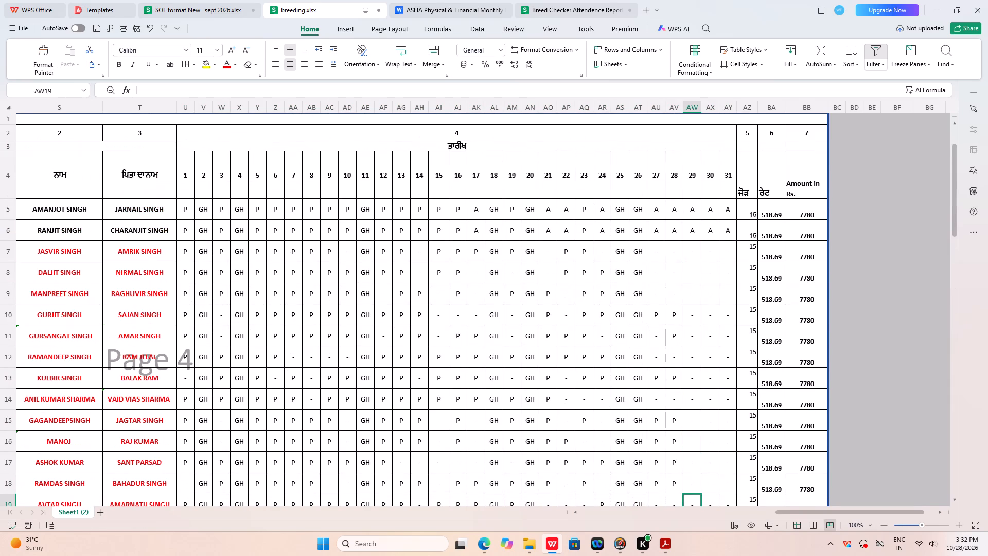
scroll(707, 263, "down", 11)
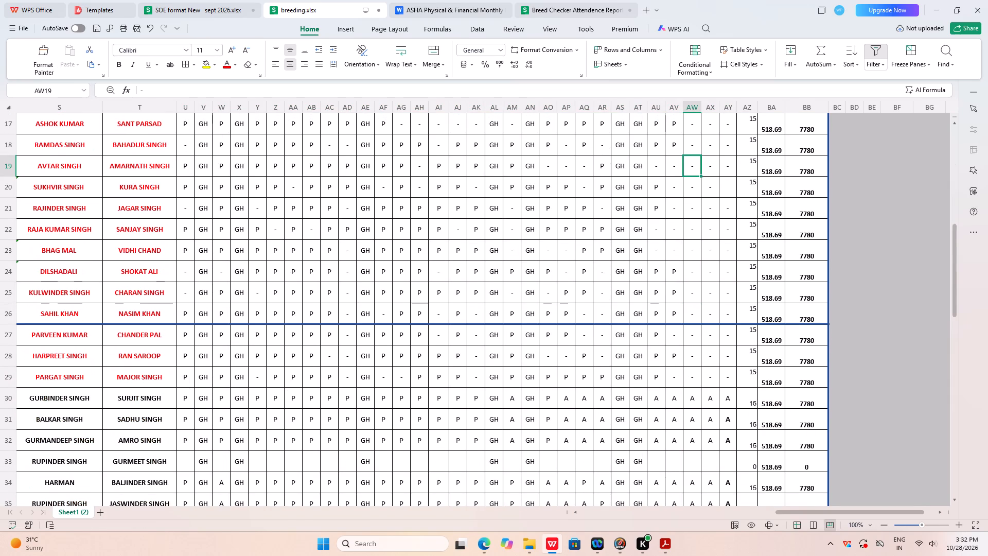
key("ctrl+s")
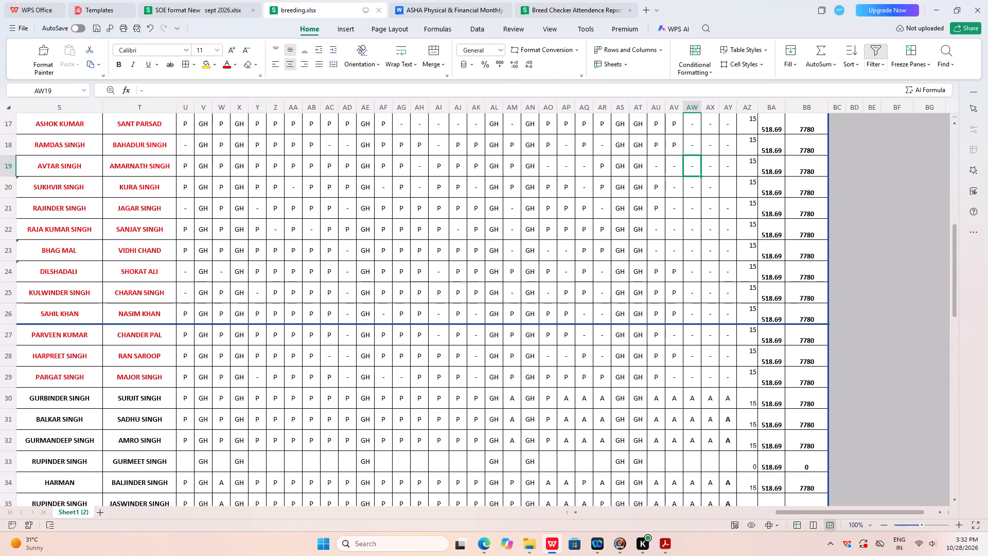
Review the attendance marks across the days and rows of the register, including row 29 and the rows around it.
scroll(512, 371, "down", 3)
scroll(262, 430, "up", 5)
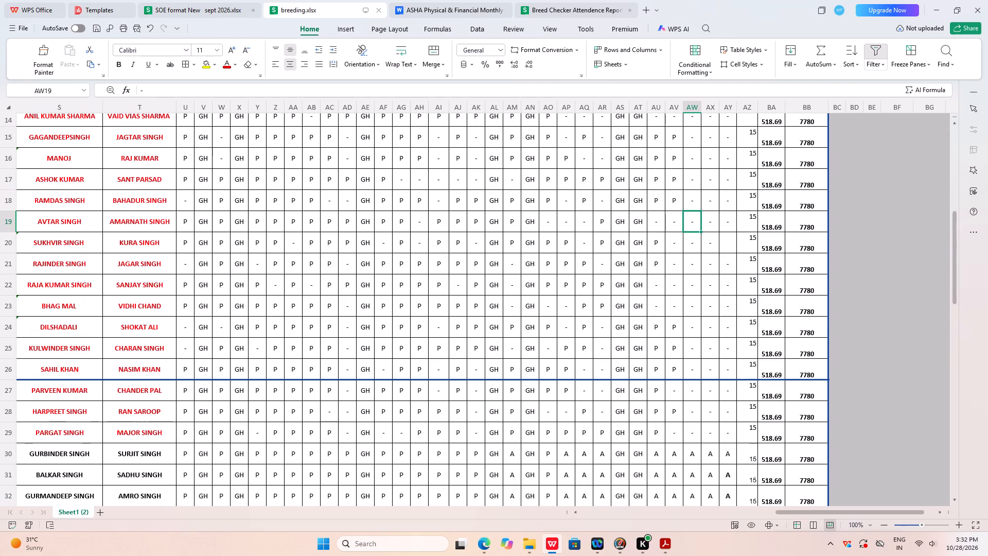
left_click(9, 437)
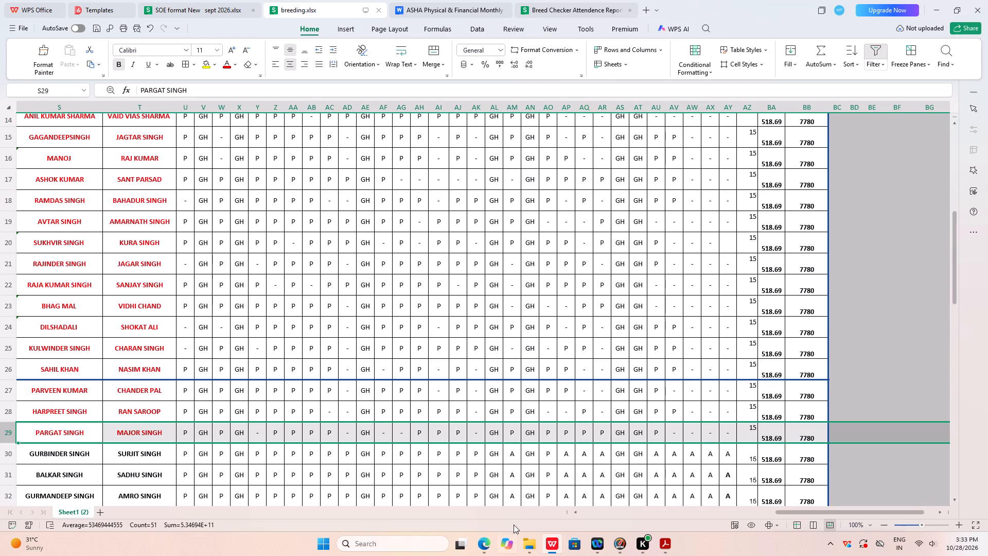
scroll(795, 502, "down", 3)
scroll(683, 433, "up", 3)
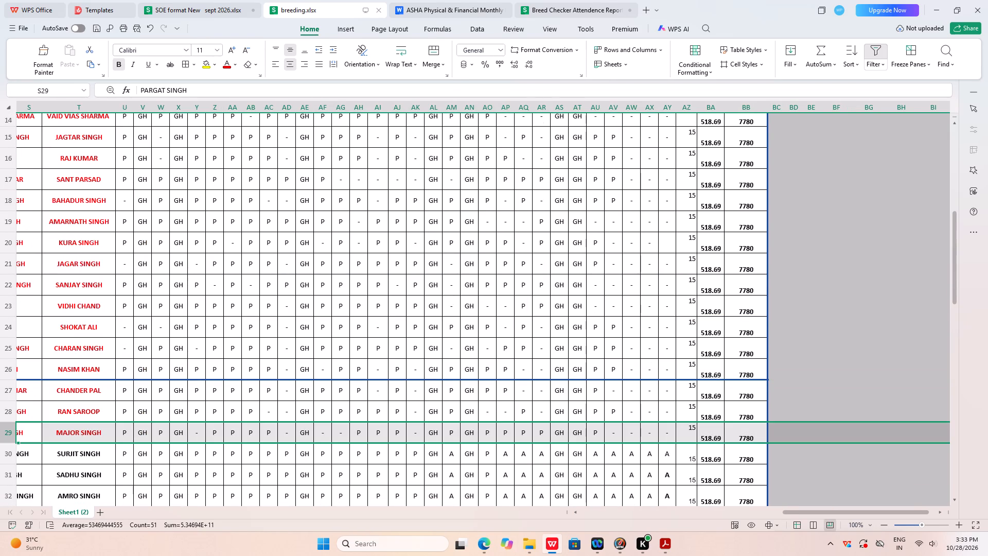
scroll(411, 414, "down", 3)
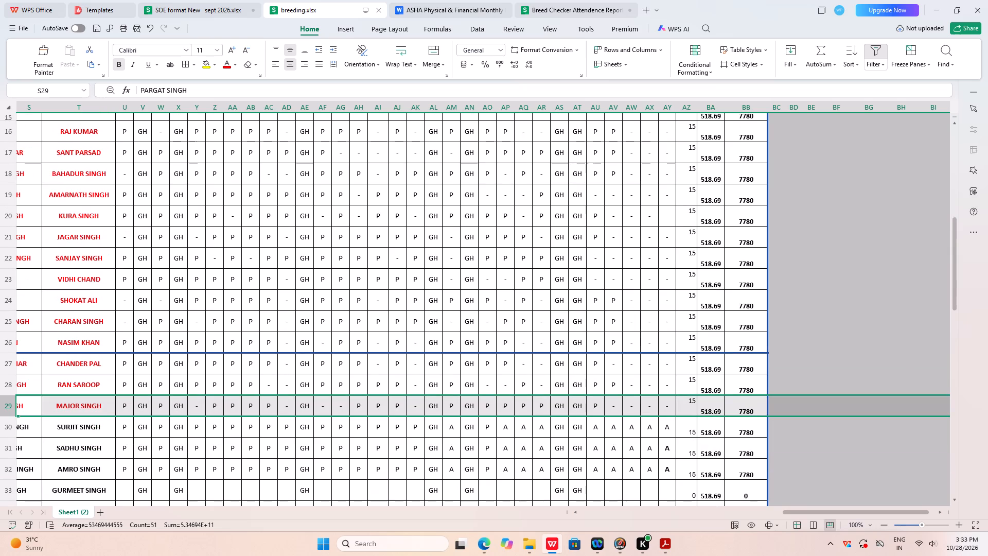
left_click(632, 435)
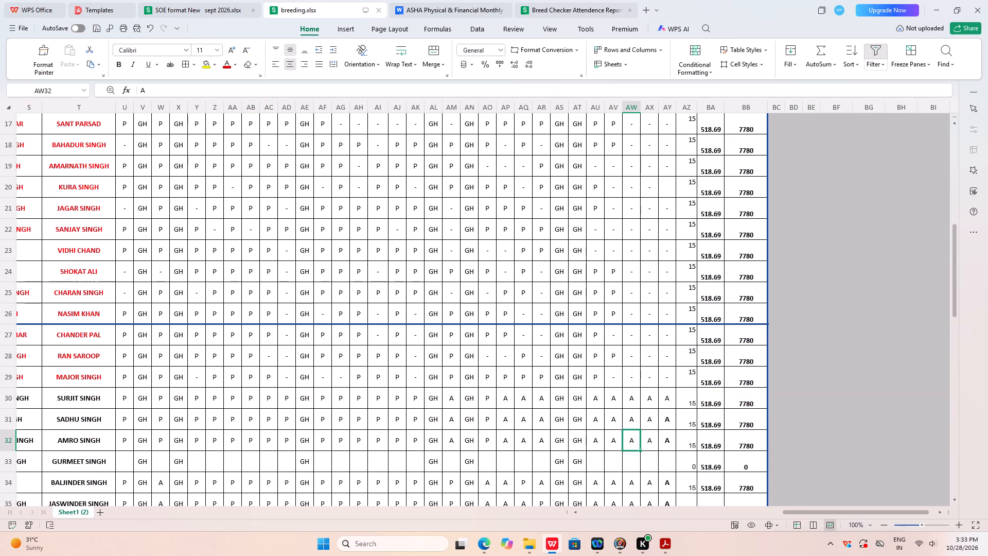
scroll(604, 412, "up", 11)
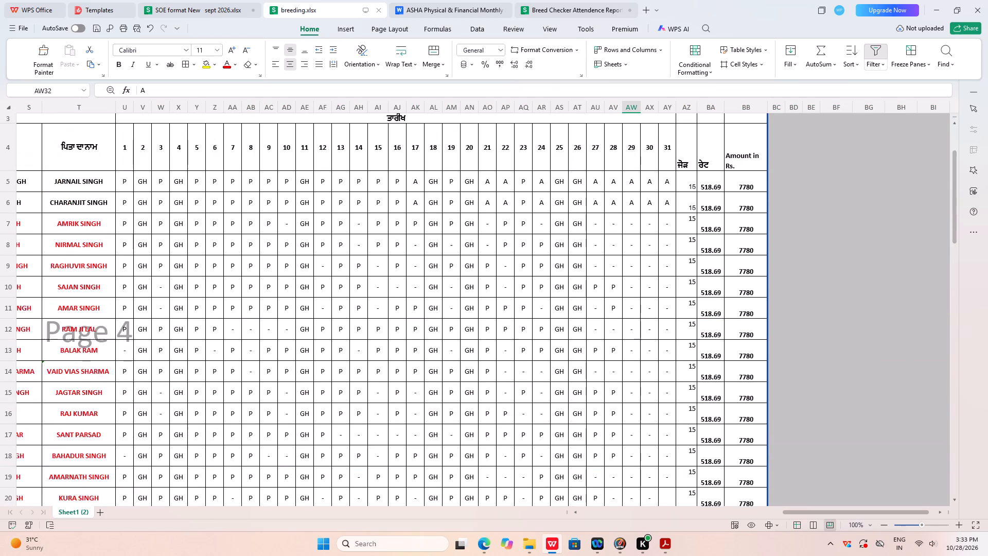
scroll(604, 413, "up", 13)
Save the breeding register again.
key("ctrl+s")
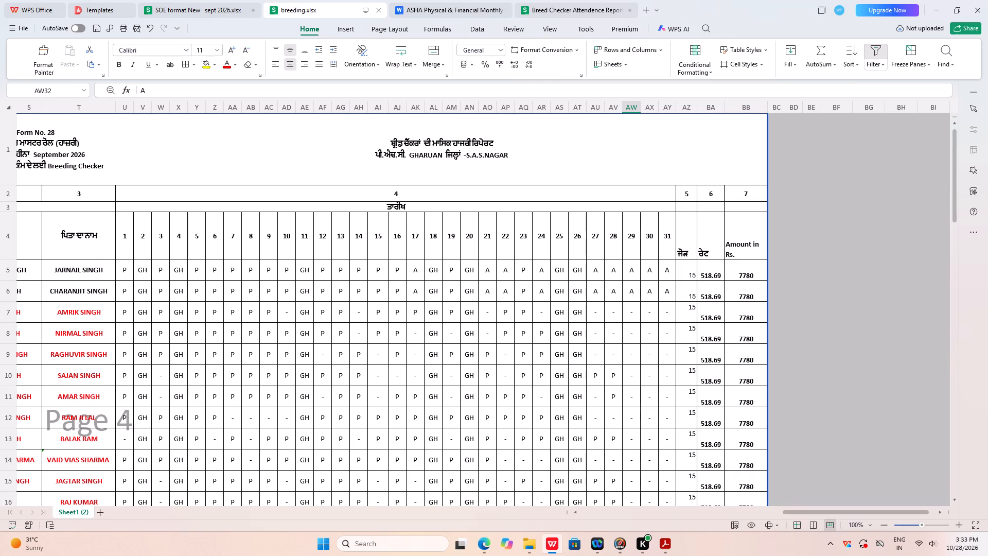
Check the row 5 attendance total's formula and review the totals and marks down the register's rows.
scroll(447, 220, "down", 1)
double_click(695, 246)
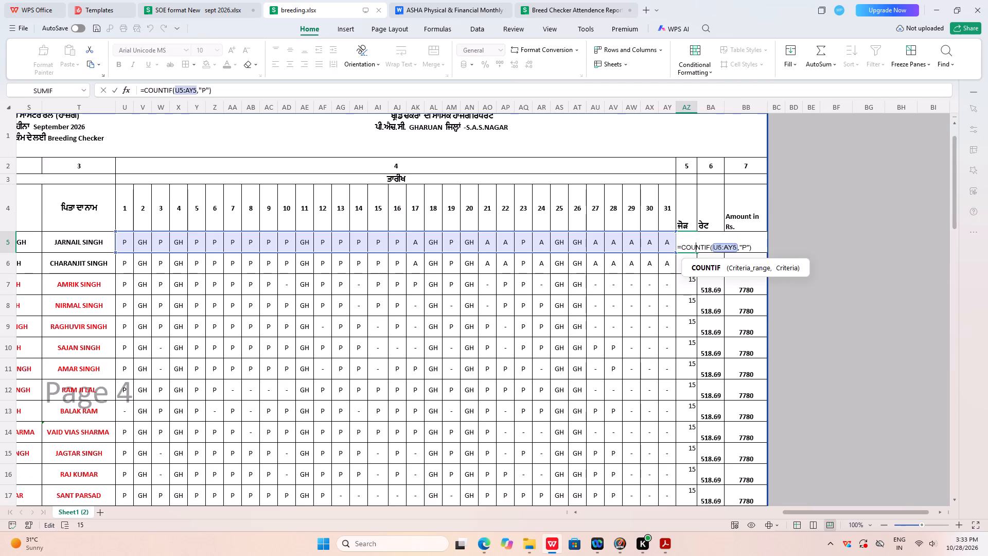
key("Return")
left_click(695, 246)
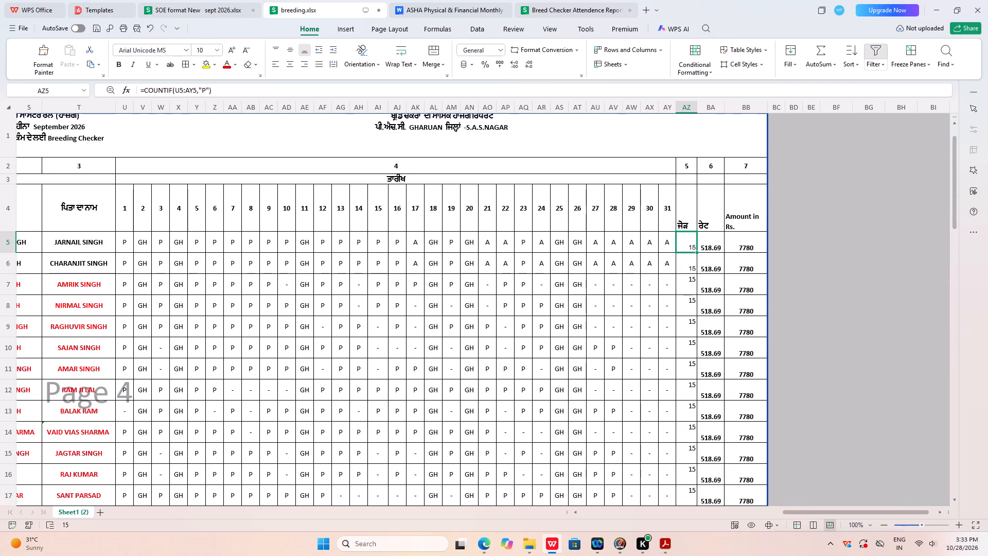
scroll(696, 303, "down", 6)
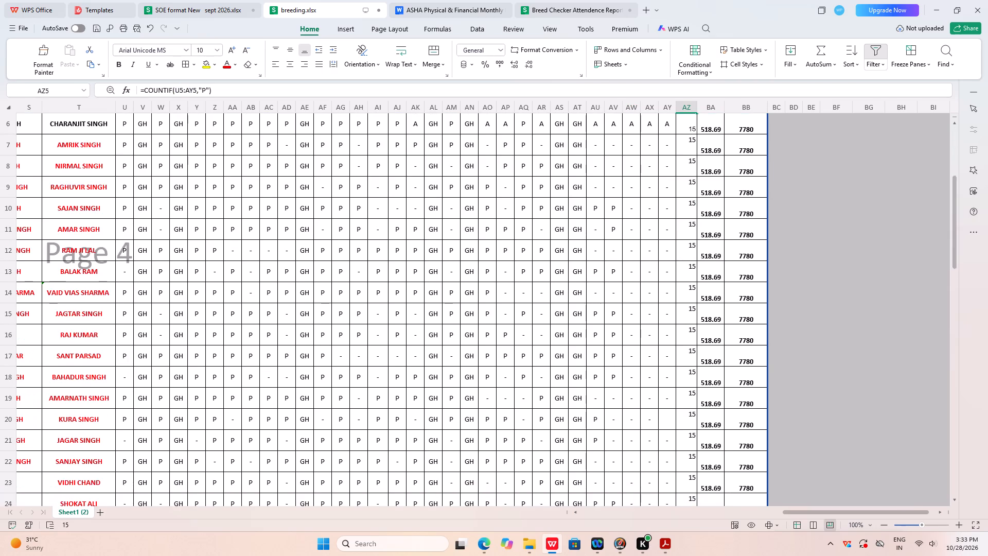
scroll(693, 303, "down", 7)
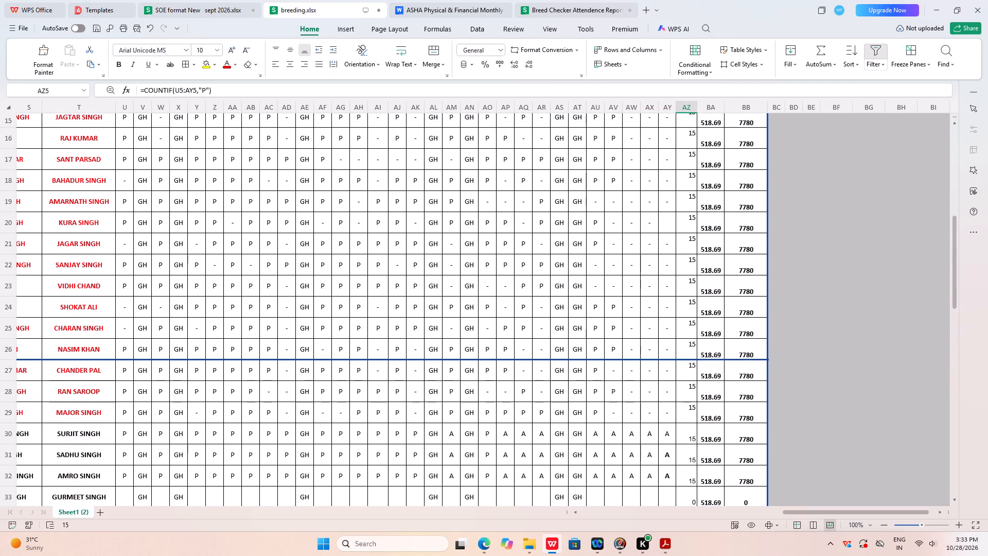
scroll(582, 354, "up", 10)
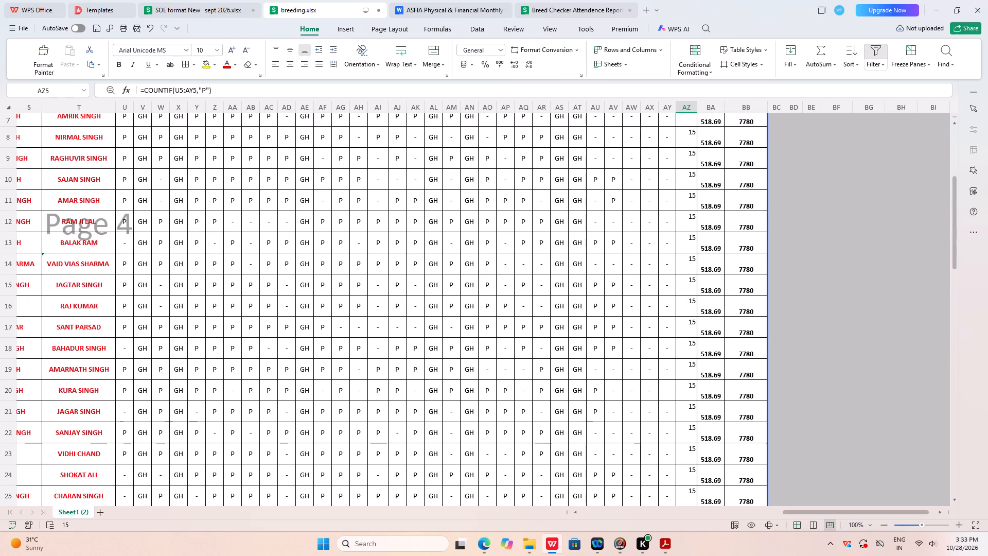
scroll(585, 354, "up", 4)
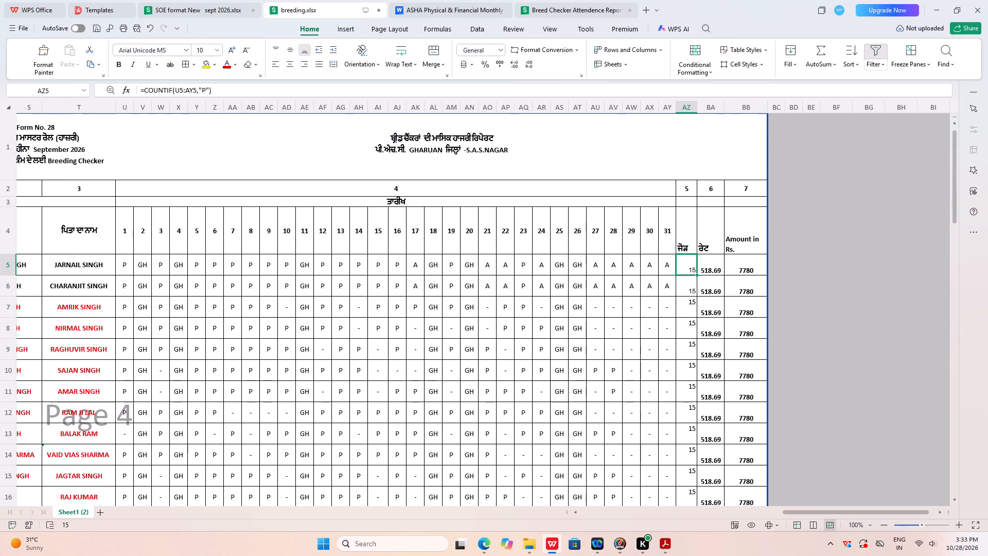
scroll(410, 350, "down", 17)
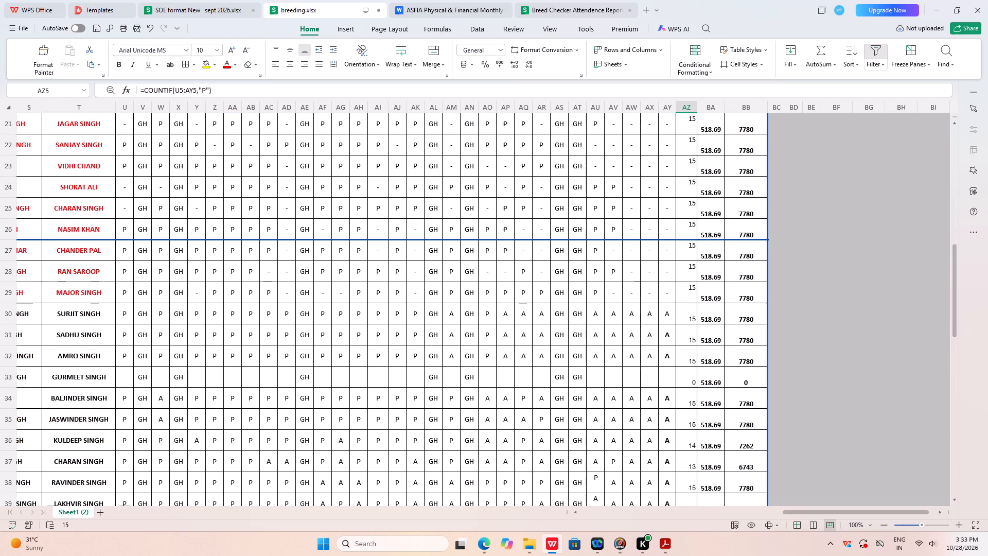
scroll(403, 357, "down", 11)
scroll(465, 370, "up", 11)
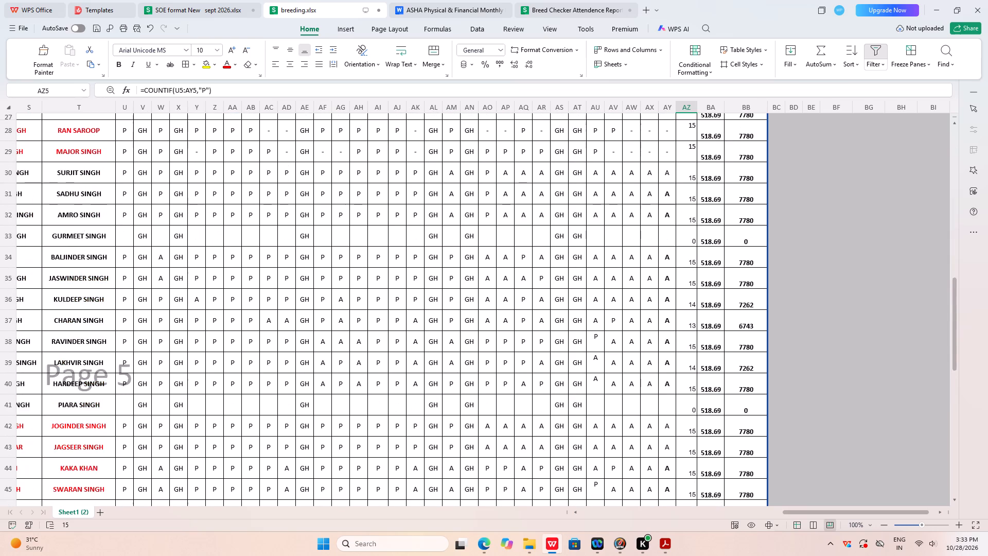
Replace every "-" mark in the breeding register with "A".
scroll(465, 370, "up", 11)
key("ctrl+f")
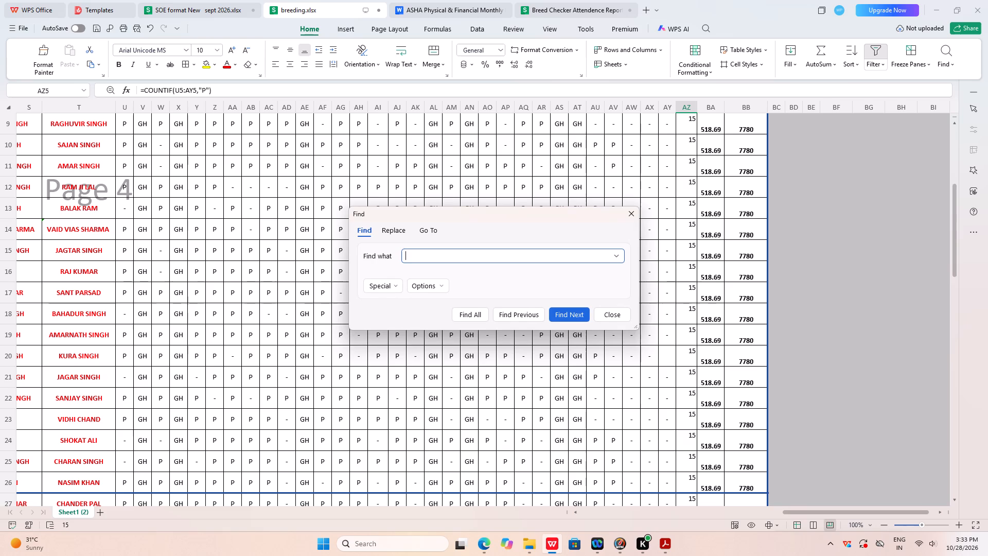
left_click(391, 233)
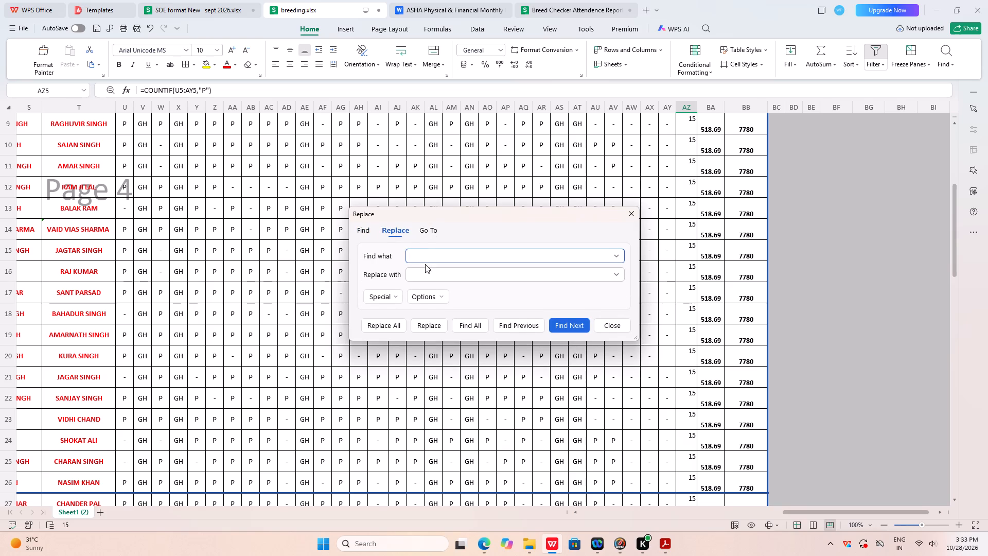
key("minus")
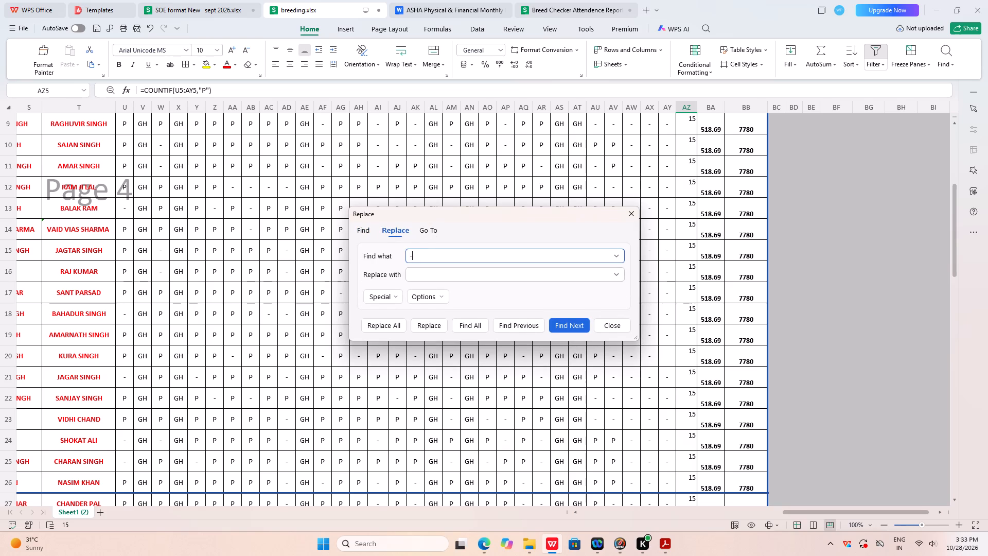
left_click(428, 270)
key("shift+a")
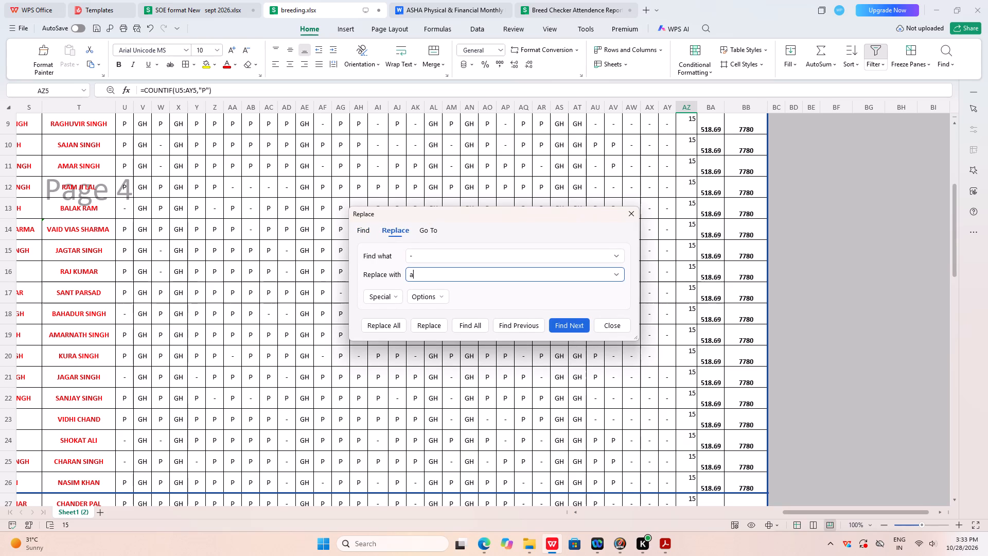
key("BackSpace")
key("a")
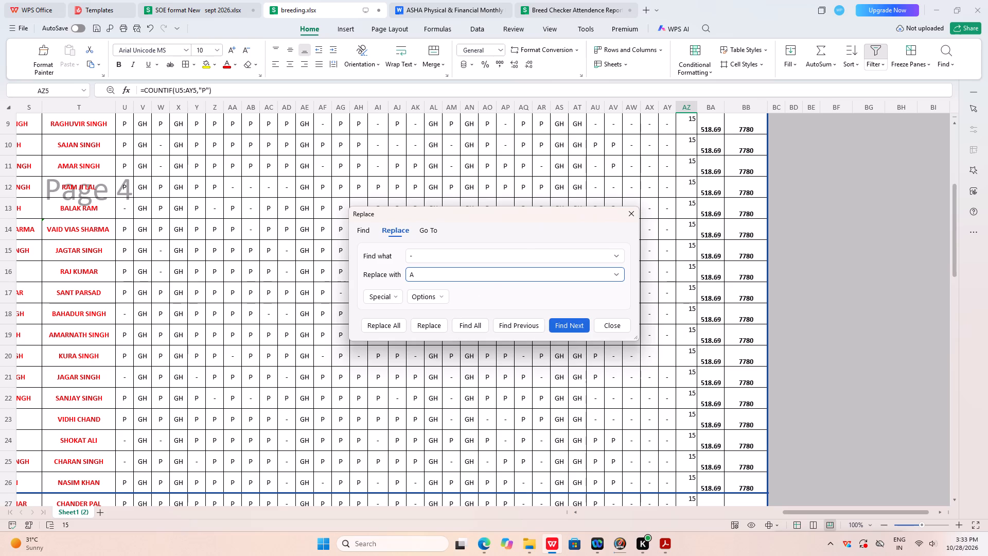
left_click(395, 327)
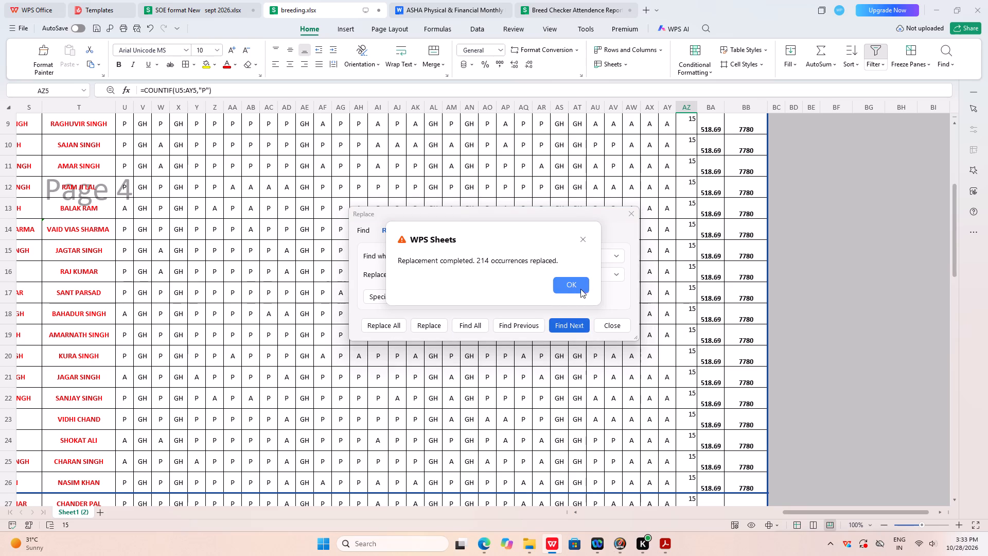
left_click(585, 239)
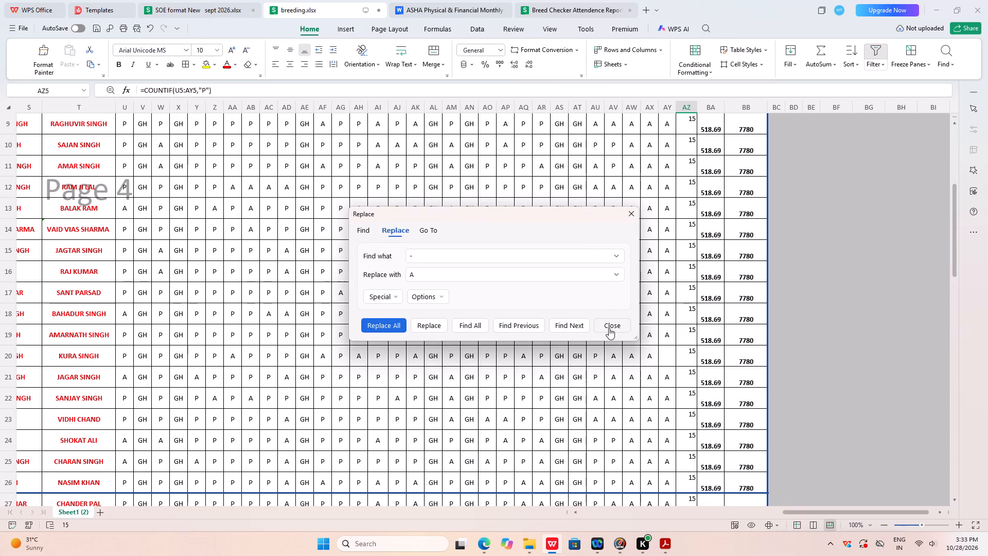
left_click(609, 328)
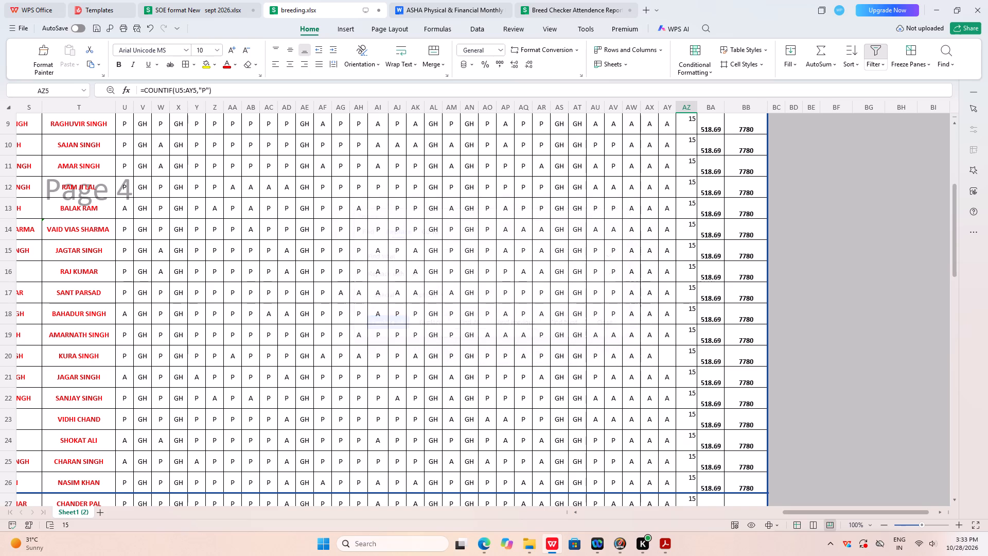
Enter the absence mark A in the empty day 31 cell of row 20.
left_click(671, 357)
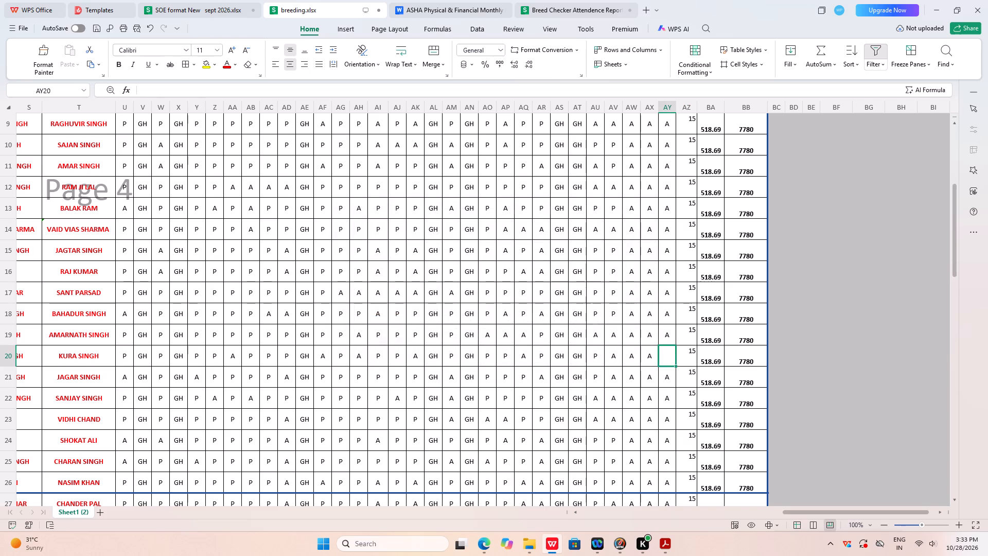
key("shift+a")
left_click(665, 383)
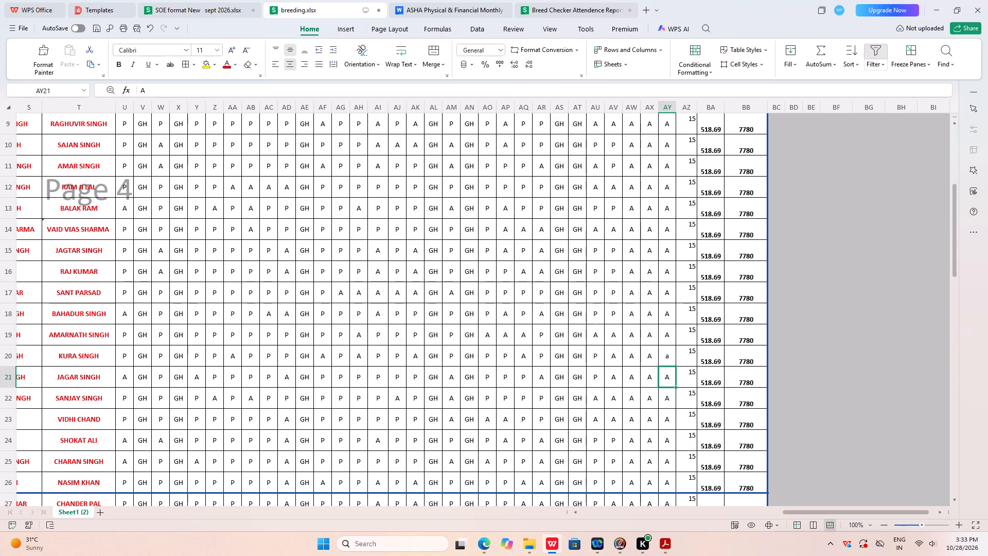
left_click(663, 356)
key("a")
left_click(647, 401)
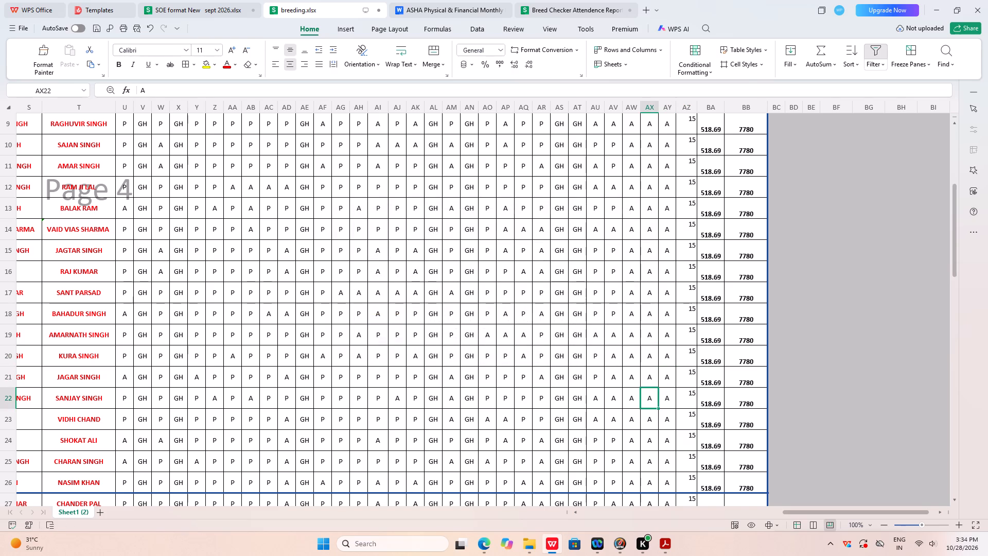
Review the replaced marks and select the red checker names in rows 7 to 29 to count them.
scroll(349, 373, "up", 12)
scroll(349, 372, "down", 5)
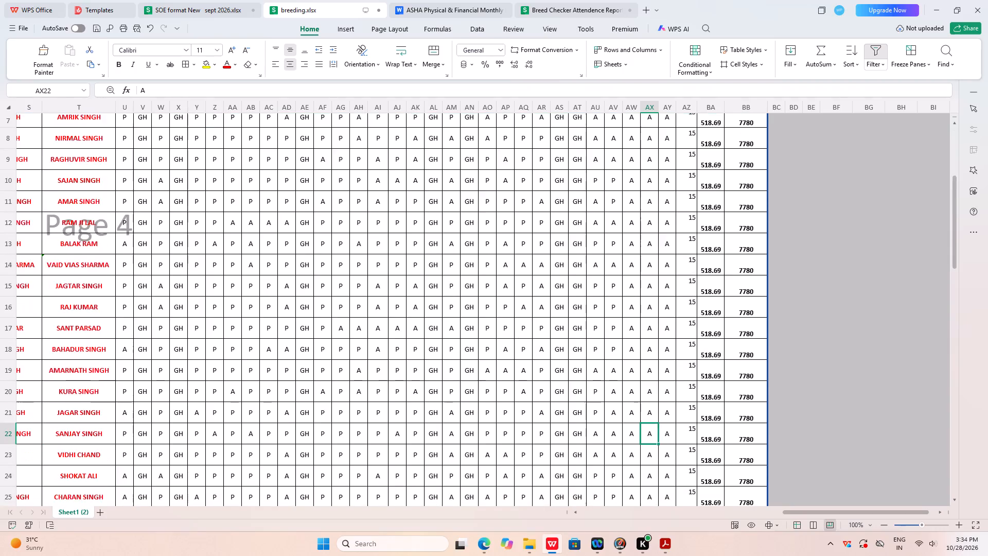
scroll(349, 372, "down", 13)
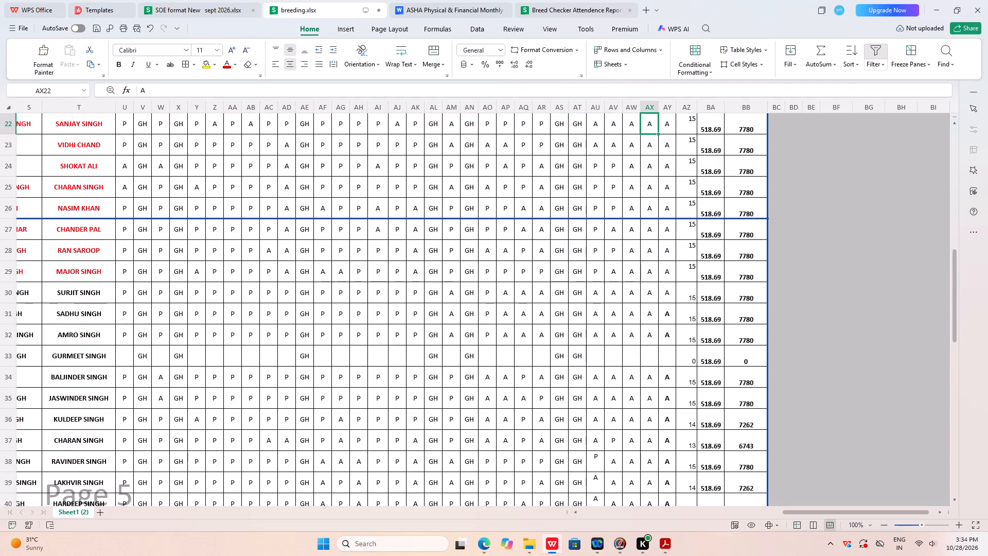
left_click_drag(791, 514, 690, 513)
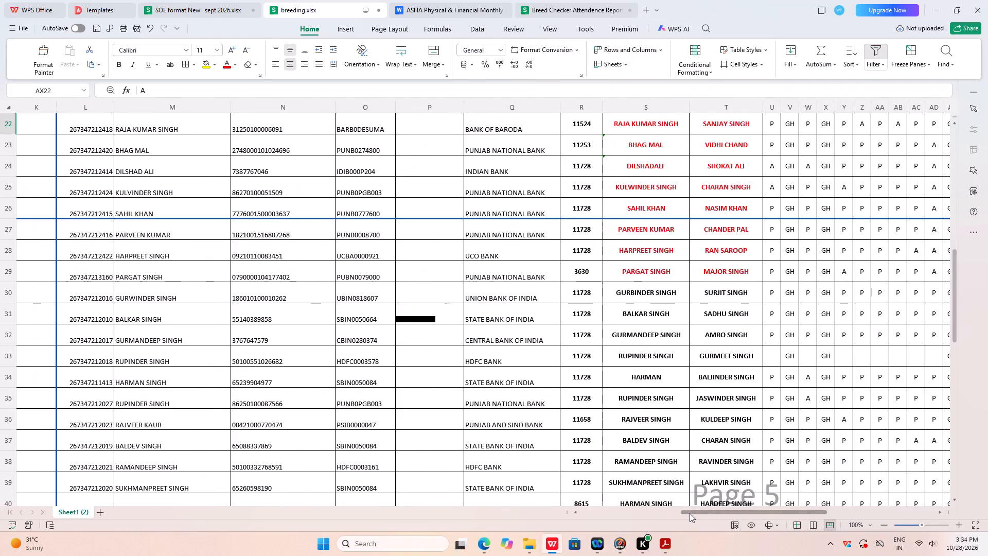
left_click_drag(690, 513, 734, 515)
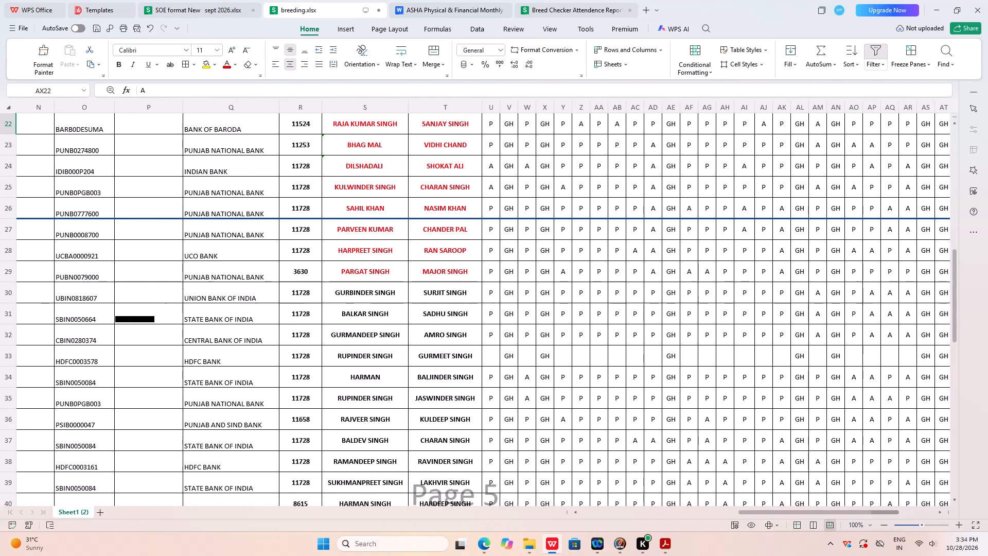
left_click(6, 276)
scroll(439, 332, "up", 5)
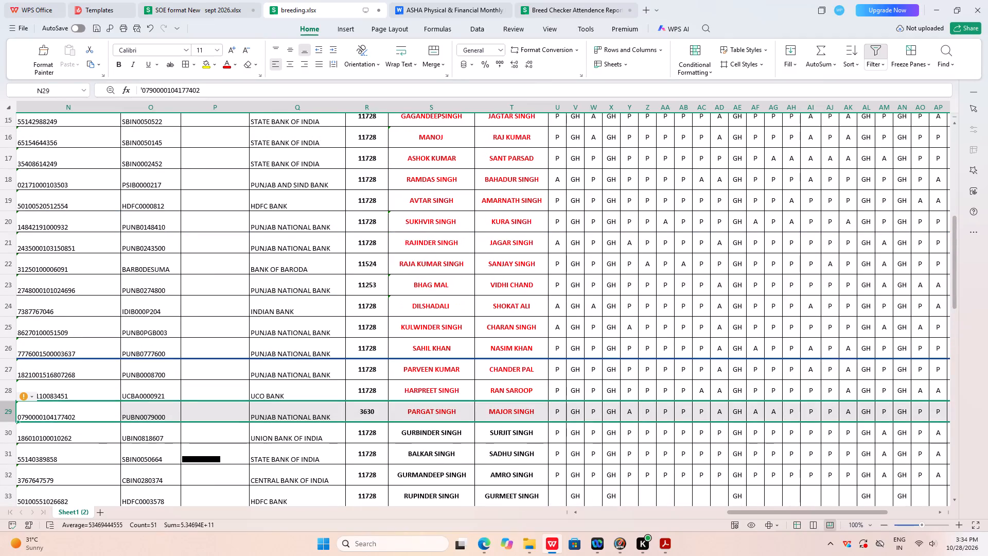
left_click(449, 416)
key("ctrl+shift+Up")
key("shift+Down")
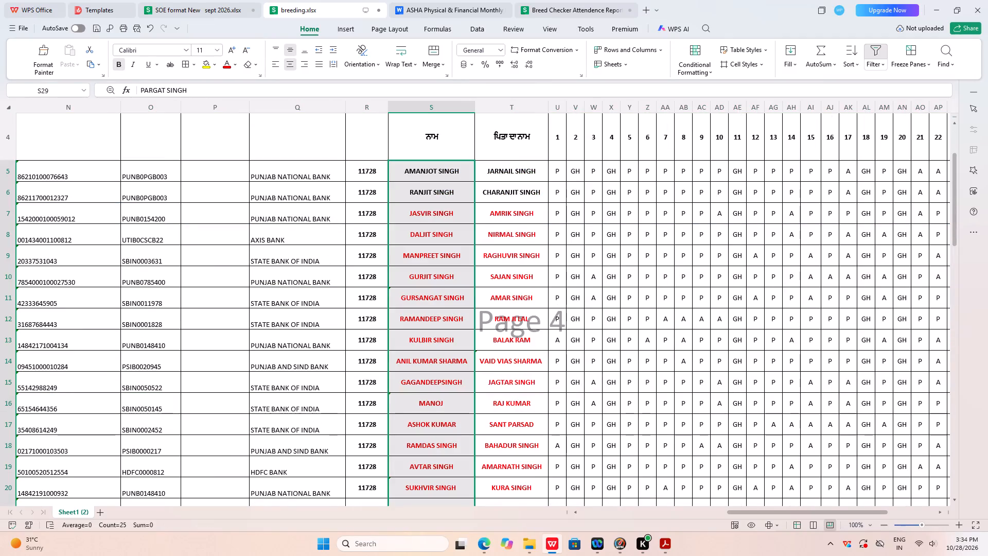
key("shift+Down")
key("shift+Down")
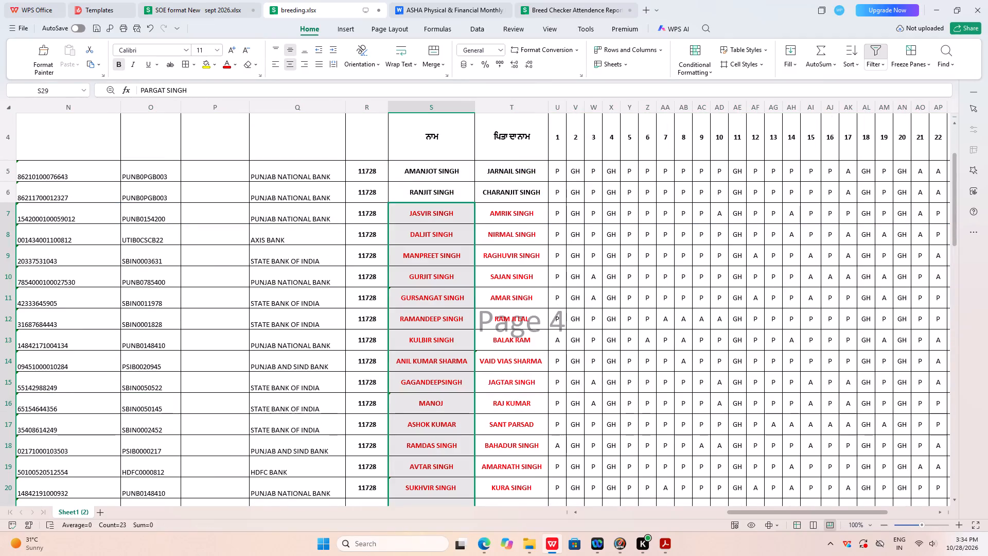
Switch to the Breed Checker attendance report and select its full list of names to compare the count with the register.
left_click(560, 8)
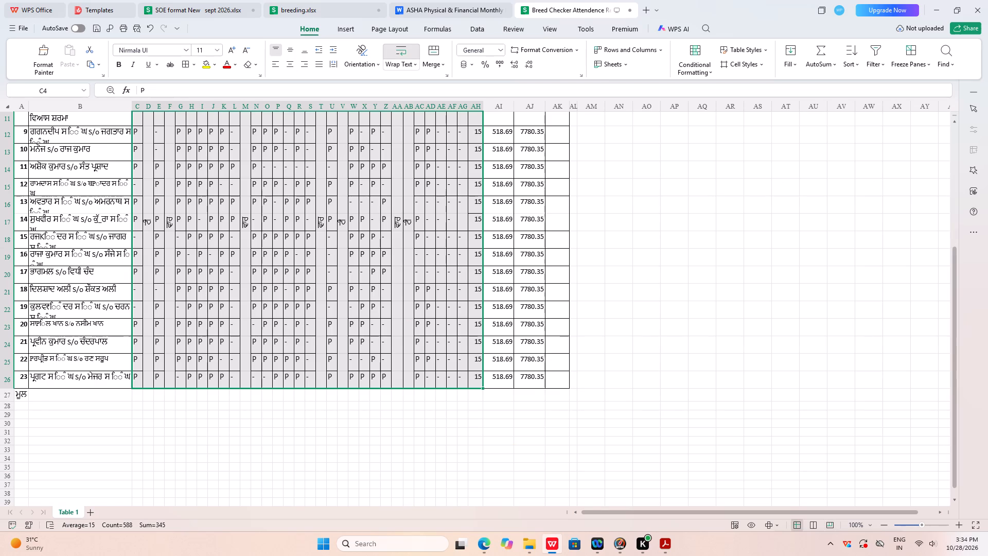
scroll(264, 258, "up", 7)
left_click(65, 186)
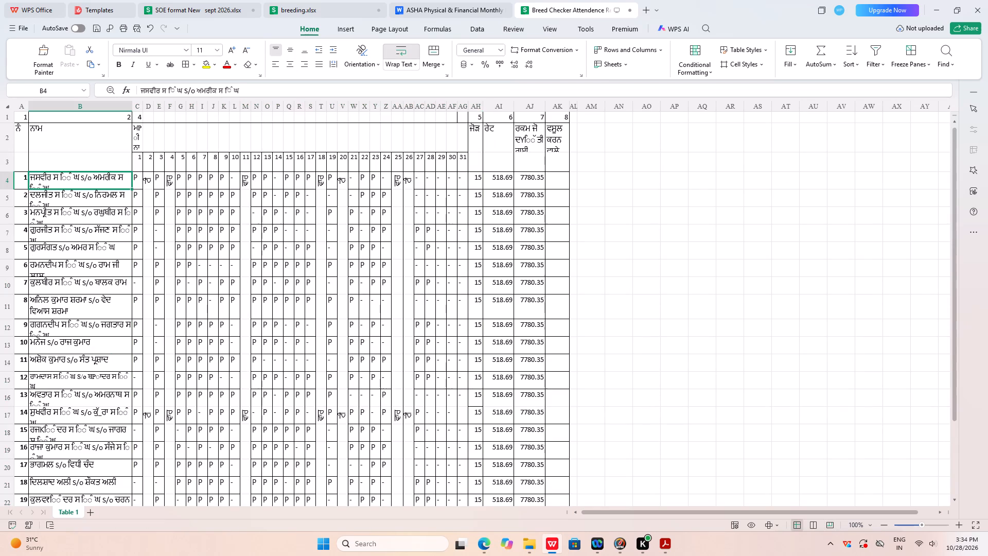
key("ctrl+shift+Down")
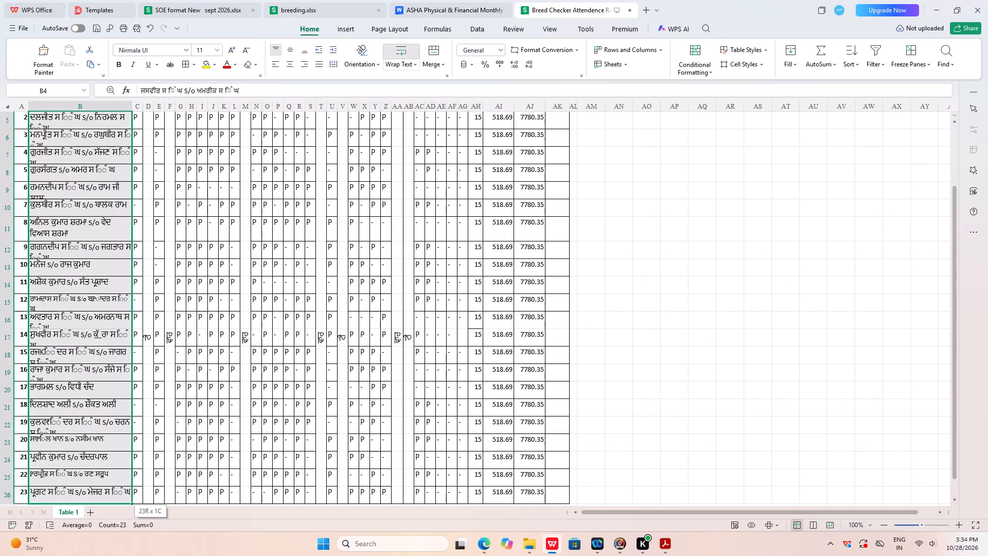
left_click(654, 245)
Save the Breed Checker attendance report workbook.
key("ctrl+s")
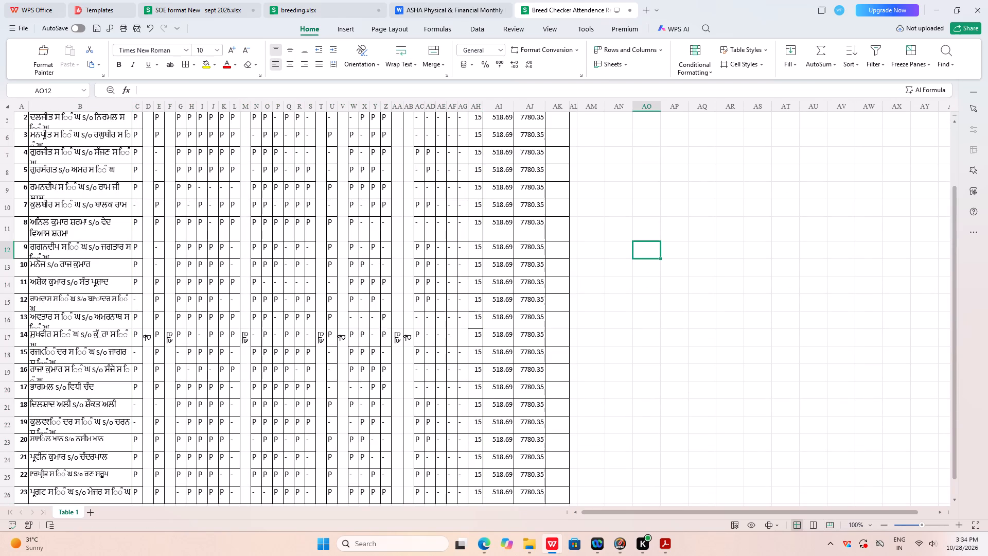
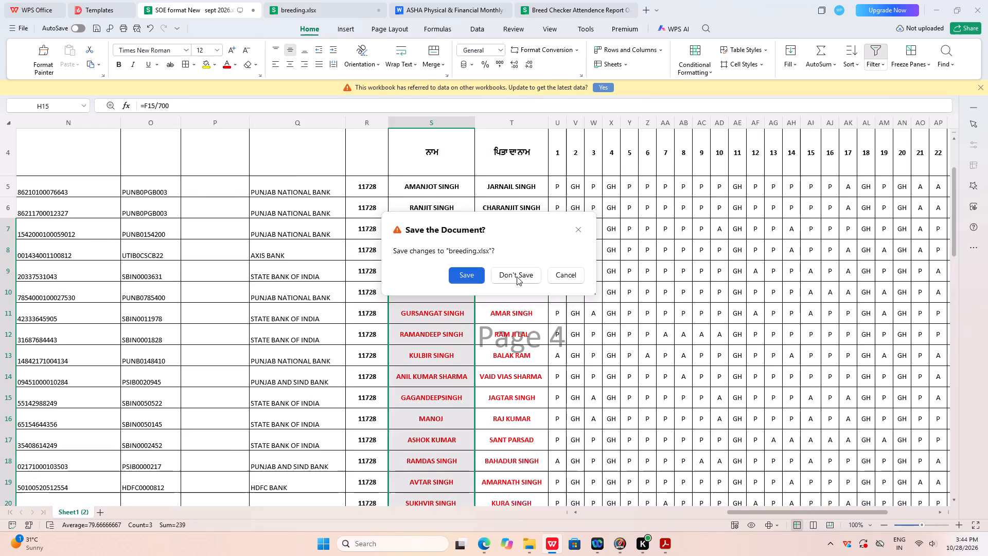
Cancel closing breeding.xlsx so the workbook stays open.
left_click(566, 274)
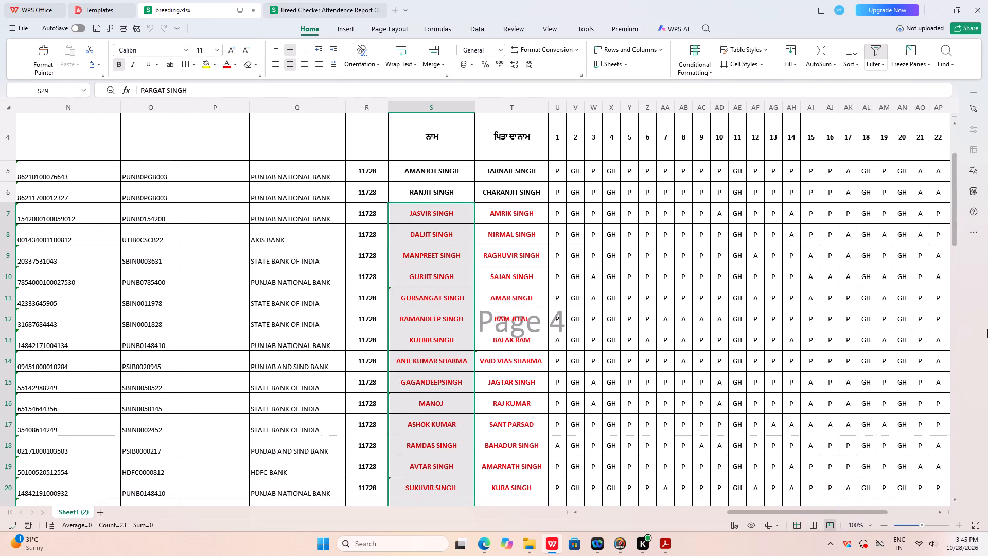
Review the breeding register from the first checker row to the Total row, examining names, daily marks, day totals and amounts.
scroll(920, 331, "up", 10)
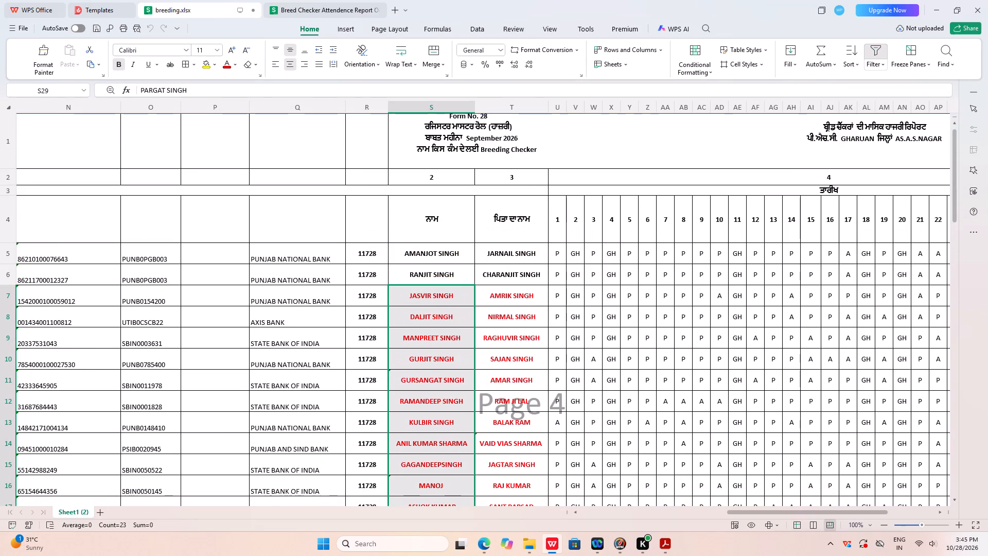
left_click_drag(847, 512, 356, 473)
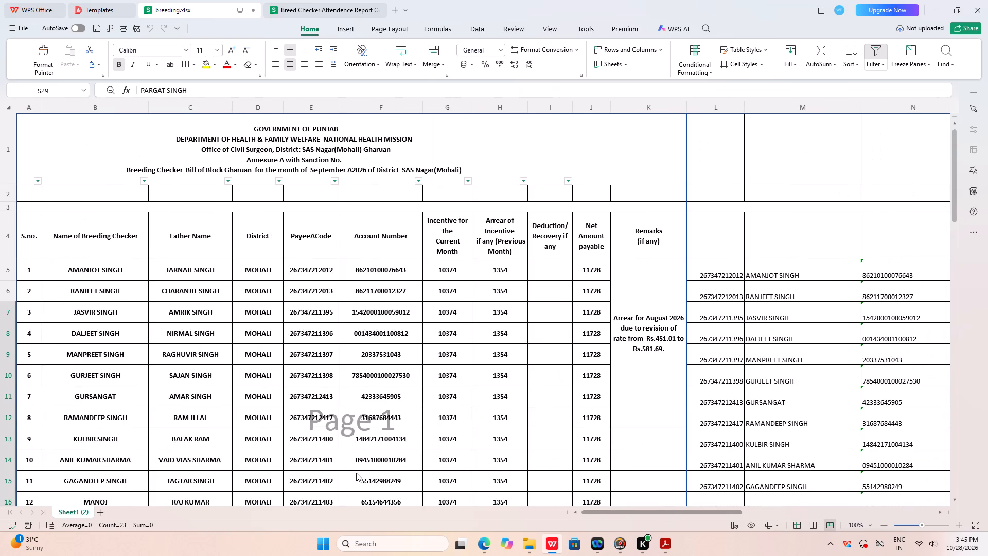
left_click_drag(356, 473, 356, 472)
left_click_drag(601, 512, 805, 510)
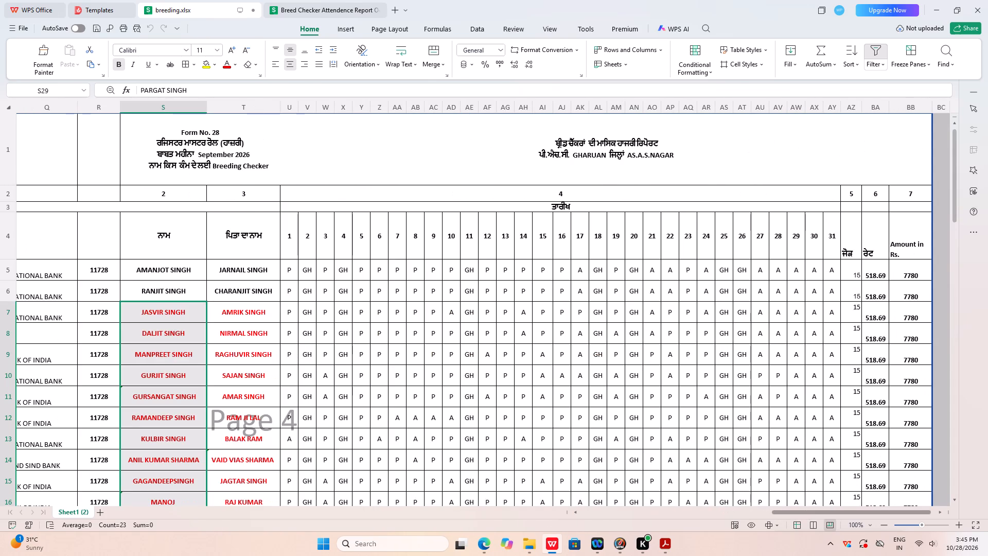
scroll(636, 427, "down", 4)
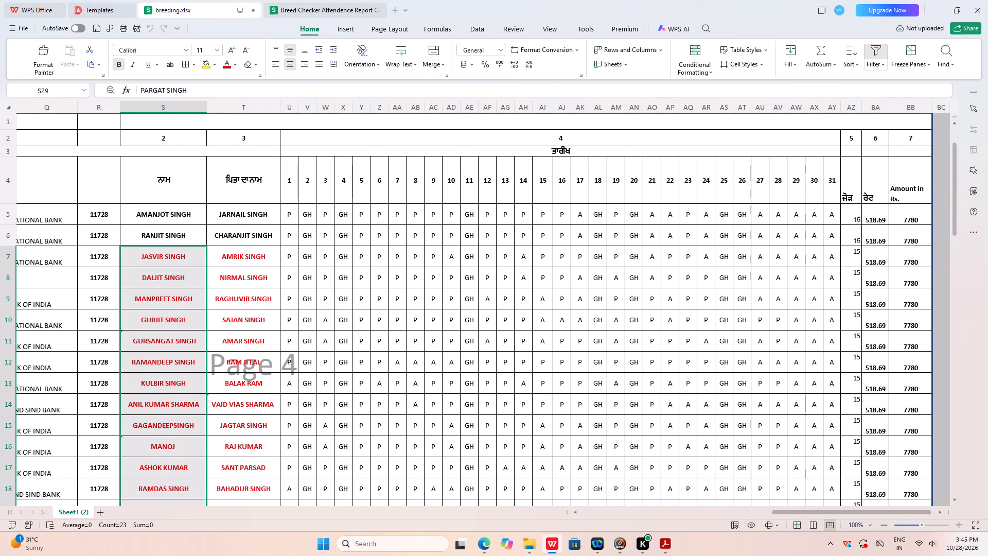
scroll(636, 427, "down", 6)
scroll(638, 432, "up", 8)
scroll(831, 432, "down", 13)
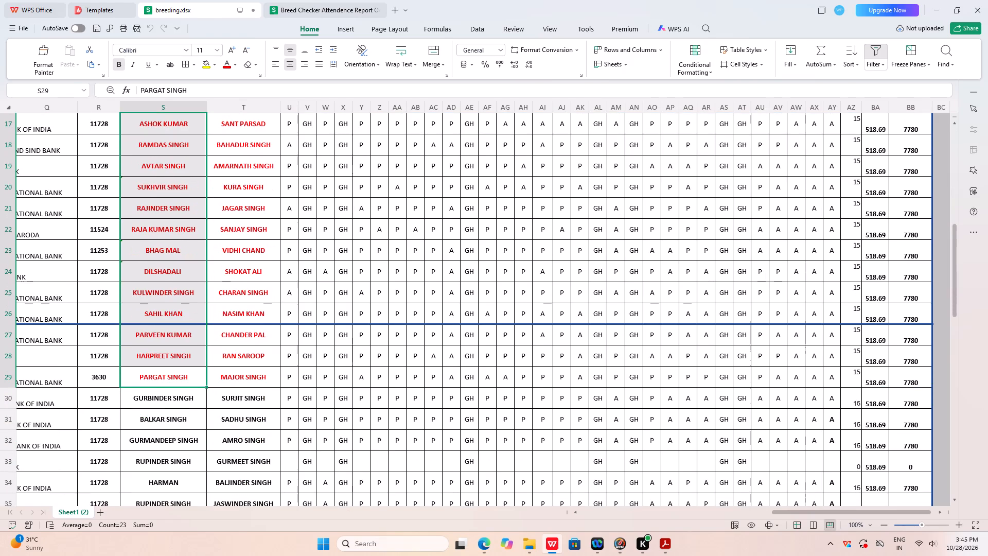
scroll(831, 432, "down", 7)
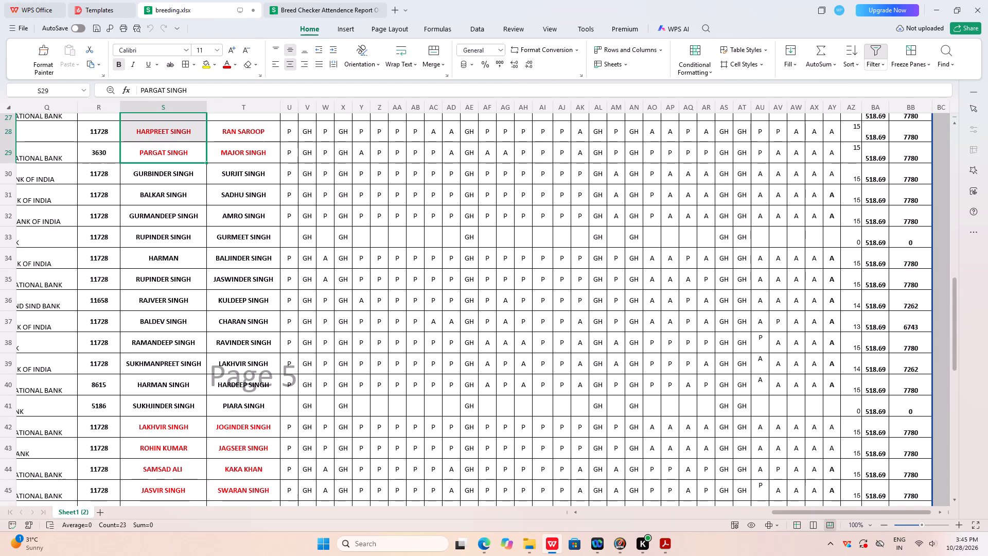
left_click(169, 408)
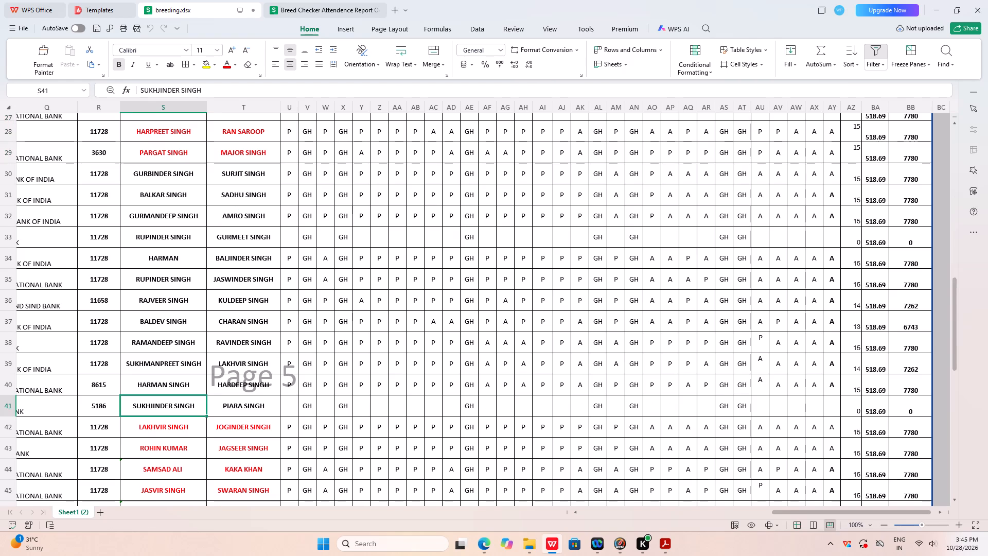
scroll(842, 431, "up", 17)
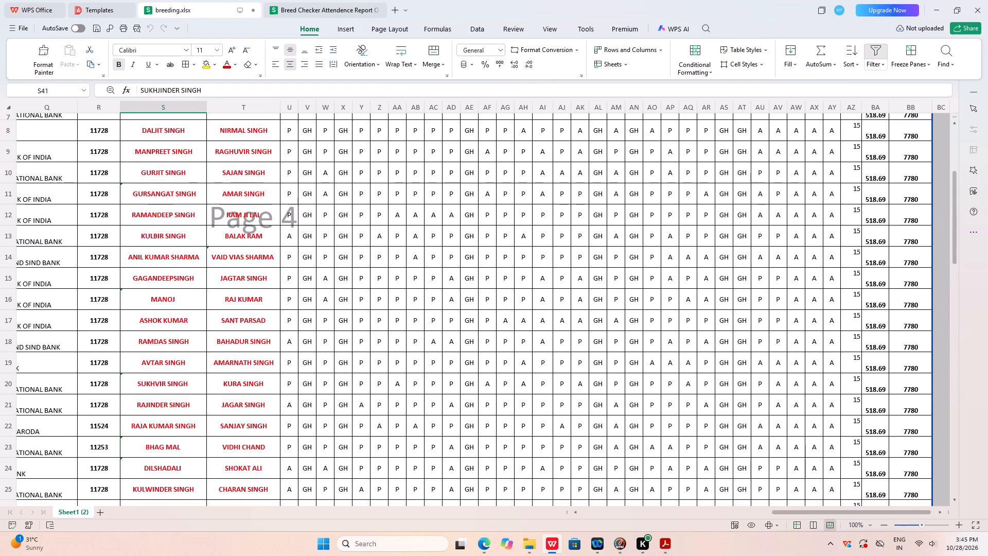
scroll(842, 431, "up", 9)
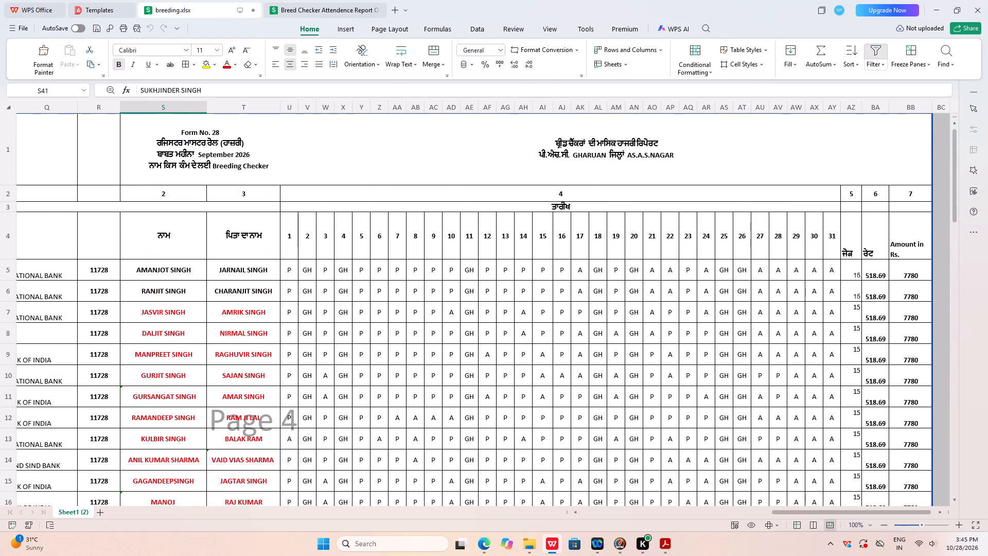
scroll(842, 431, "down", 19)
scroll(842, 431, "down", 3)
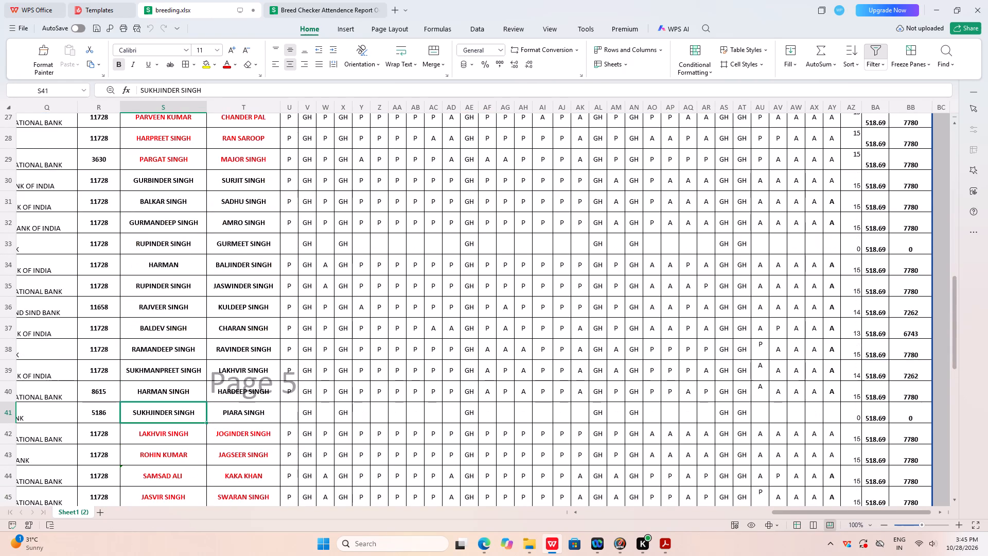
scroll(842, 431, "down", 9)
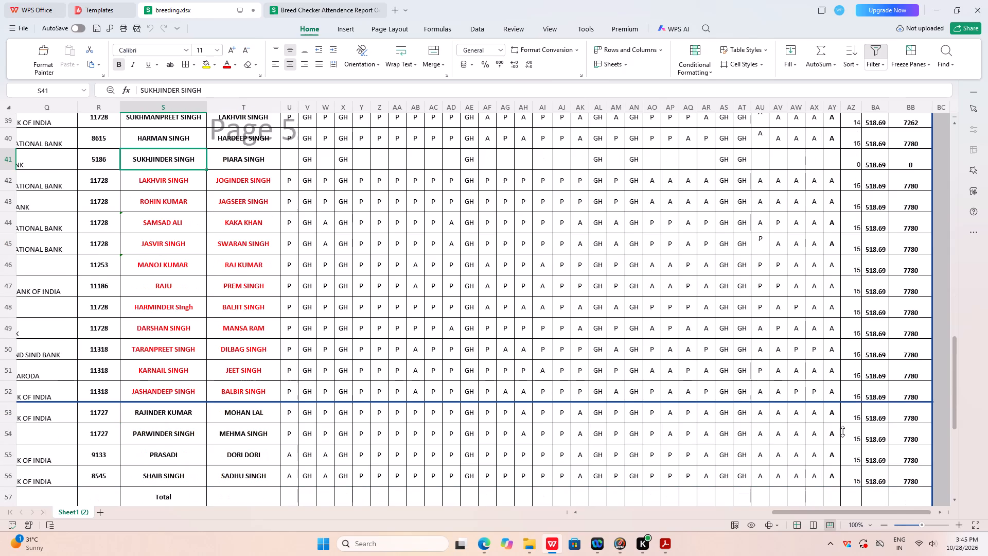
scroll(842, 431, "down", 2)
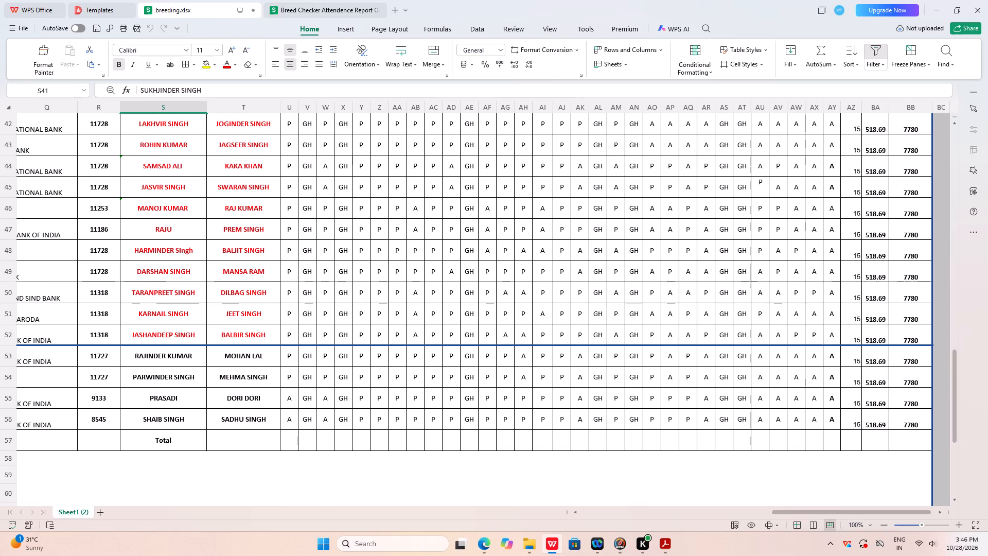
scroll(418, 297, "up", 17)
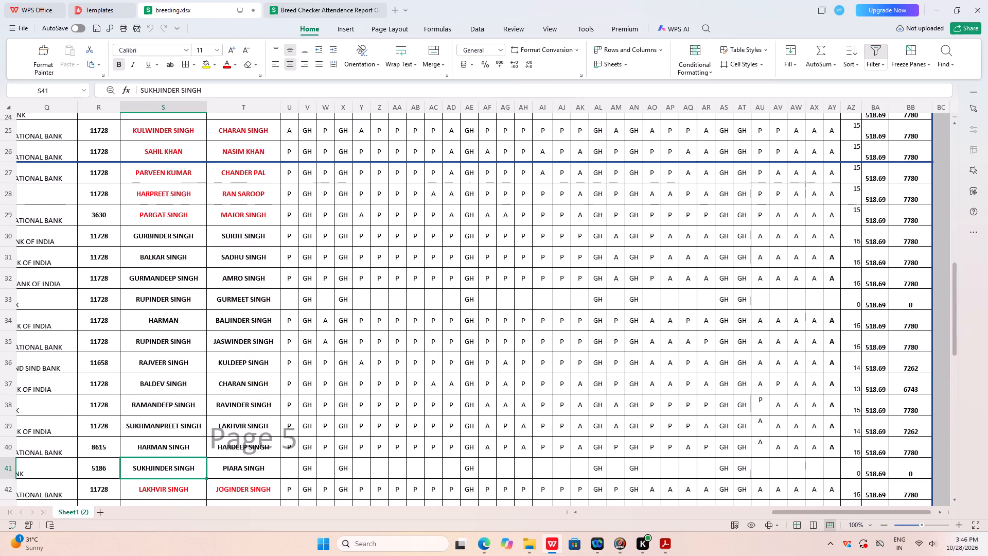
scroll(400, 261, "up", 20)
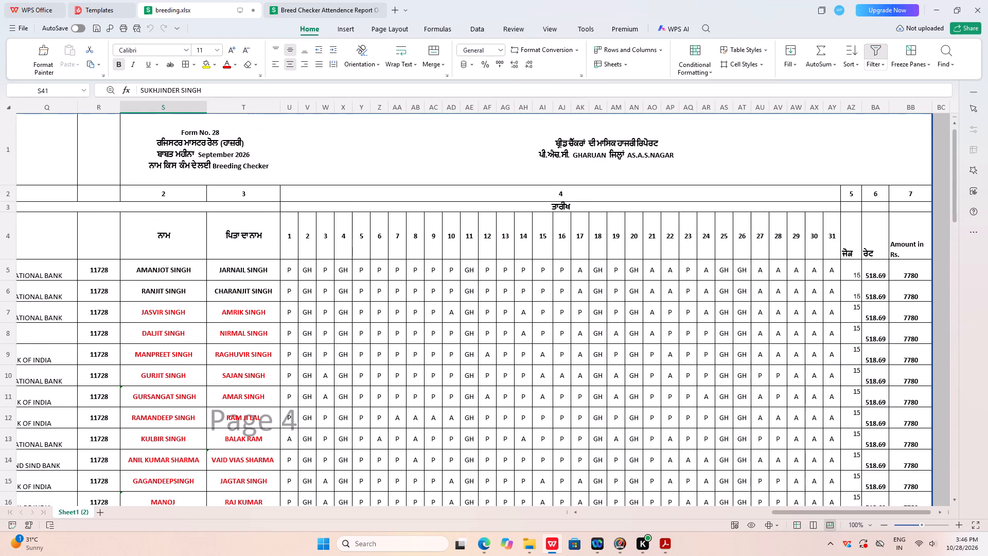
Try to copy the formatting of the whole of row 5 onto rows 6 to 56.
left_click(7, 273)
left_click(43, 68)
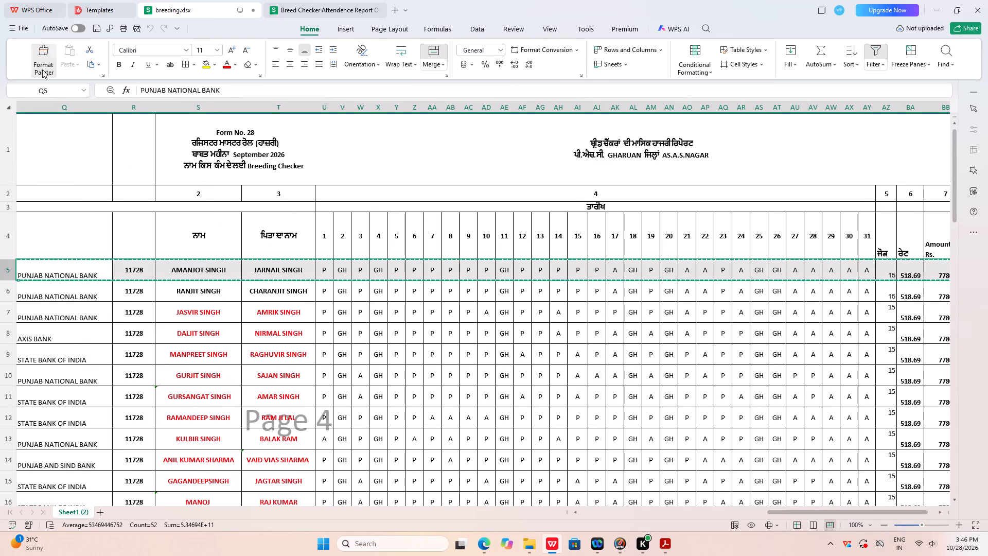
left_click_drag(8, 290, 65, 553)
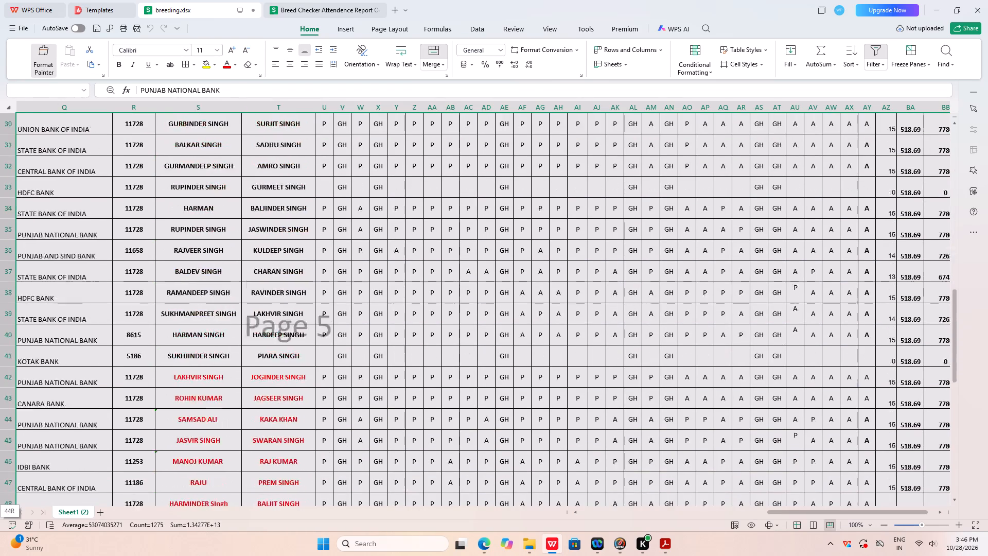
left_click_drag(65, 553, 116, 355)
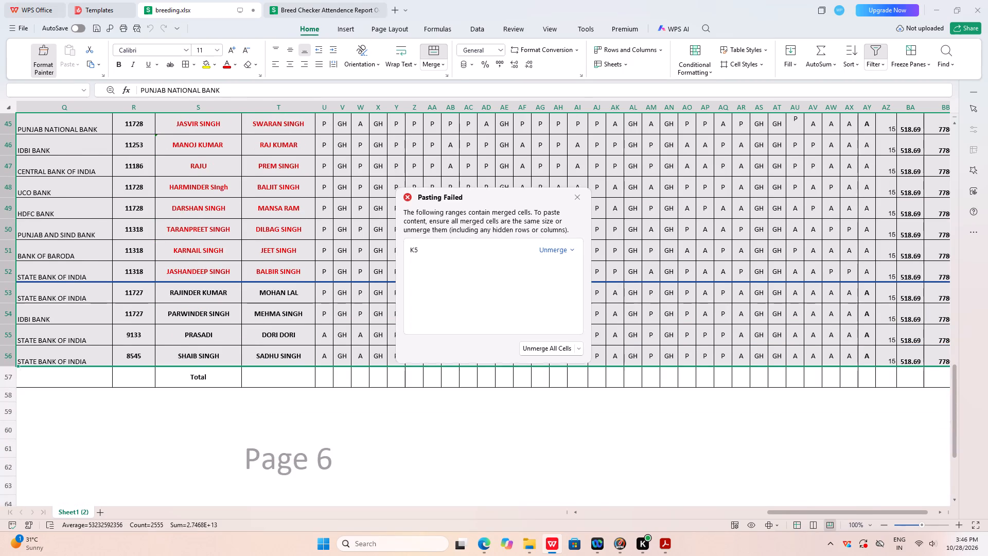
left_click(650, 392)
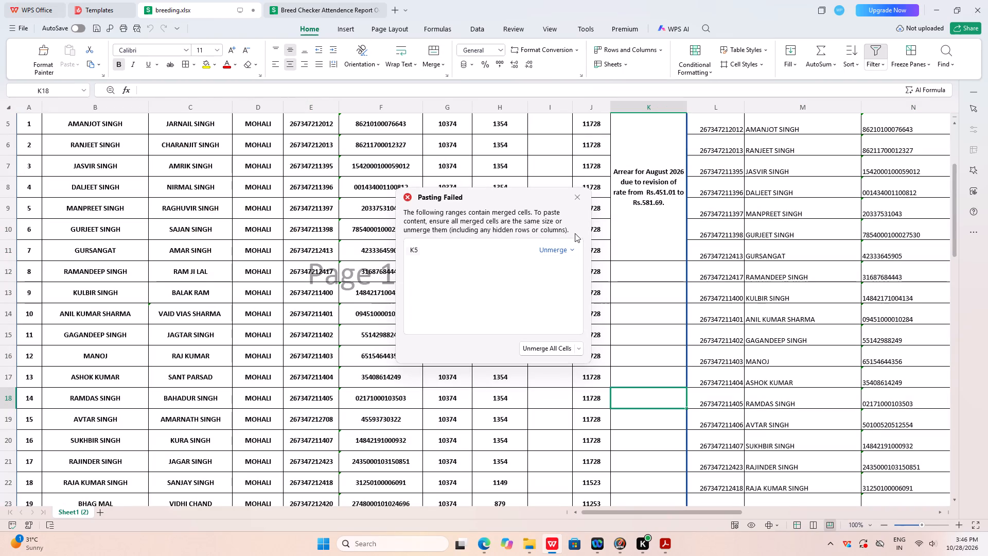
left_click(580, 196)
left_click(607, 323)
Copy the formatting of row 5's day marks and day total, U5 to AZ5, onto the same columns in rows 6 to 56.
left_click_drag(615, 512, 747, 512)
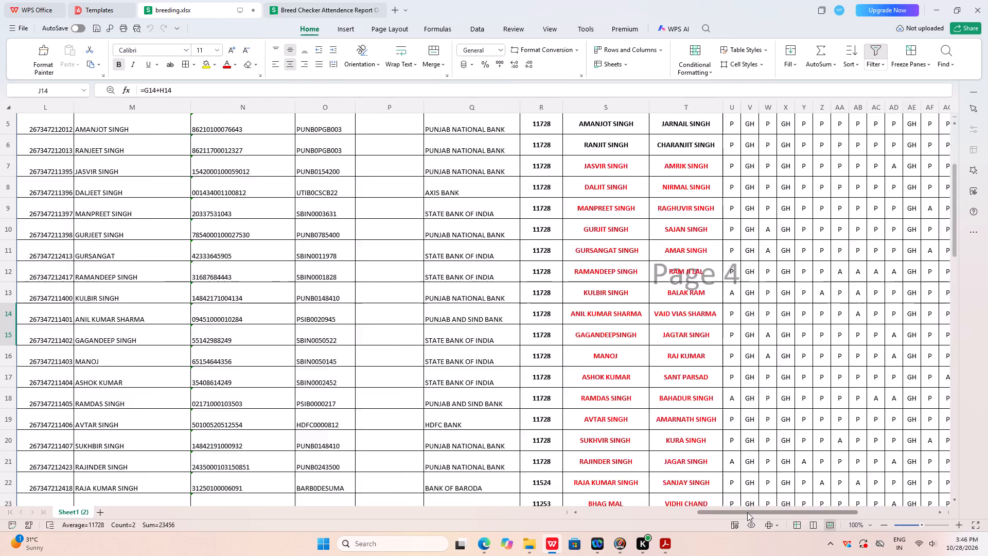
left_click_drag(747, 512, 870, 502)
scroll(782, 439, "up", 7)
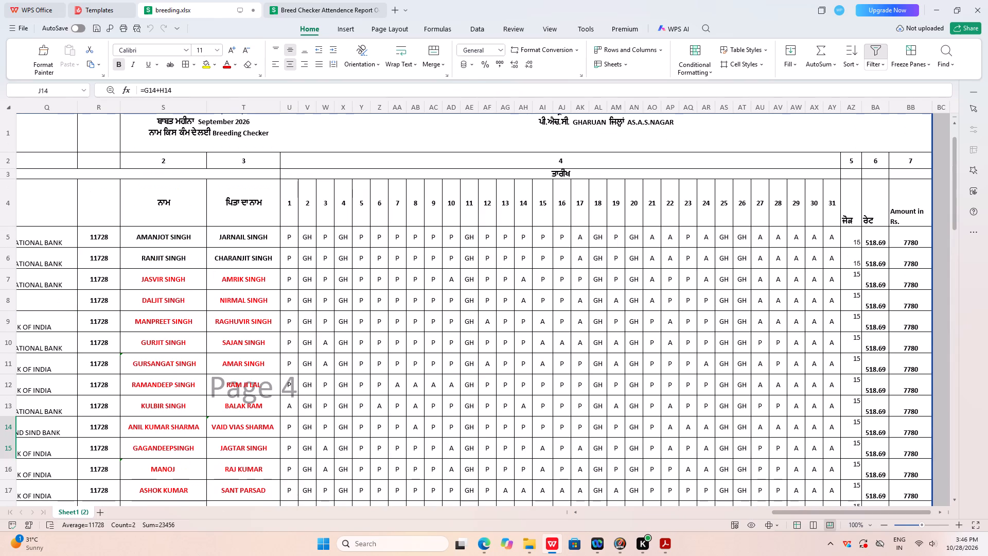
left_click_drag(291, 272, 827, 272)
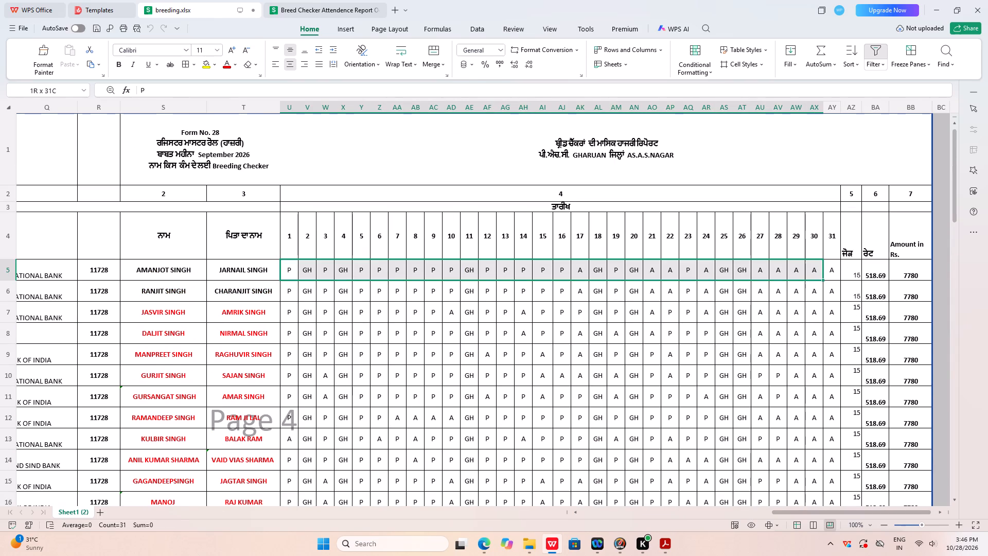
left_click_drag(827, 272, 843, 272)
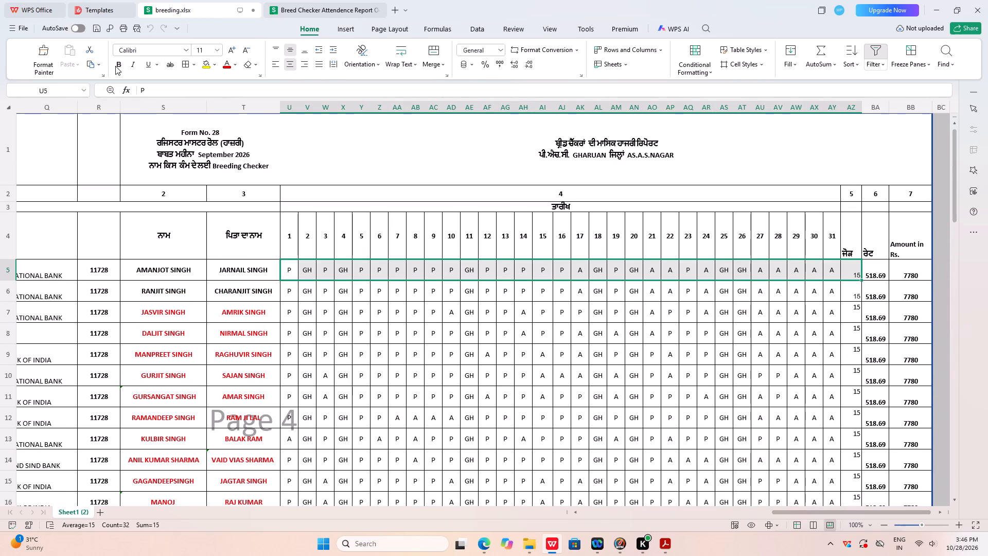
left_click(41, 67)
left_click_drag(290, 291, 767, 328)
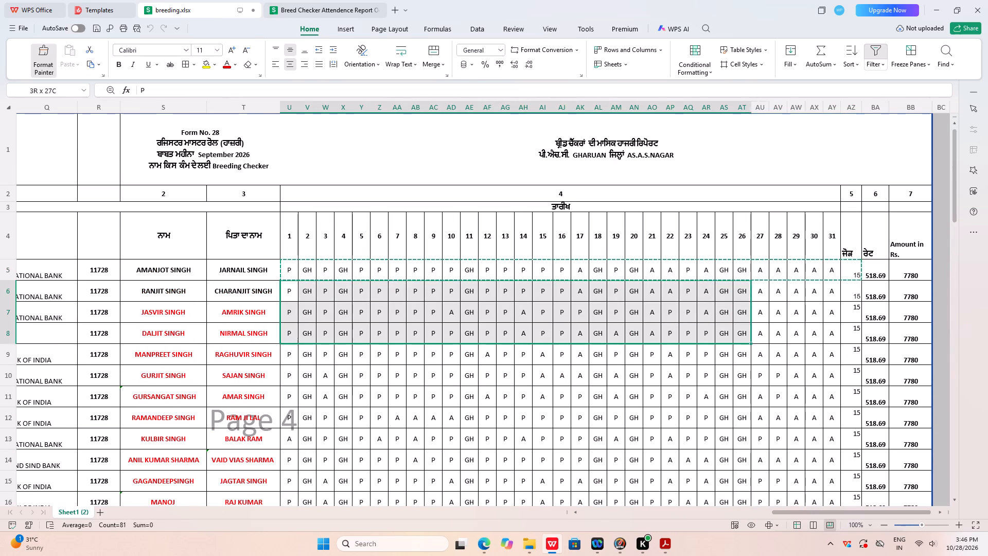
left_click_drag(767, 328, 843, 555)
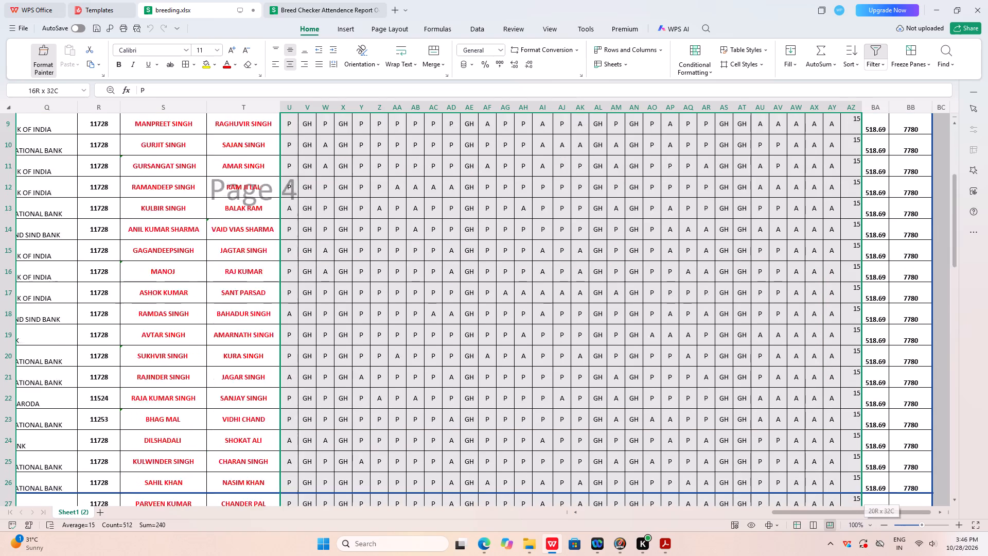
left_click_drag(843, 555, 834, 519)
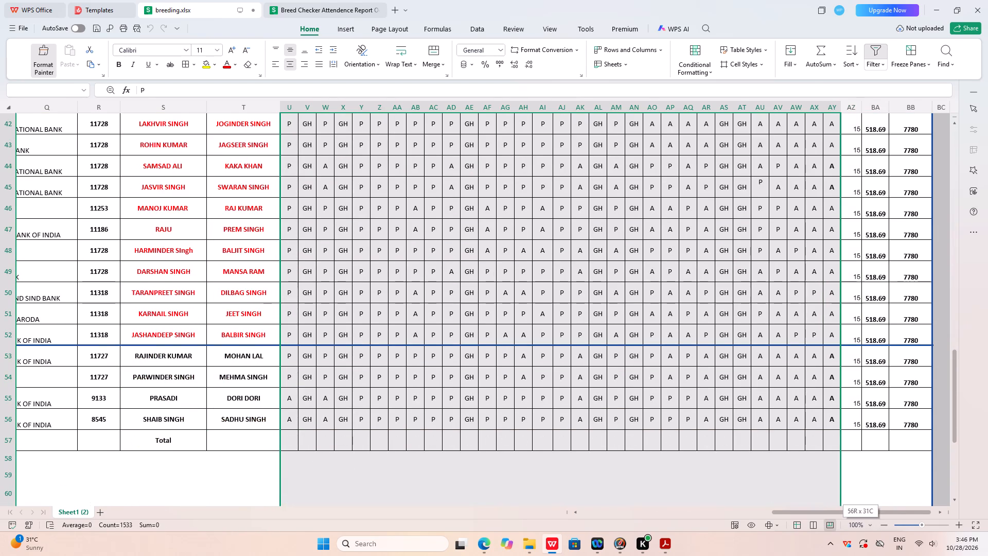
left_click_drag(834, 519, 849, 423)
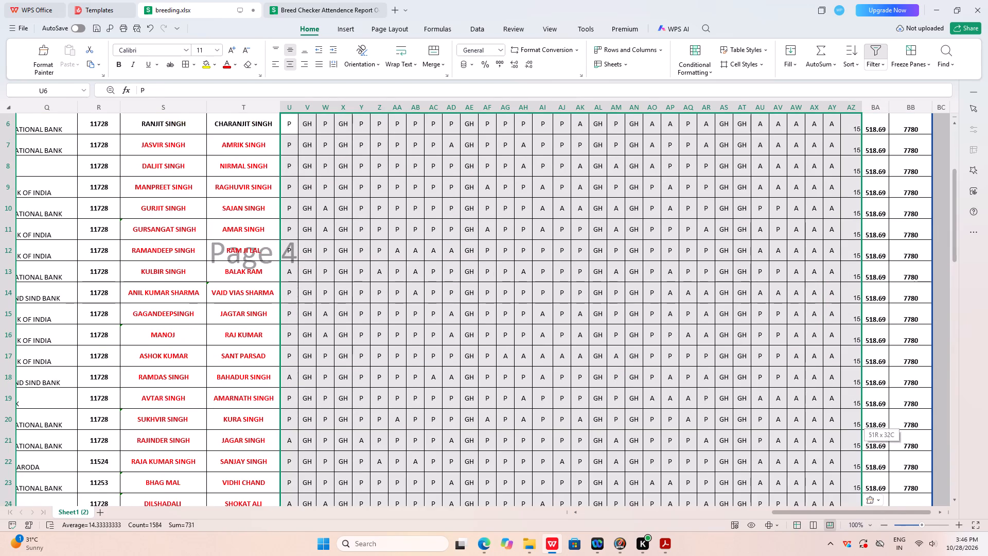
left_click(878, 420)
Check the formatting of the marks and day totals in the register down to the Total row.
scroll(886, 423, "up", 8)
scroll(891, 419, "down", 9)
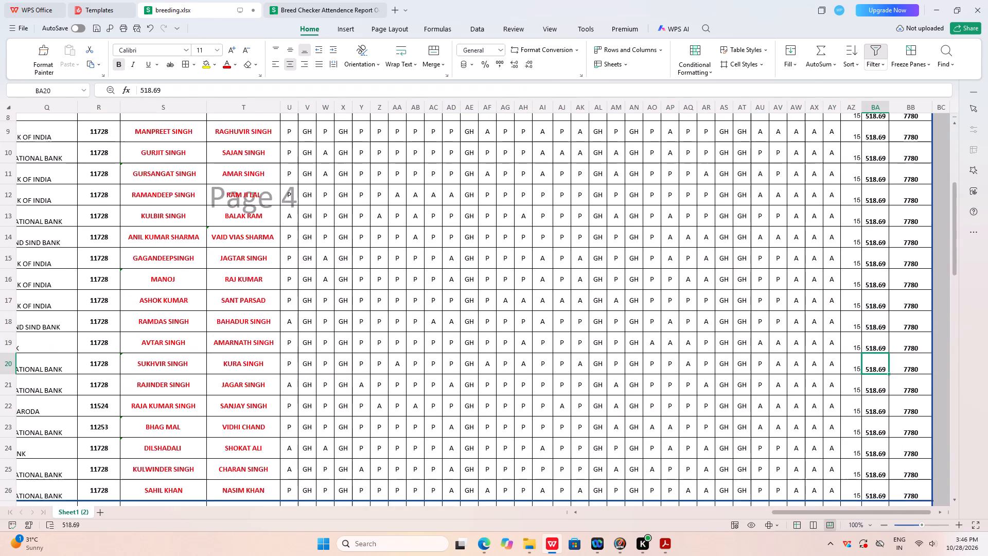
scroll(918, 421, "down", 9)
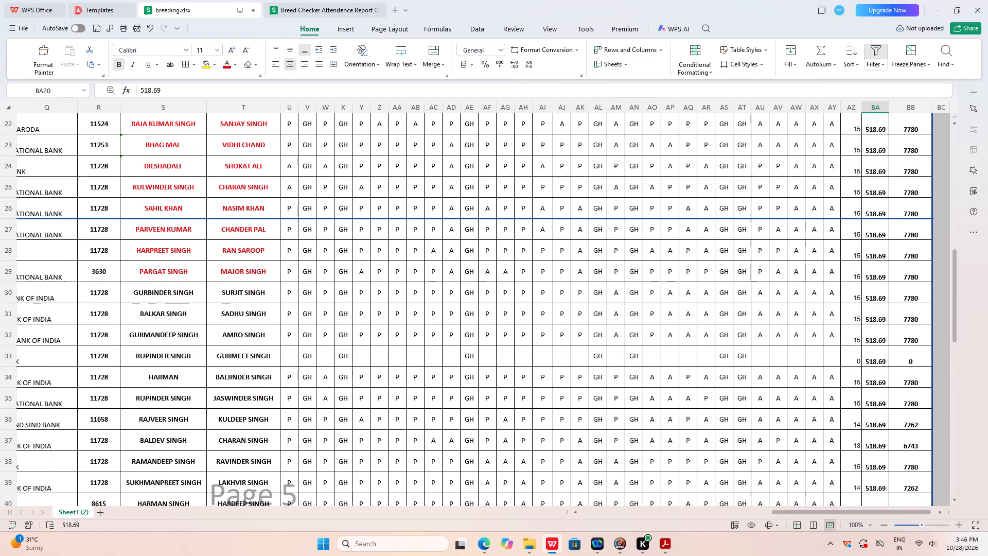
scroll(917, 423, "down", 5)
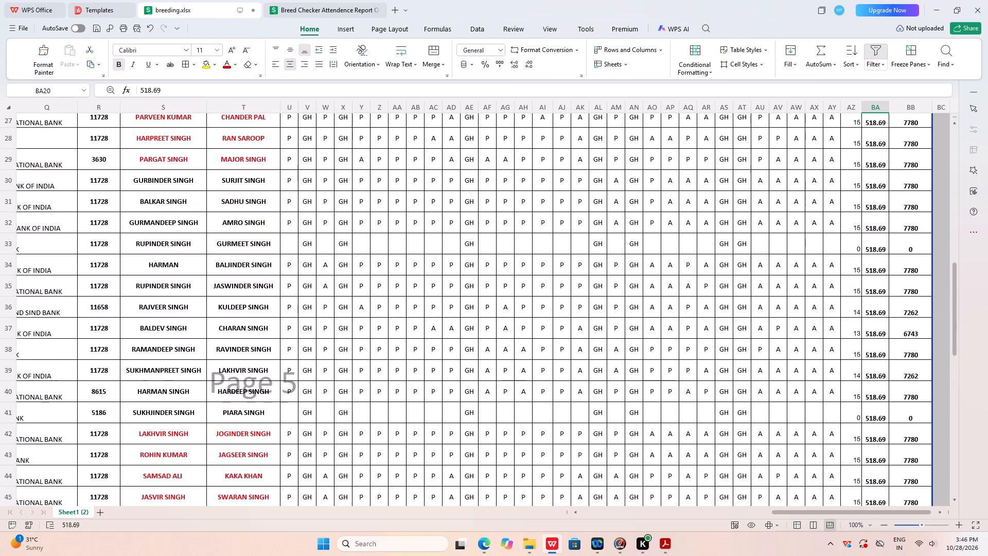
scroll(916, 423, "down", 9)
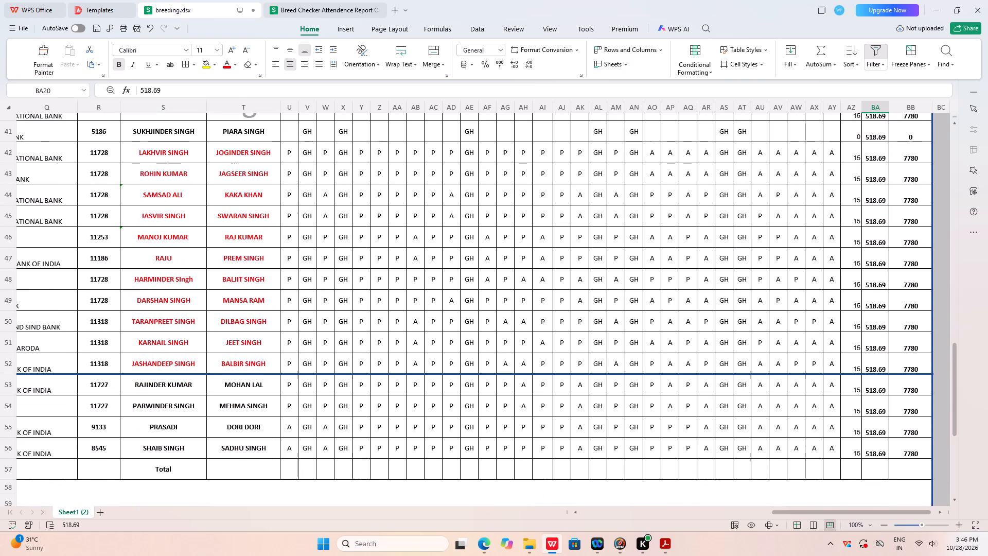
Select the father's names in rows 5 to 56 to count the register's entries, and look over the selected rows.
scroll(915, 427, "up", 9)
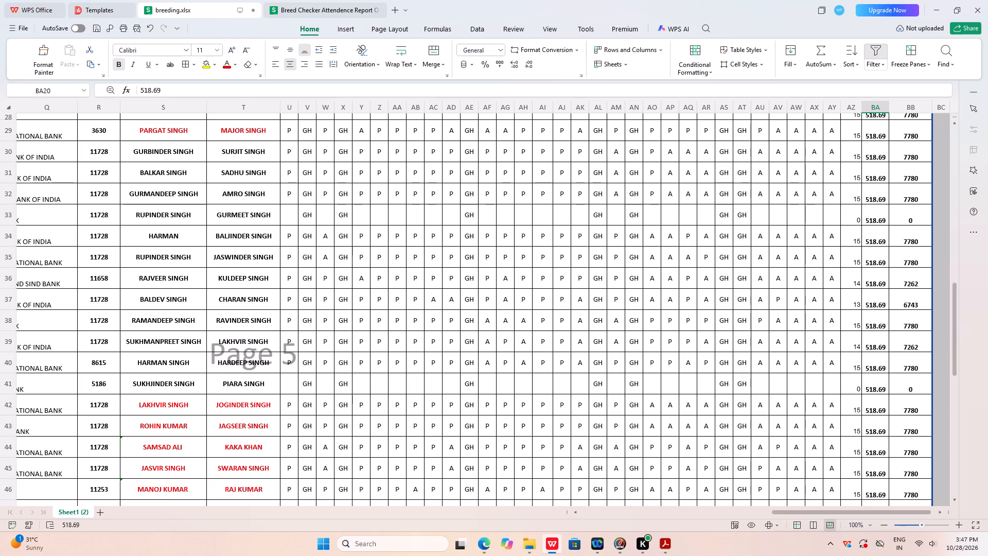
scroll(888, 386, "up", 10)
scroll(681, 379, "up", 1)
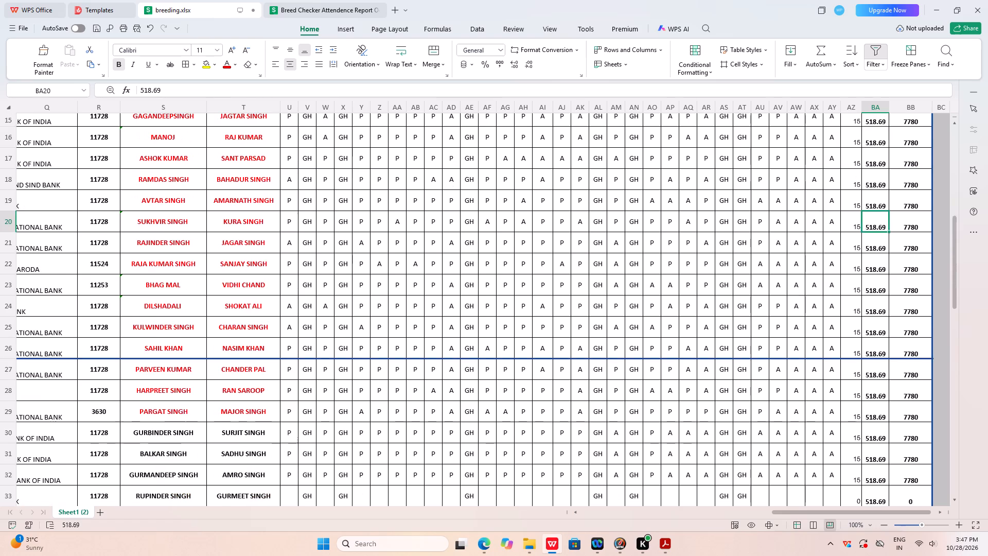
scroll(681, 379, "up", 14)
left_click_drag(261, 273, 274, 552)
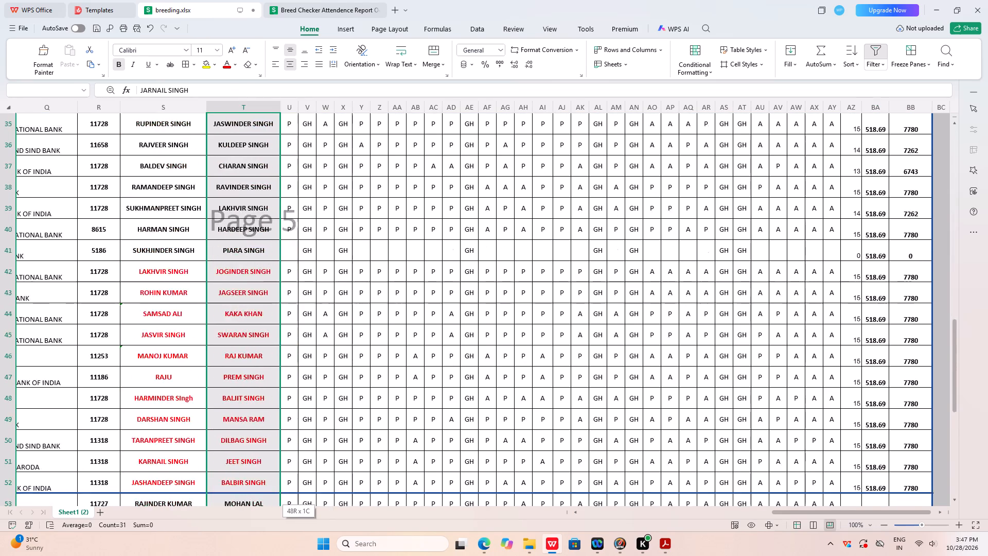
left_click_drag(274, 552, 277, 356)
scroll(311, 391, "up", 2)
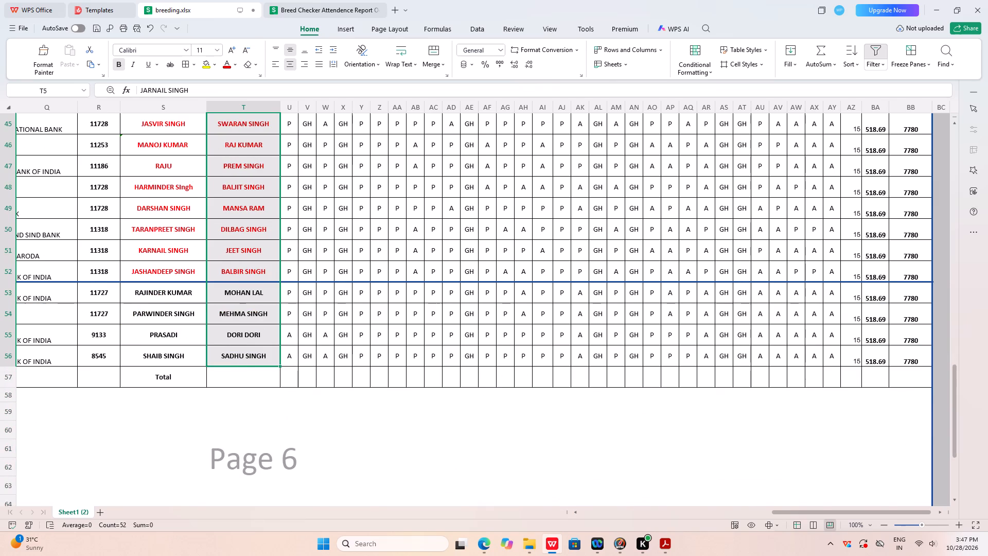
scroll(311, 391, "up", 12)
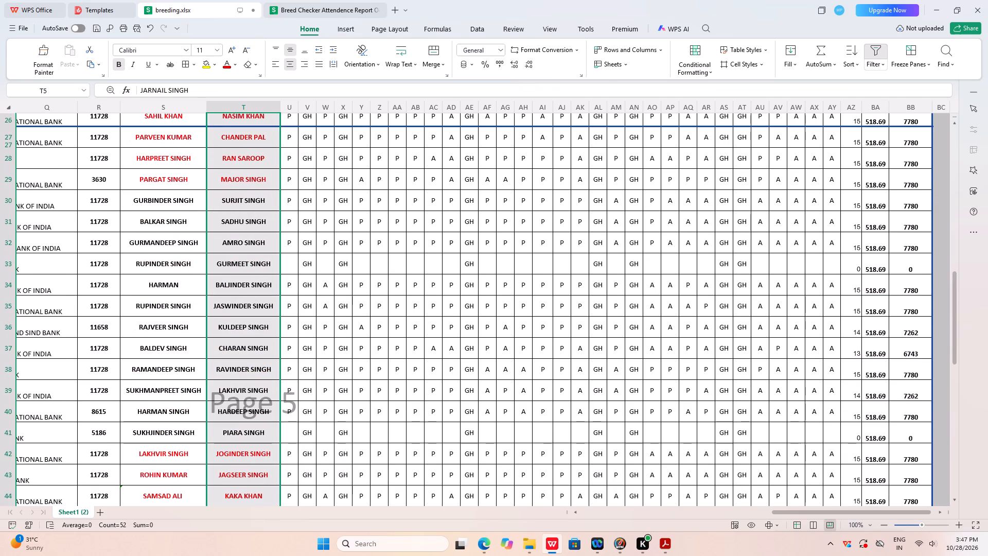
scroll(382, 434, "up", 20)
scroll(382, 434, "up", 2)
scroll(384, 434, "down", 2)
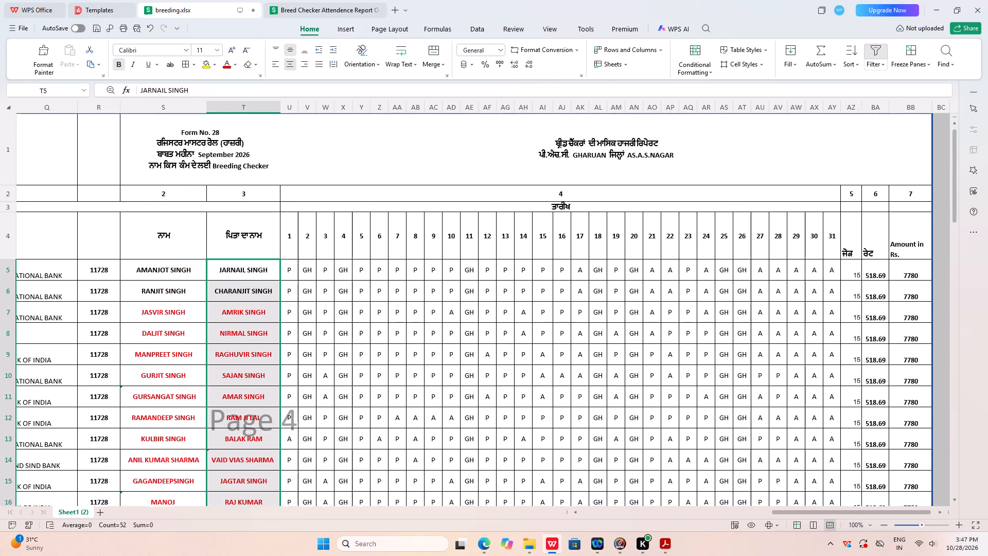
scroll(384, 434, "down", 19)
scroll(392, 433, "down", 14)
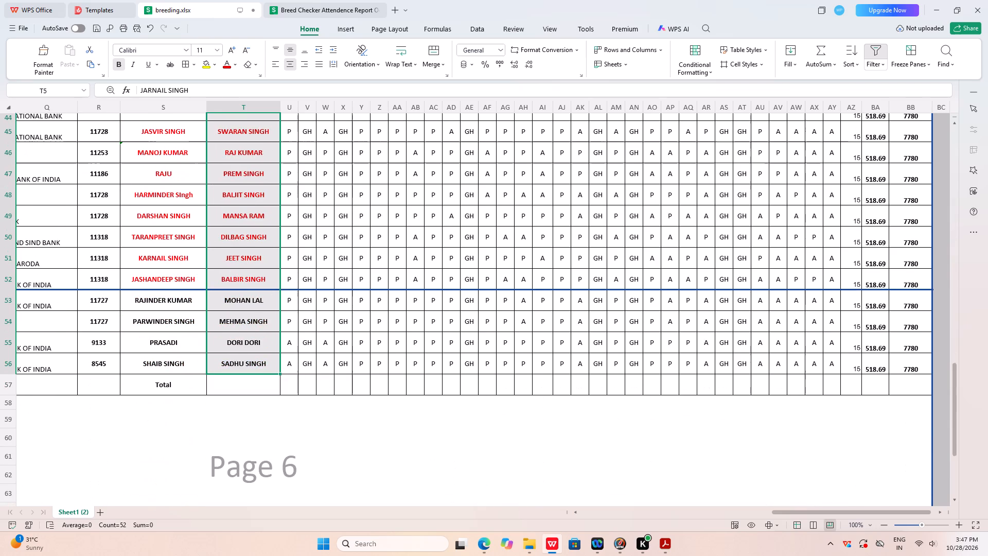
left_click(491, 467)
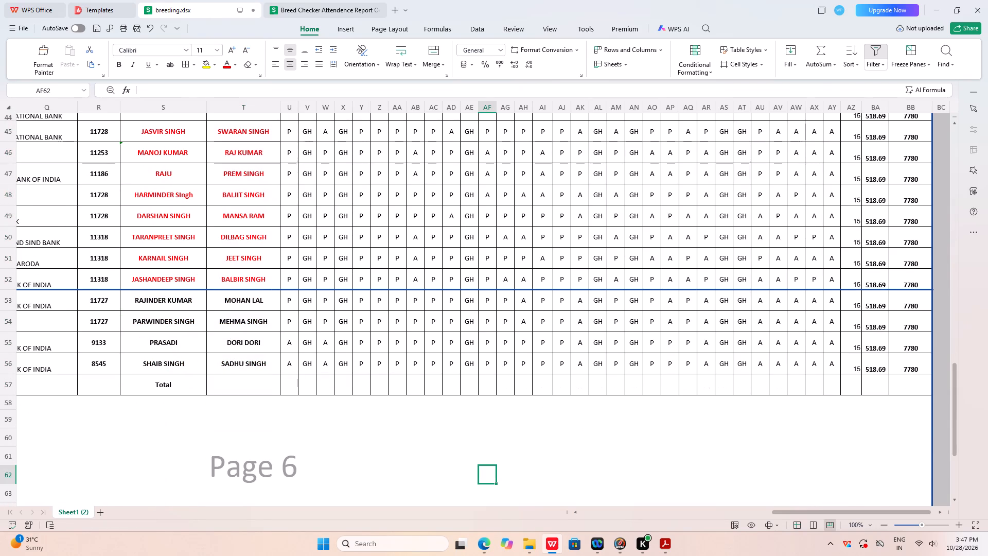
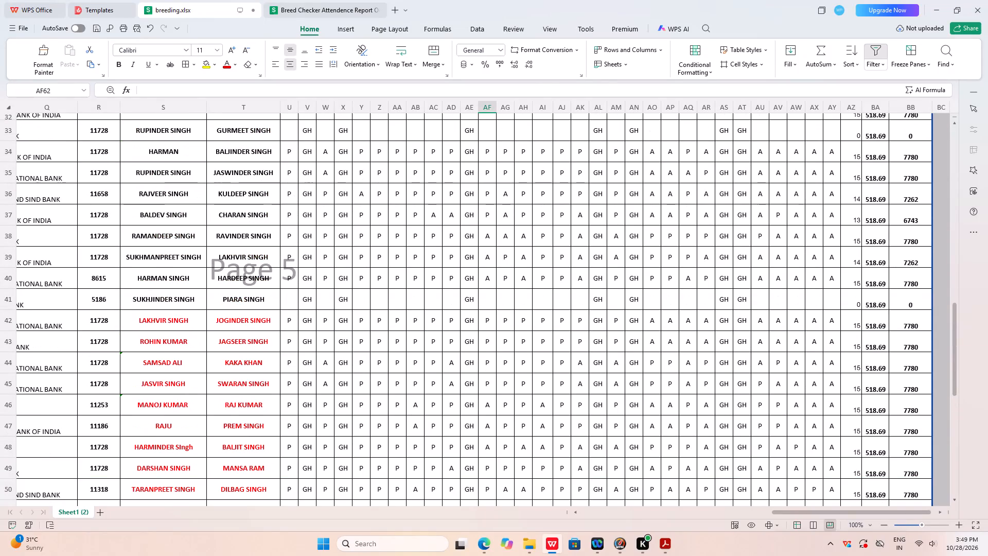
Check the names and attendance marks in rows 33 and 41, the rows that hold only GH holidays.
left_click(184, 302)
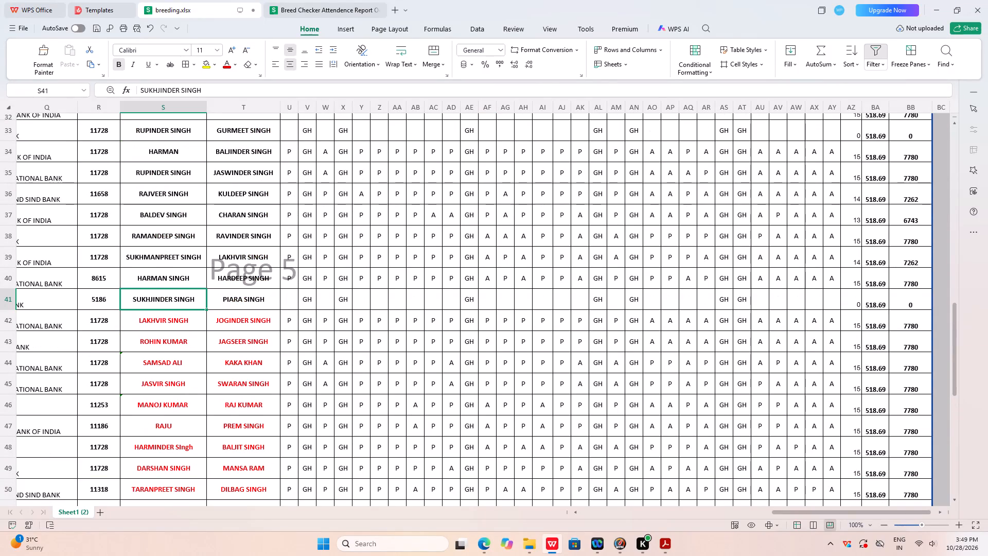
scroll(254, 407, "down", 4)
scroll(255, 410, "up", 1)
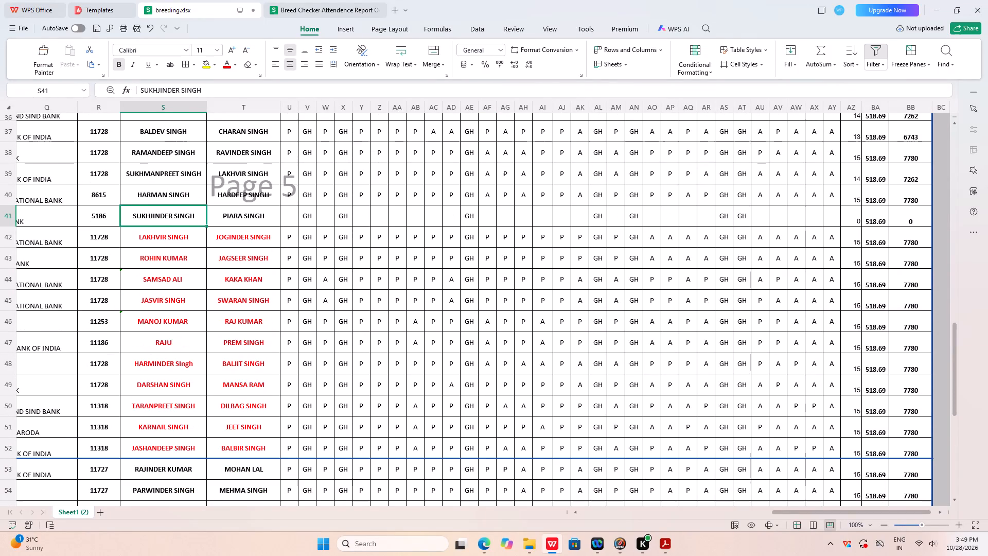
scroll(255, 410, "up", 5)
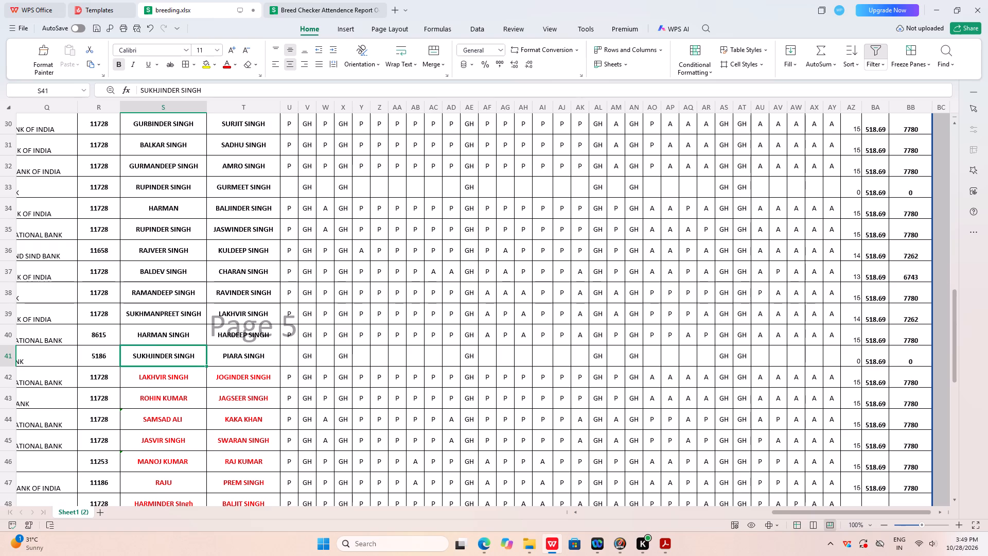
left_click(183, 190)
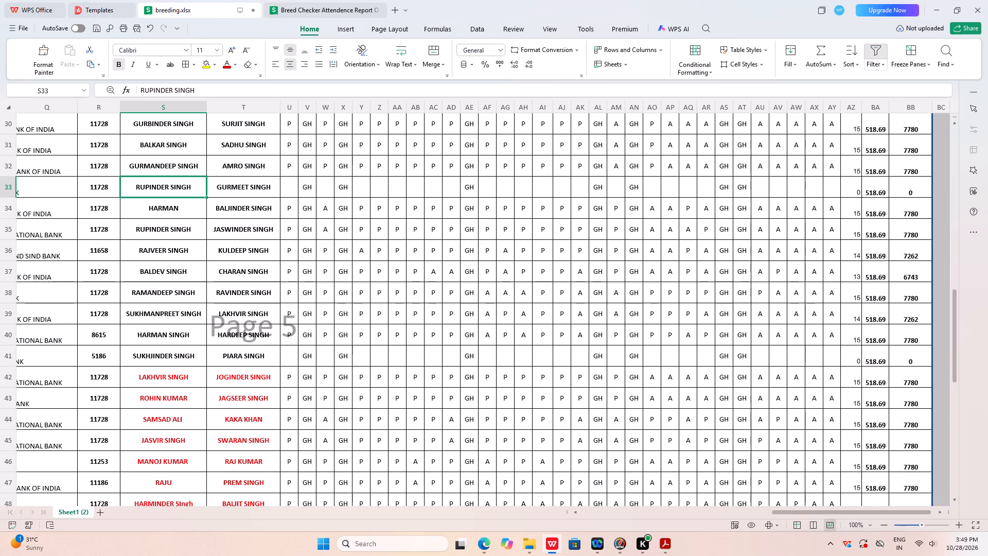
left_click(378, 190)
left_click(166, 355)
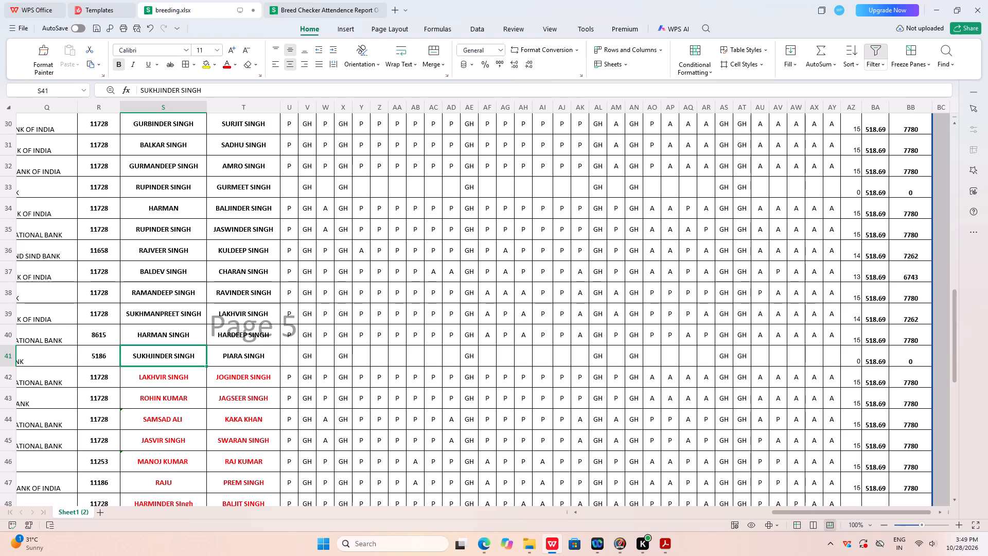
left_click(191, 188)
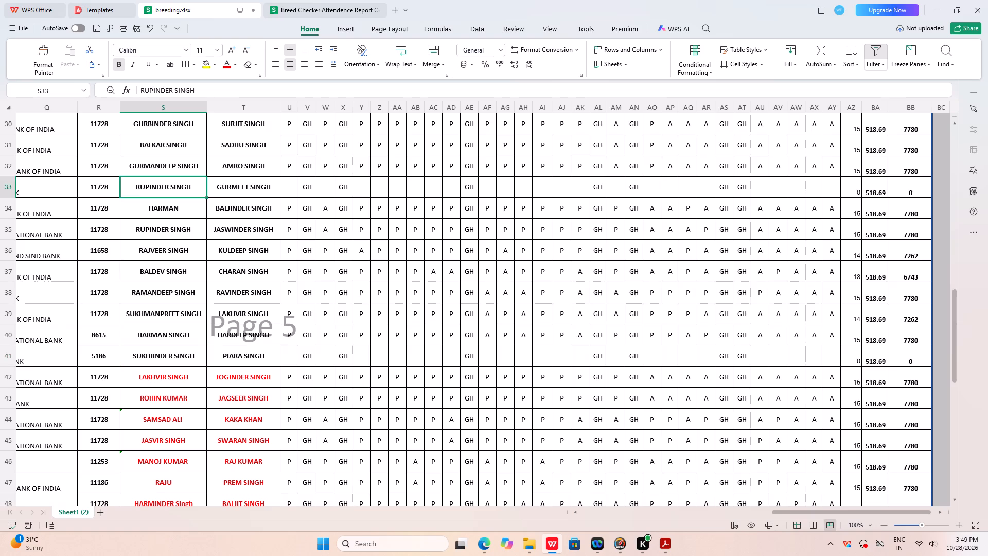
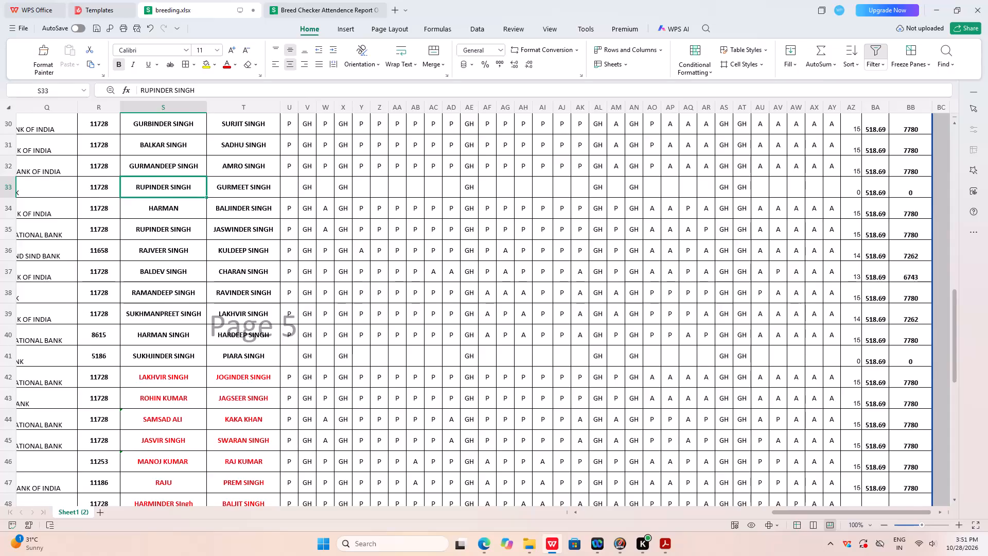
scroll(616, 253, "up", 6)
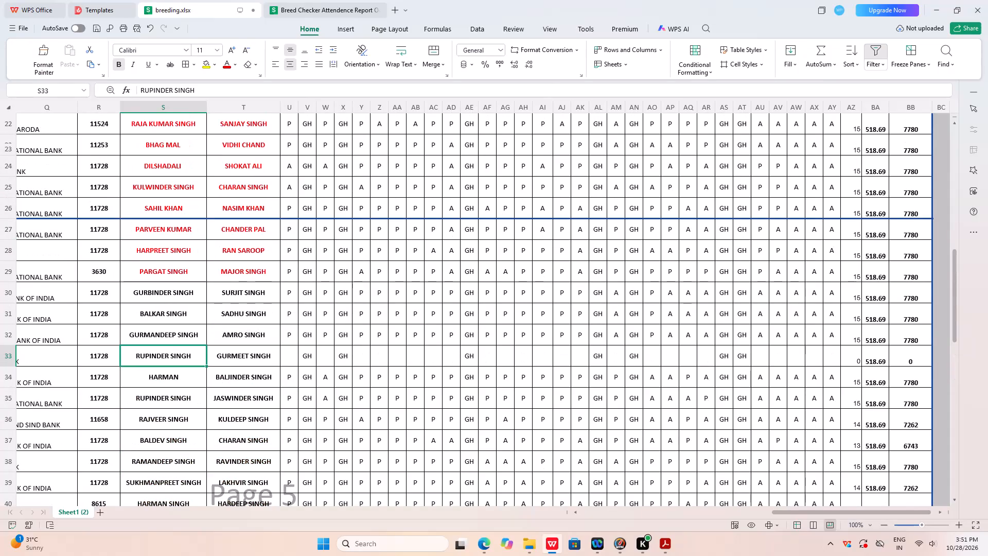
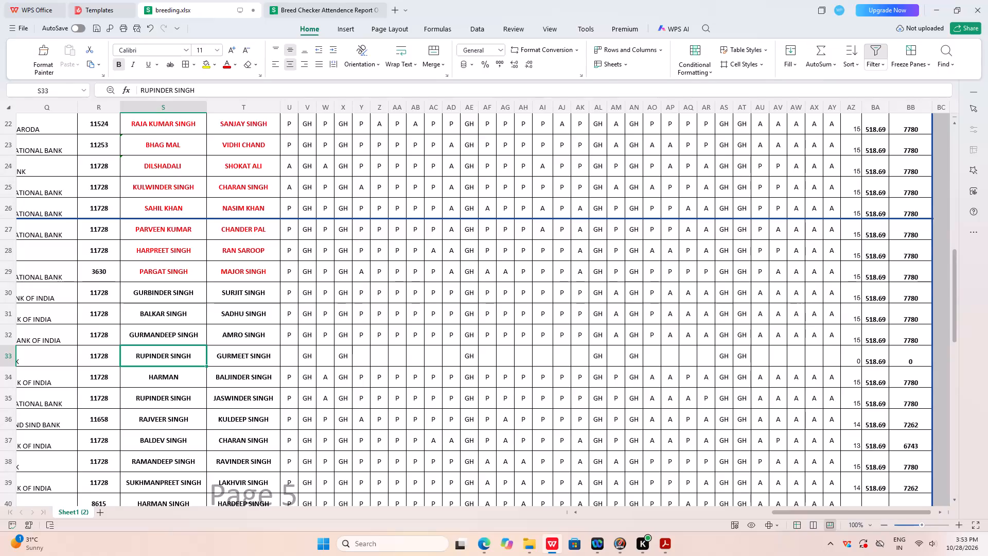
Enter P in row 33 of the register for U33, W33 and Y33 through AD33, leaving the GH cells as they are.
left_click(296, 363)
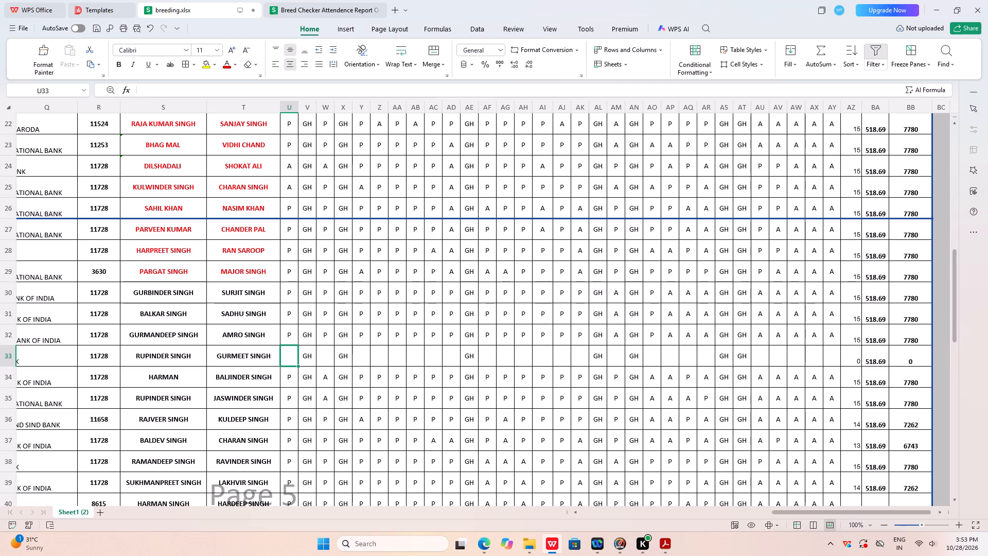
key("p")
key("Right")
key("Right")
key("p")
key("Right")
key("Right")
key("p")
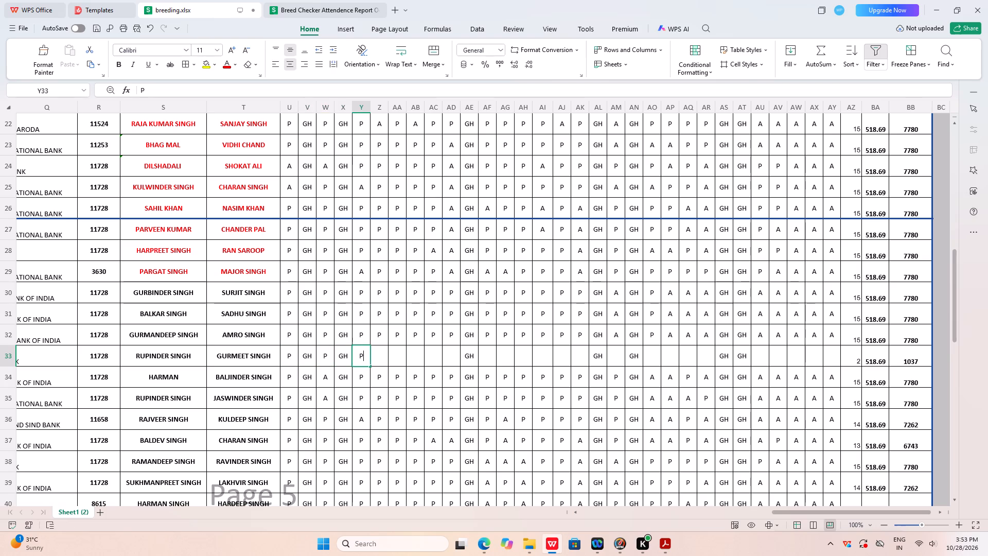
key("Right")
key("p")
key("Right")
key("p")
key("Right")
key("p")
key("Right")
key("p")
key("Right")
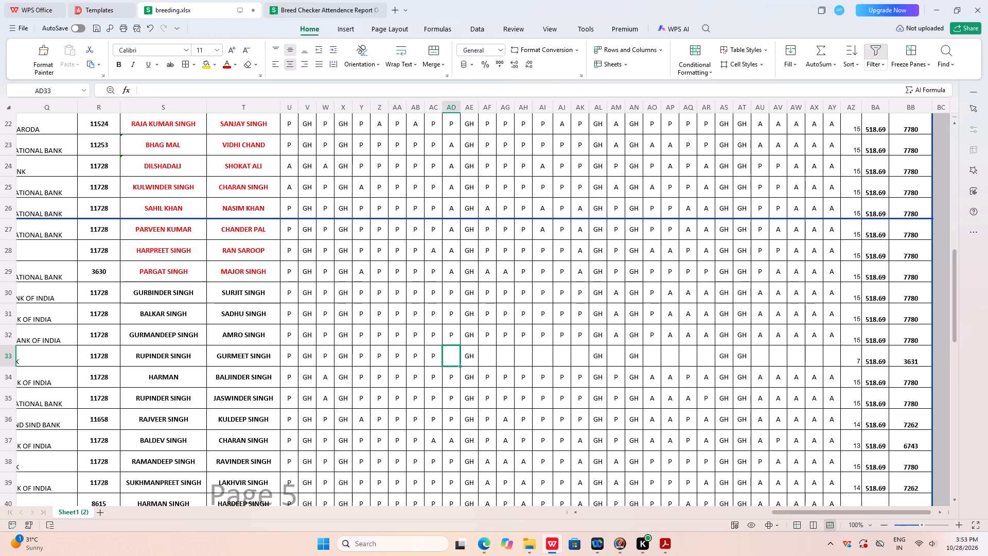
key("p")
key("Right")
Enter P in row 33 for AF33 through AK33 and for AM33, skipping the GH holidays.
key("Right")
key("p")
key("Right")
key("p")
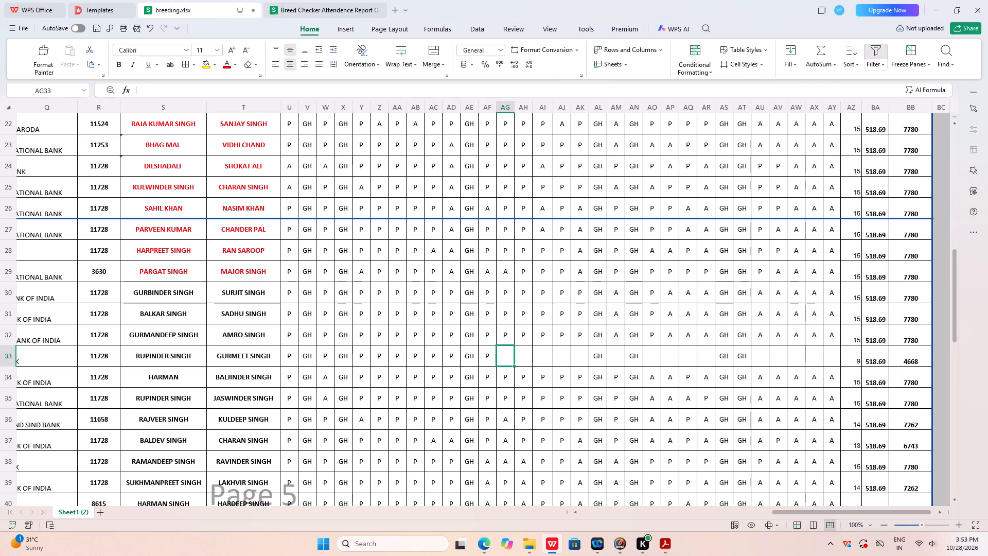
key("Right")
key("p")
key("Right")
key("p")
key("Right")
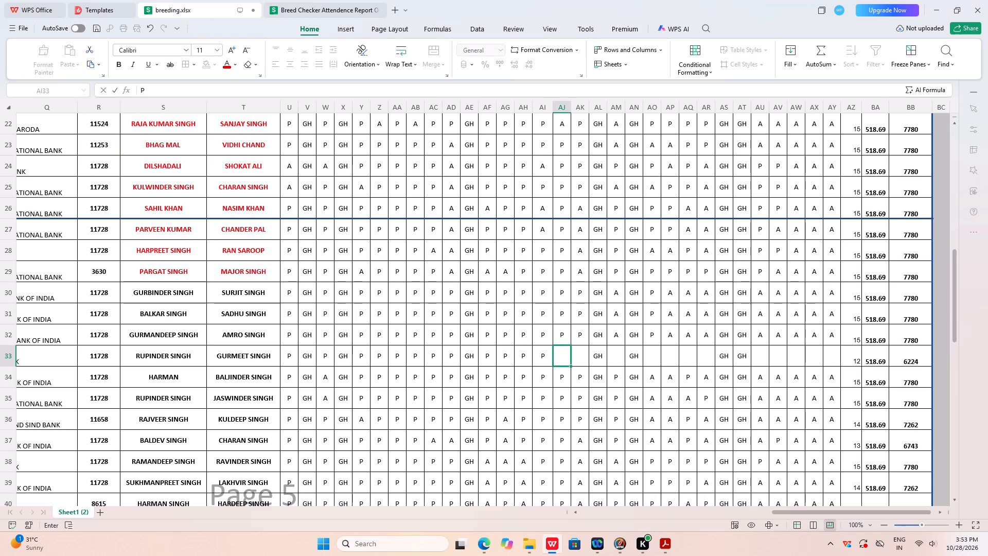
key("p")
key("Right")
key("p")
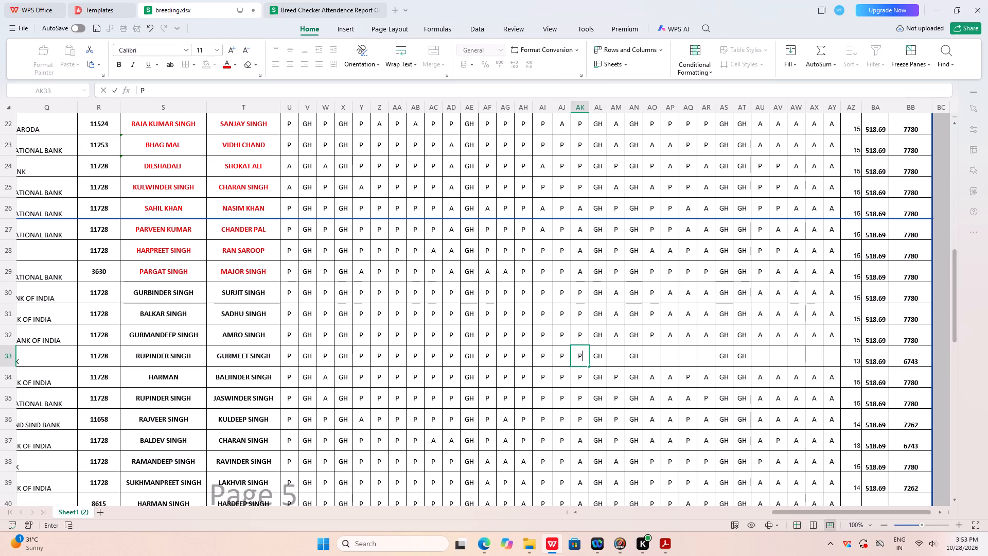
key("Right")
key("Right")
key("p")
key("Right")
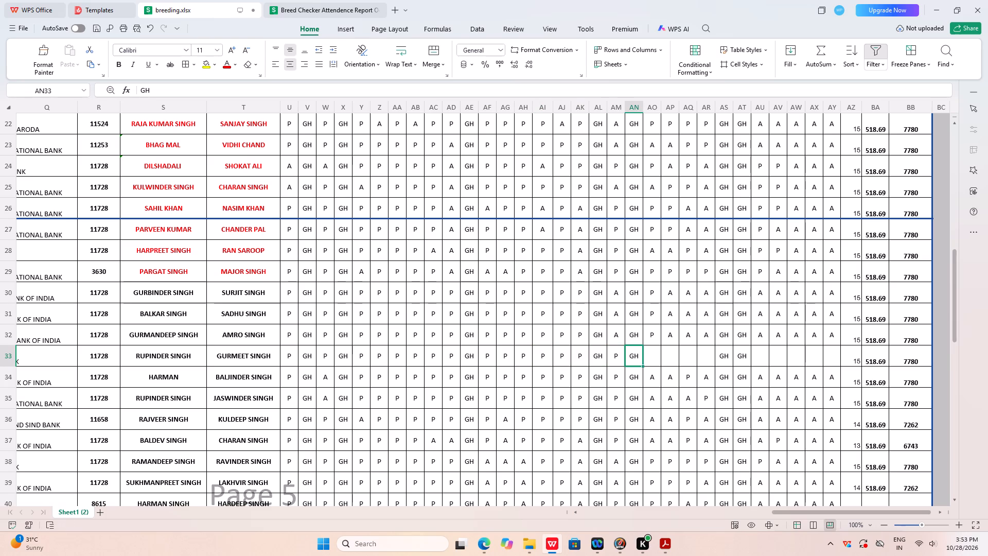
Mark A in row 33 for the four days AO33 through AR33.
key("Right")
key("p")
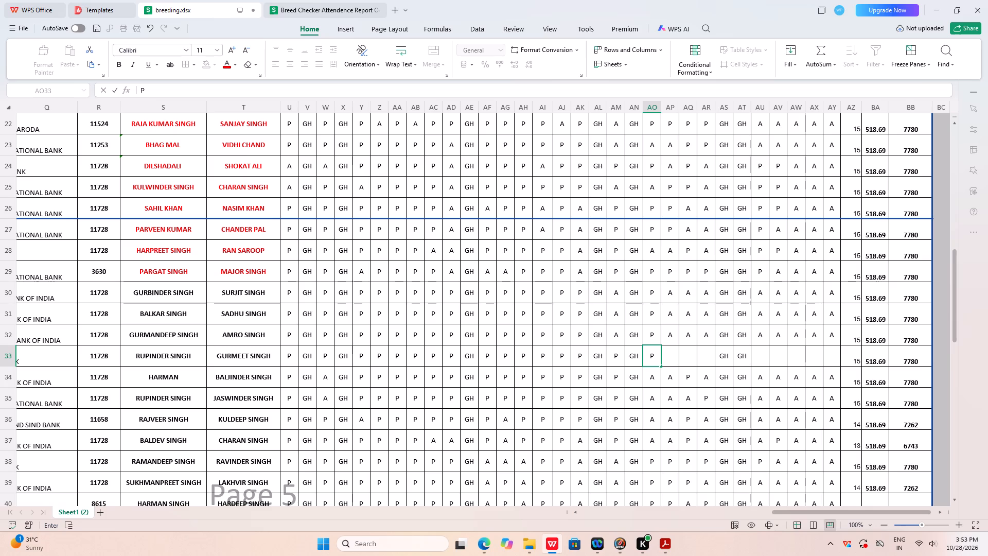
key("BackSpace")
key("a")
left_click(683, 403)
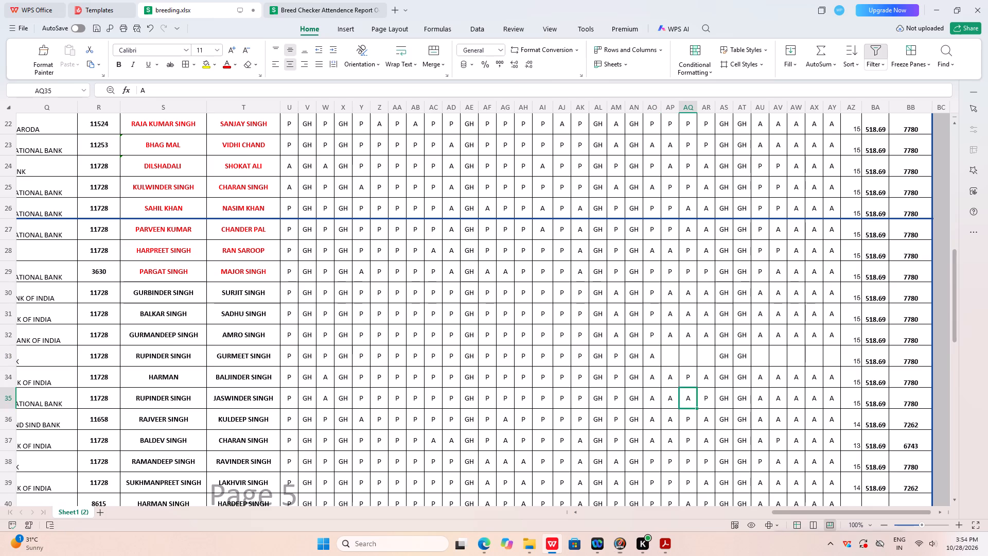
left_click(672, 359)
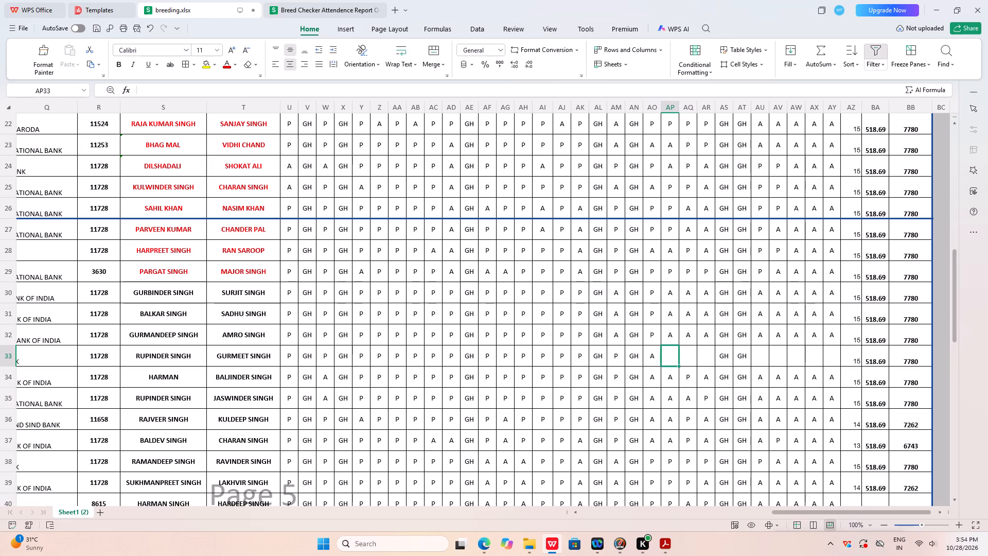
key("a")
key("Right")
key("a")
key("Right")
key("a")
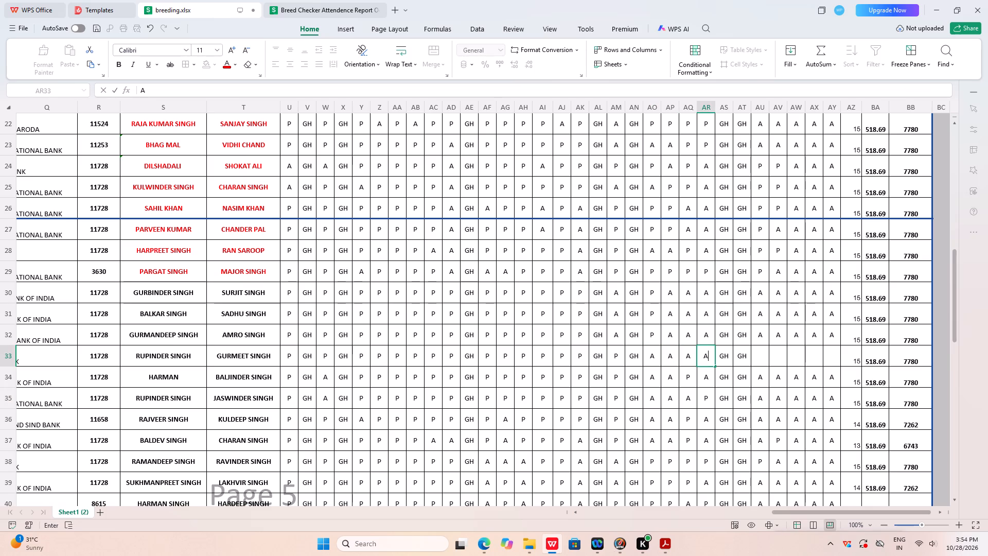
key("Right")
Mark A in row 33 for the remaining days AU33 through AY33.
key("Right")
key("Right")
key("a")
key("Right")
key("a")
key("Right")
key("a")
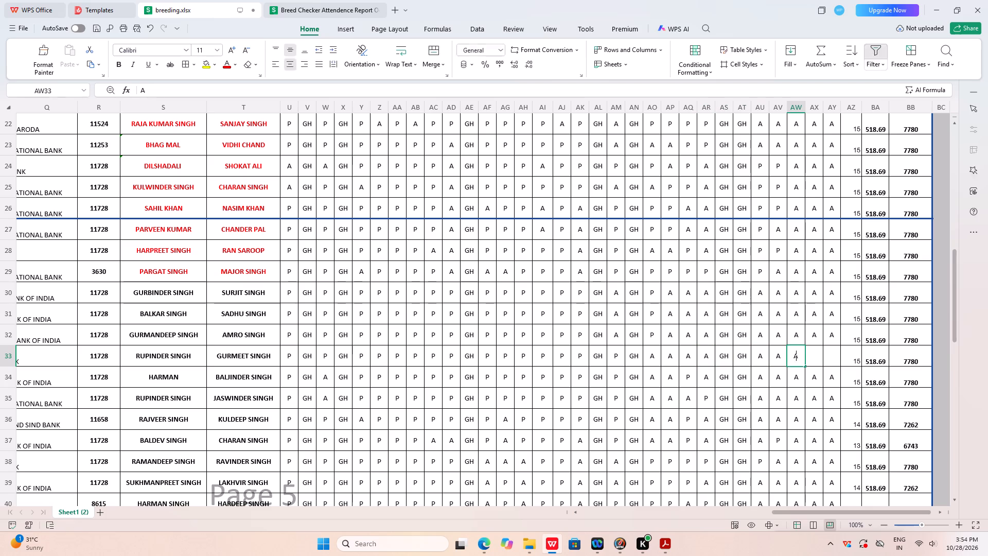
key("Right")
key("a")
key("Right")
key("a")
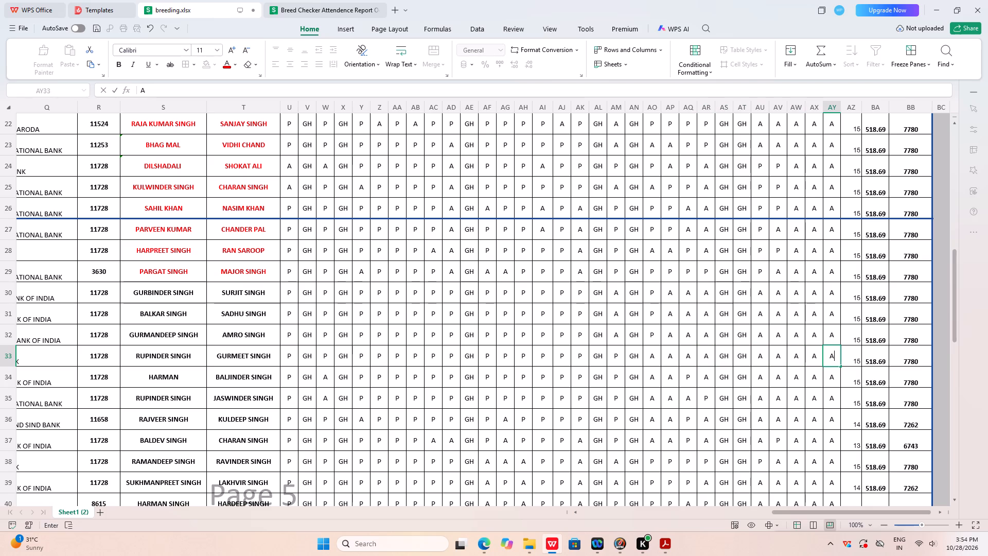
left_click(726, 395)
scroll(730, 422, "down", 7)
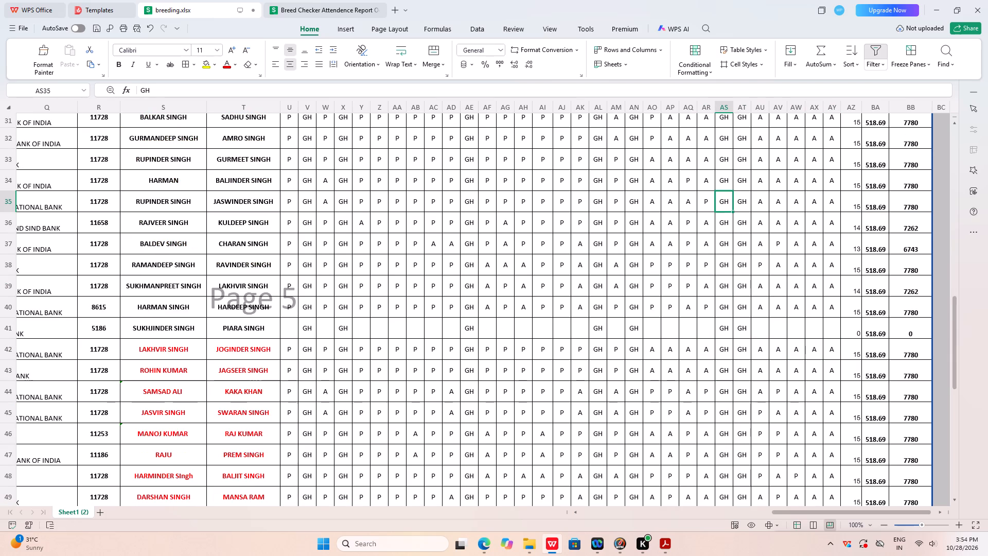
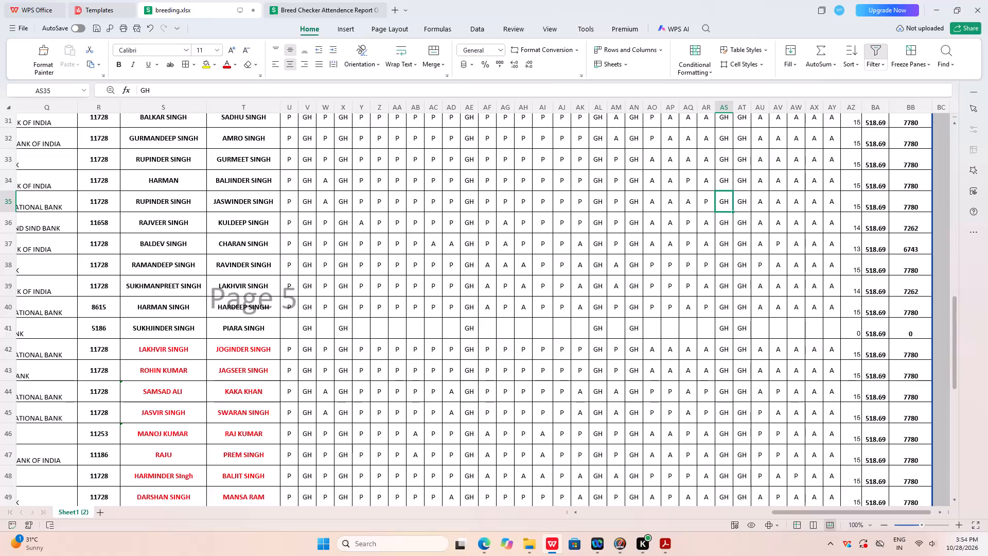
Delete row 41, the checker's entry that has only GH marks and no attendance.
left_click(713, 331)
left_click(83, 327)
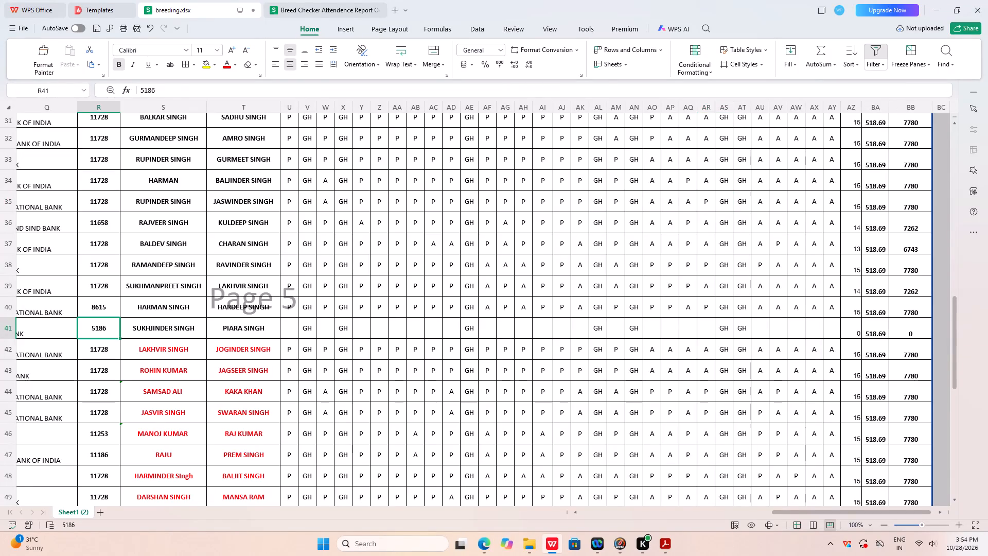
left_click(7, 328)
right_click(7, 328)
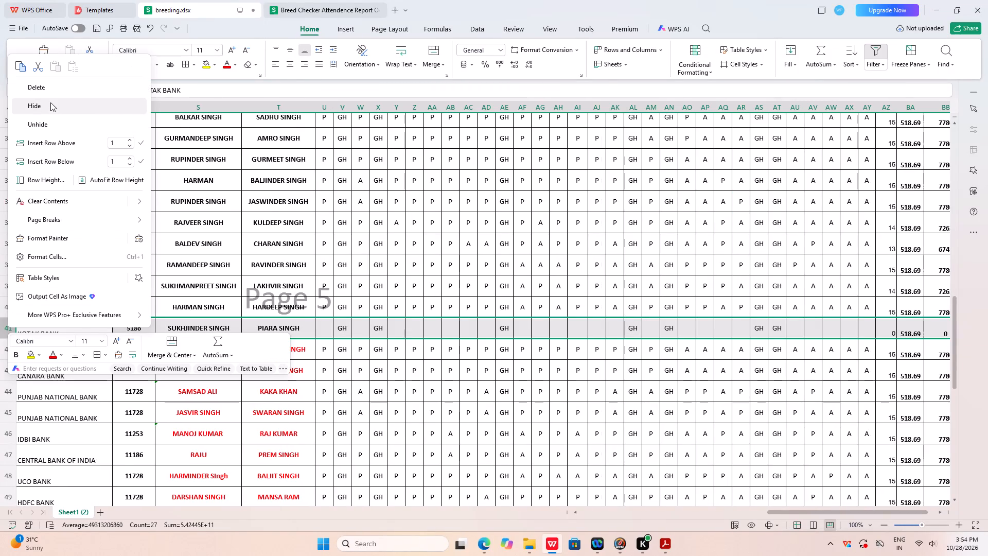
left_click(46, 85)
left_click(396, 359)
Check the checker and father's name columns from row 5 down to the end of the register.
scroll(398, 389, "up", 5)
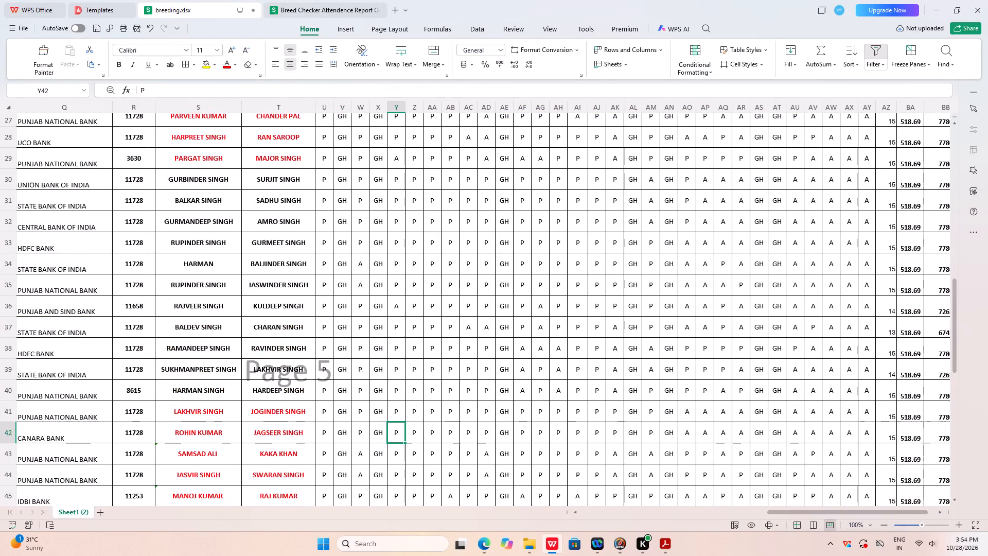
scroll(398, 389, "up", 20)
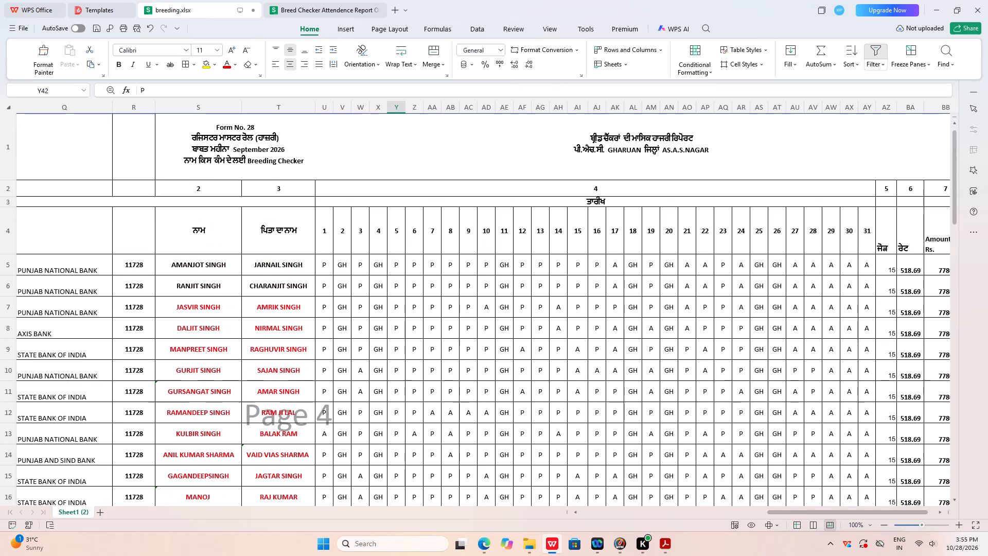
left_click_drag(286, 266, 266, 471)
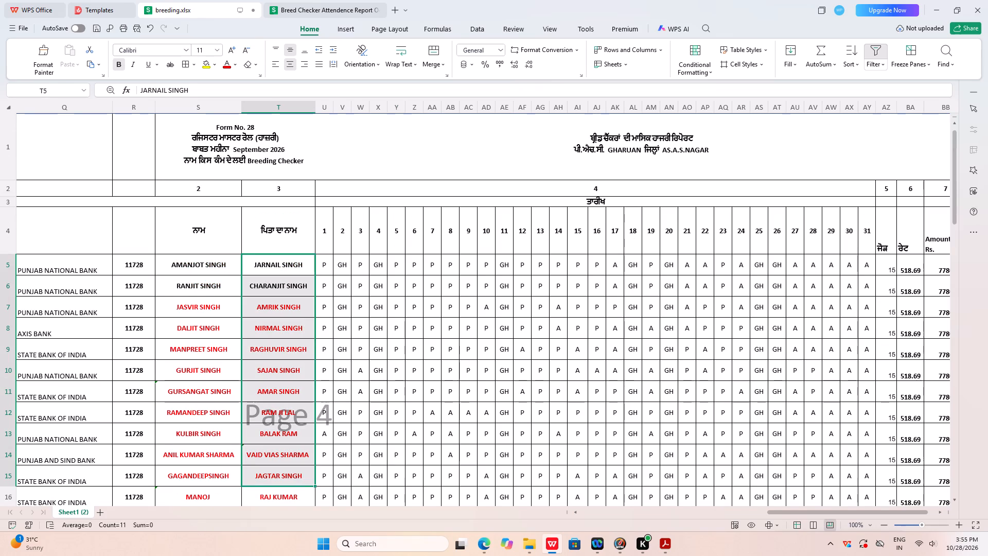
left_click_drag(206, 263, 215, 551)
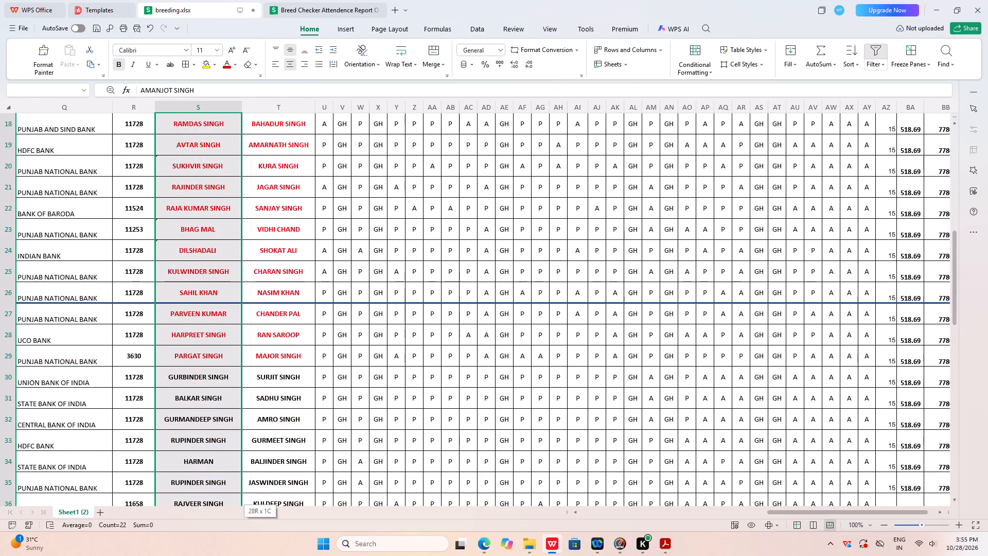
left_click_drag(215, 551, 215, 336)
left_click(305, 412)
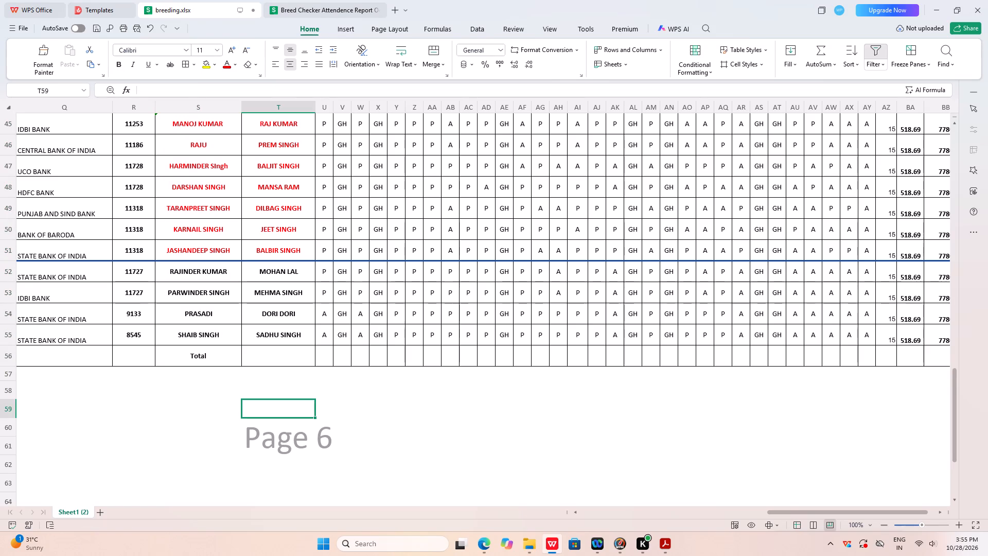
left_click_drag(843, 512, 855, 512)
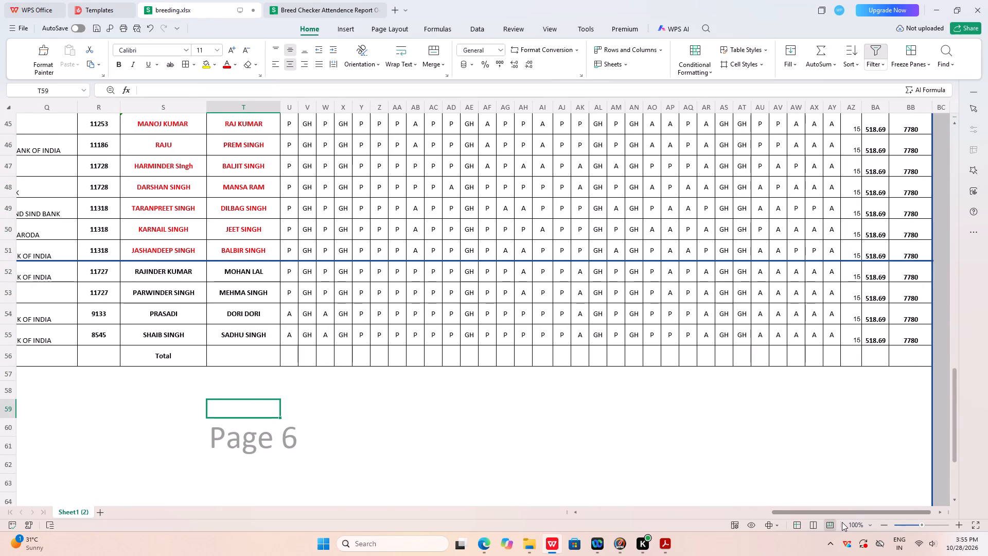
Save the breeding.xlsx workbook.
left_click(25, 27)
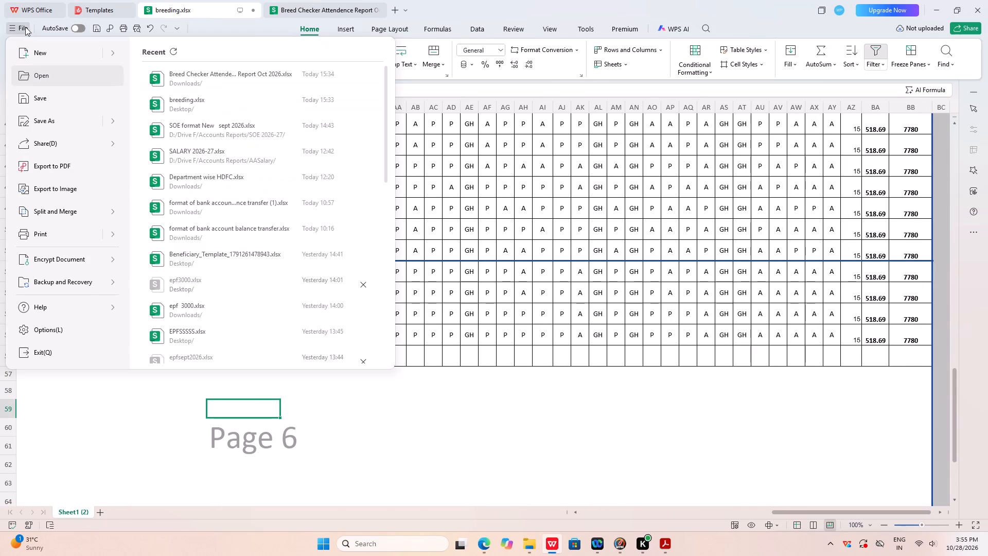
left_click(49, 98)
left_click(744, 386)
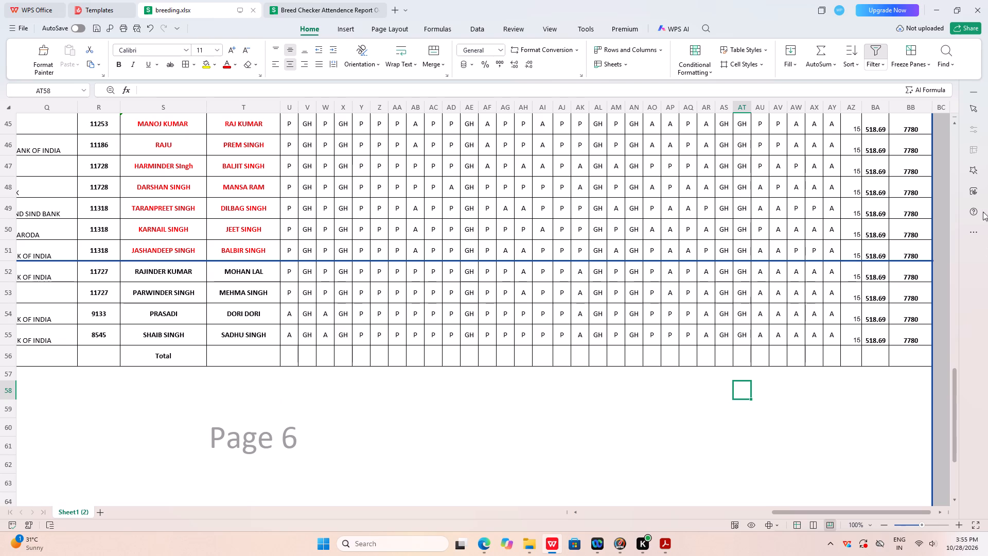
Add an AutoSum of the Amount in Rs. column, BB5 through BB55, in the Total row at BB56.
left_click_drag(958, 433, 958, 354)
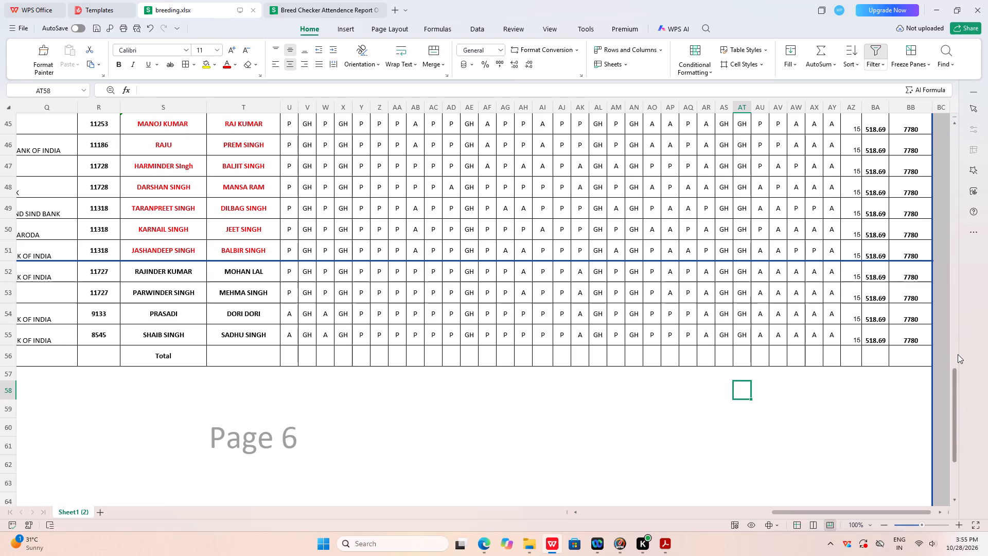
left_click_drag(958, 354, 958, 353)
left_click_drag(956, 388, 944, 93)
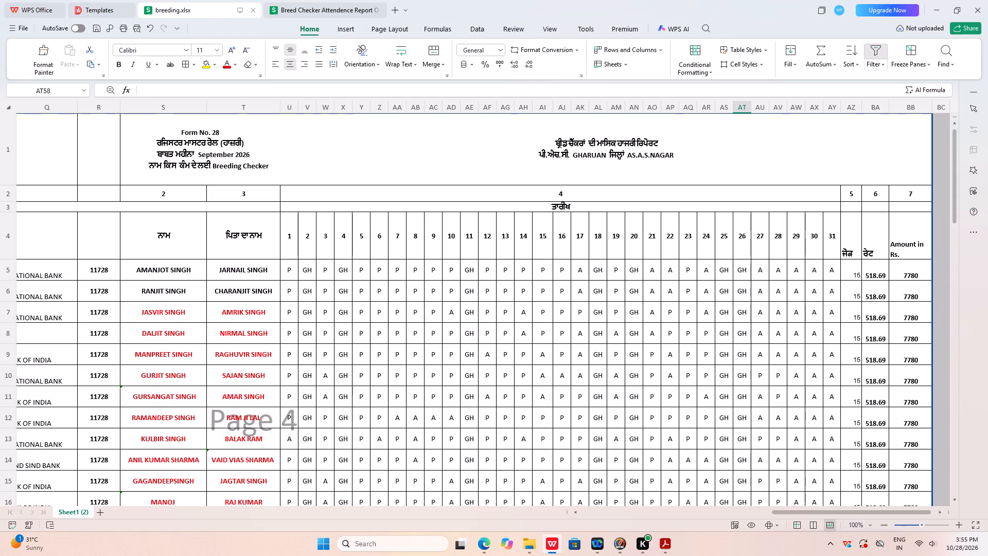
left_click_drag(905, 275, 914, 555)
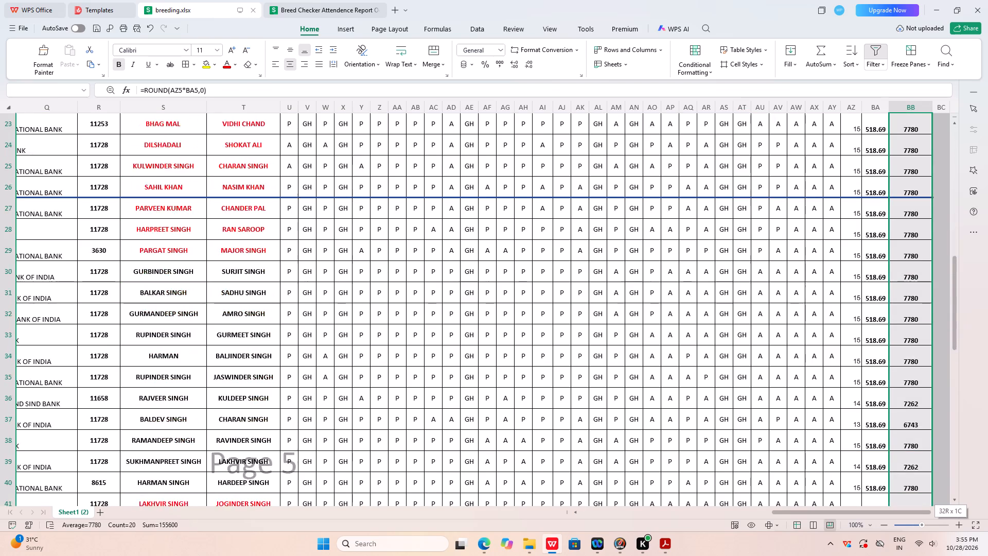
left_click_drag(914, 555, 915, 422)
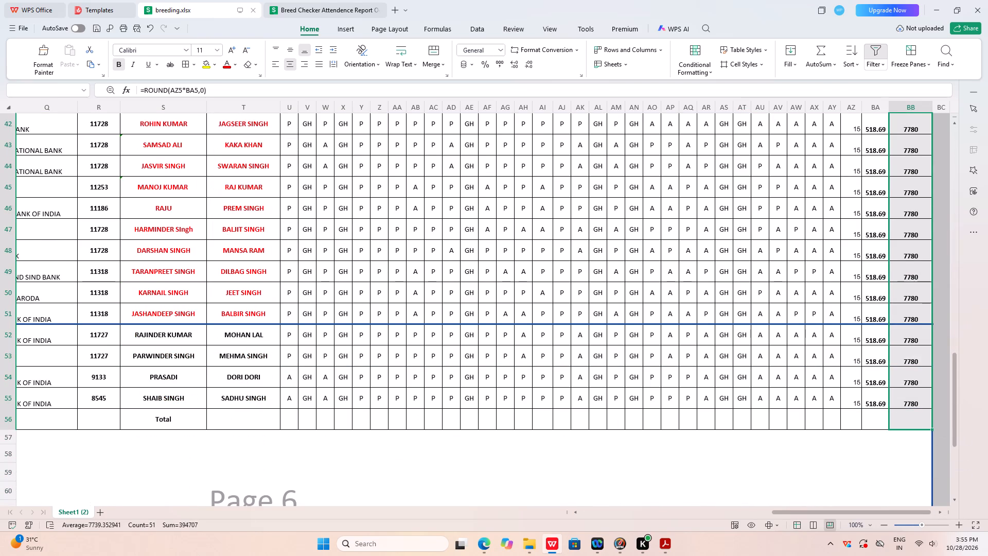
left_click(821, 51)
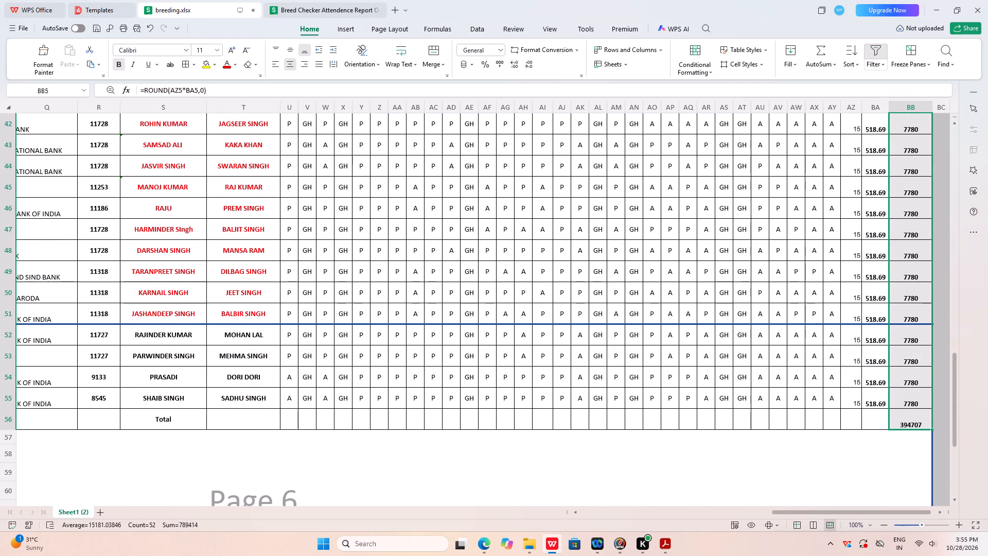
left_click(854, 455)
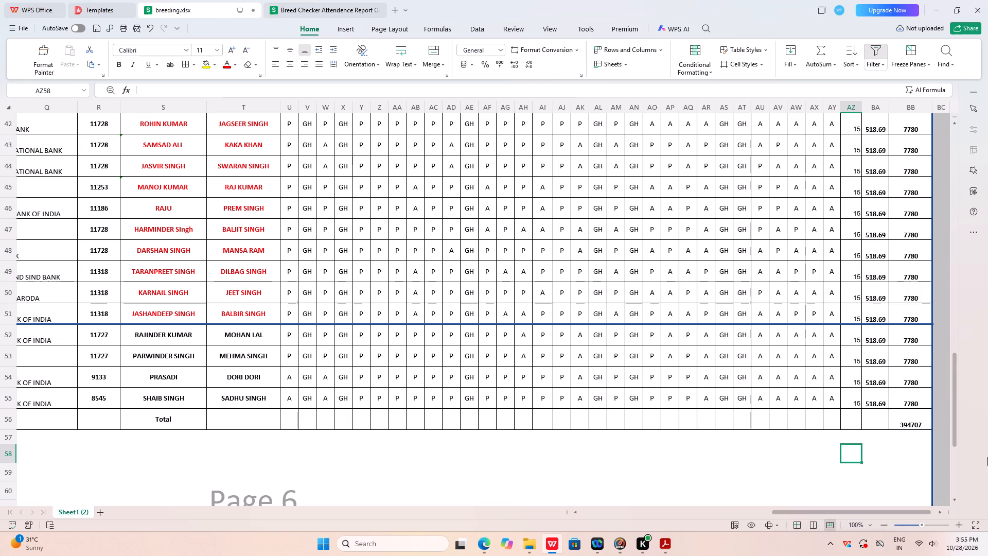
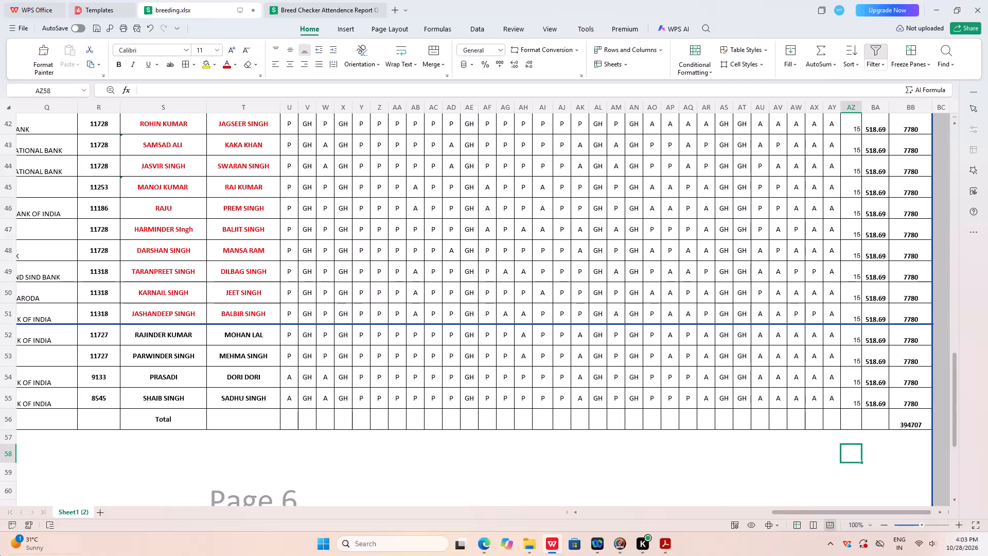
Close the spreadsheet application, saving the changes to breeding.xlsx.
left_click(970, 7)
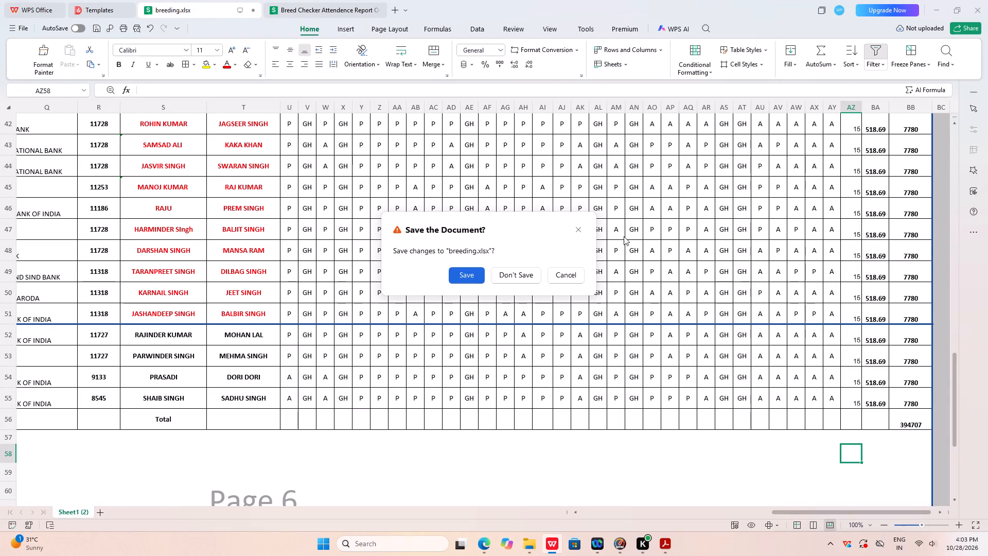
left_click(476, 276)
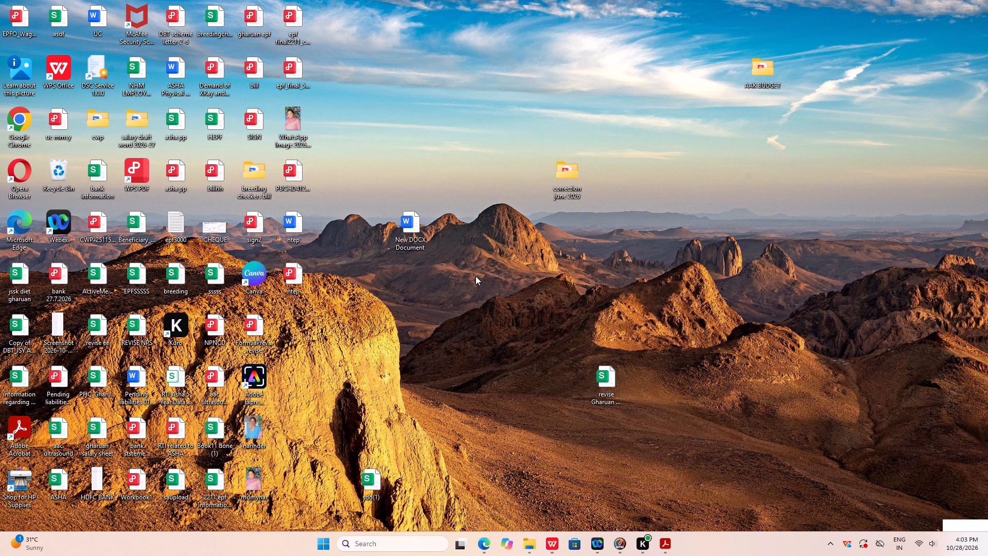